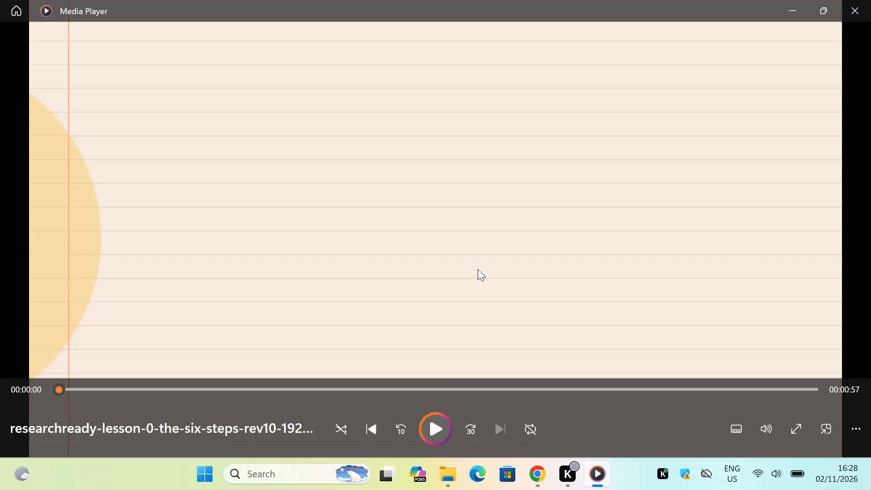
# Close the lesson video and check the contents of the SBA Written and BTC Videoe folders in Grade 10.
pyautogui.click(865, 4)
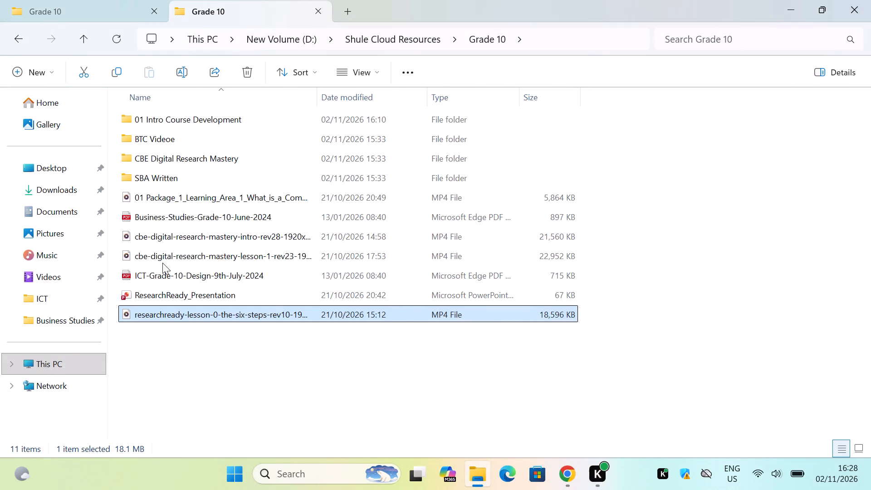
pyautogui.doubleClick(161, 179)
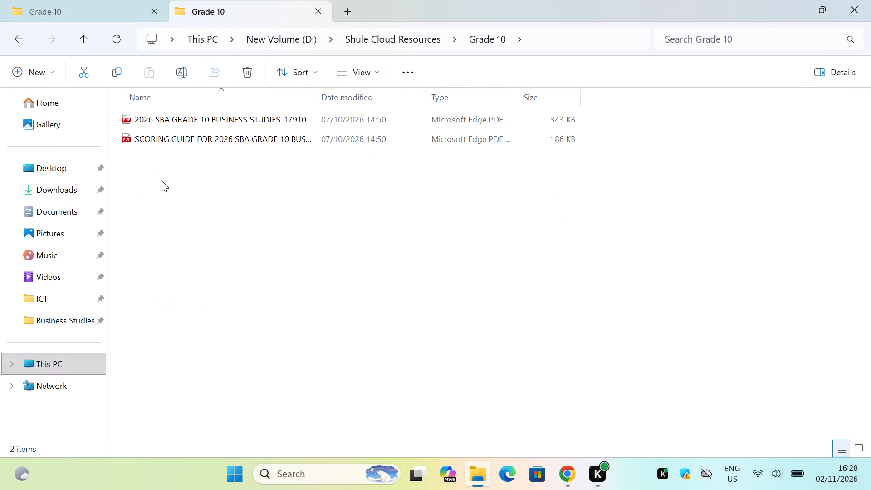
pyautogui.click(84, 34)
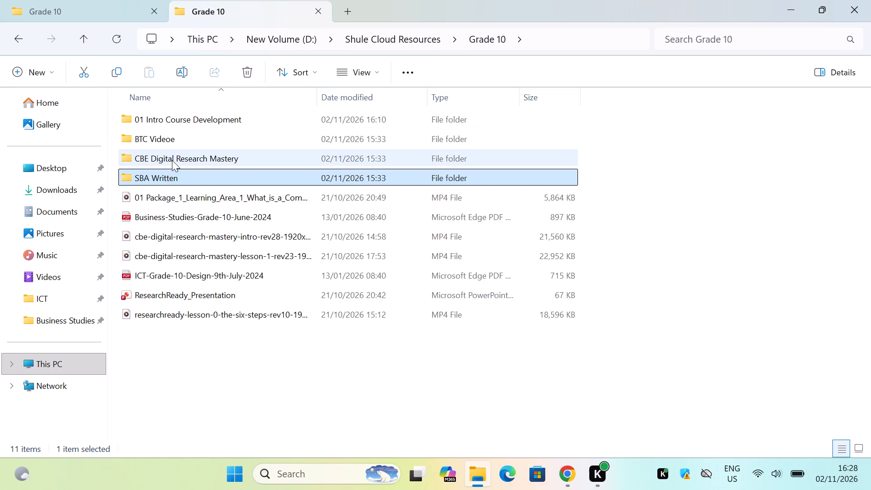
pyautogui.doubleClick(163, 141)
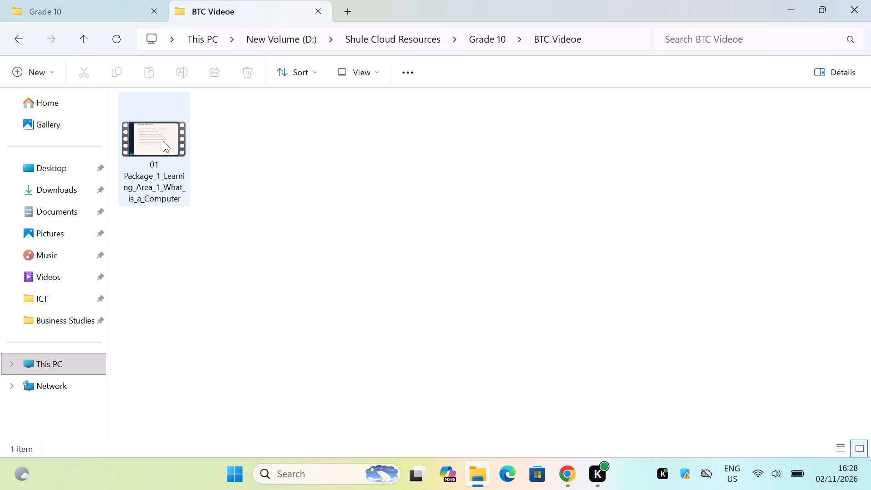
pyautogui.click(86, 37)
# Open 03 Basic_Parts_of_a_Desktop_Computer_Lesson from the 01 Intro Course Development folder and enable editing.
pyautogui.doubleClick(179, 122)
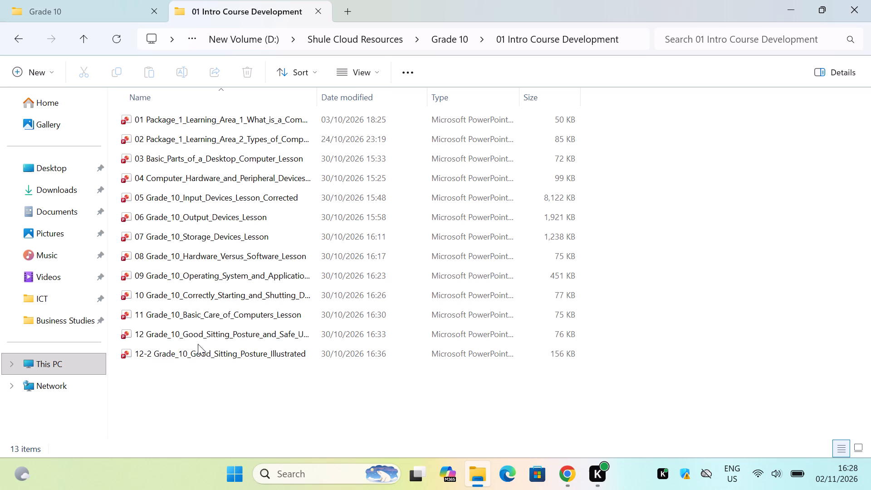
pyautogui.doubleClick(190, 161)
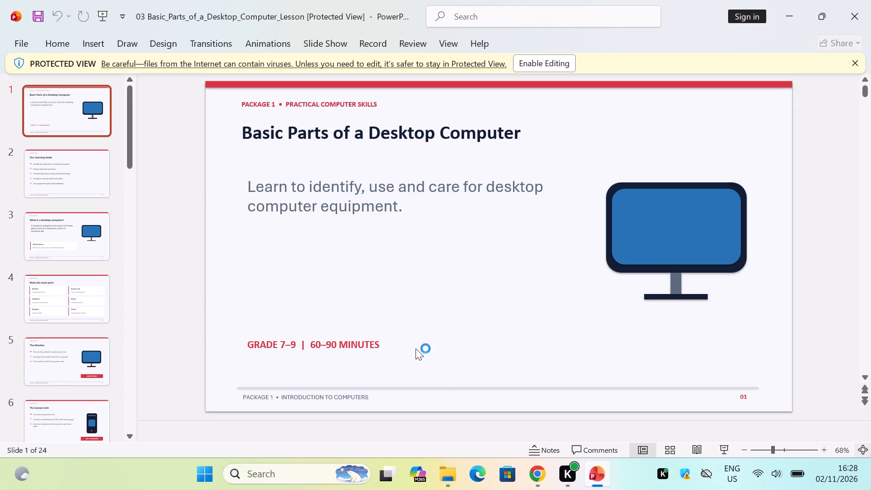
pyautogui.click(528, 63)
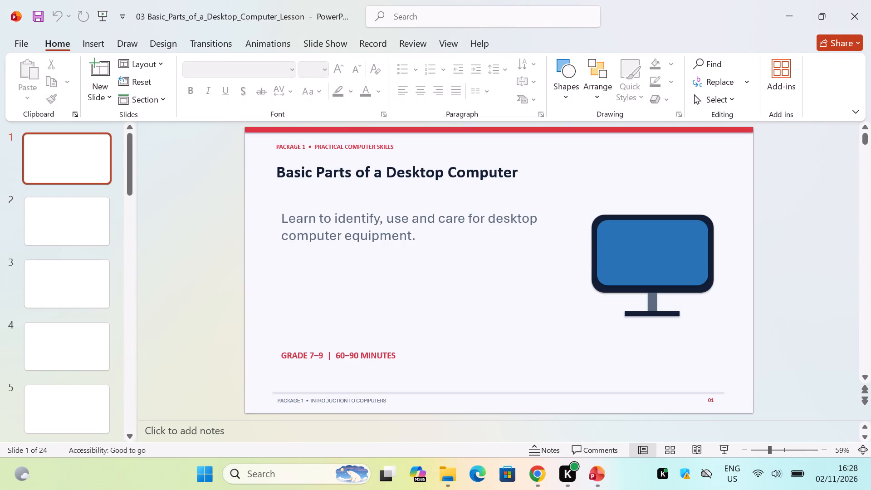
# Replace the grade and duration line on the title slide with GRADE 10, leaving out the duration.
pyautogui.click(371, 360)
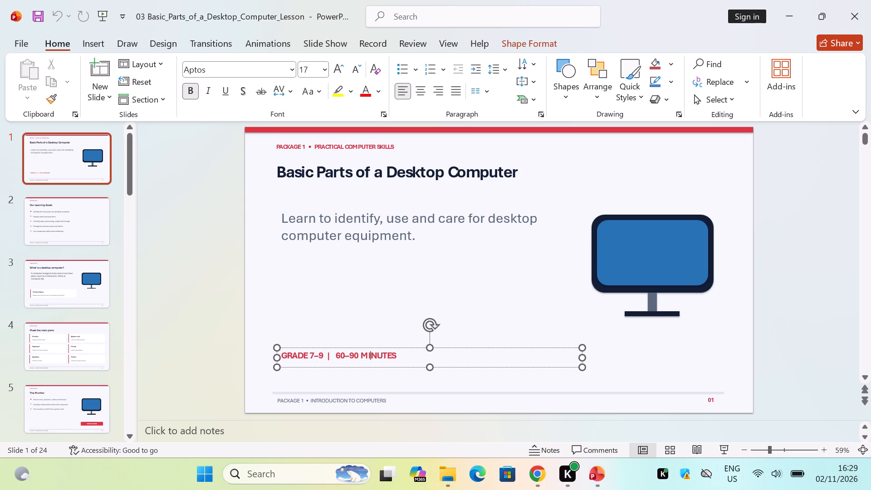
pyautogui.doubleClick(507, 347)
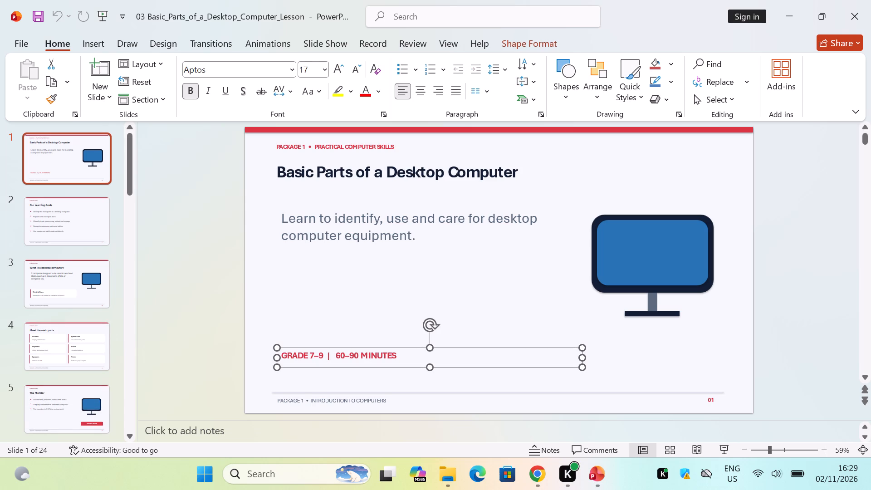
pyautogui.click(424, 362)
pyautogui.click(411, 353)
pyautogui.click(350, 355)
pyautogui.click(390, 353)
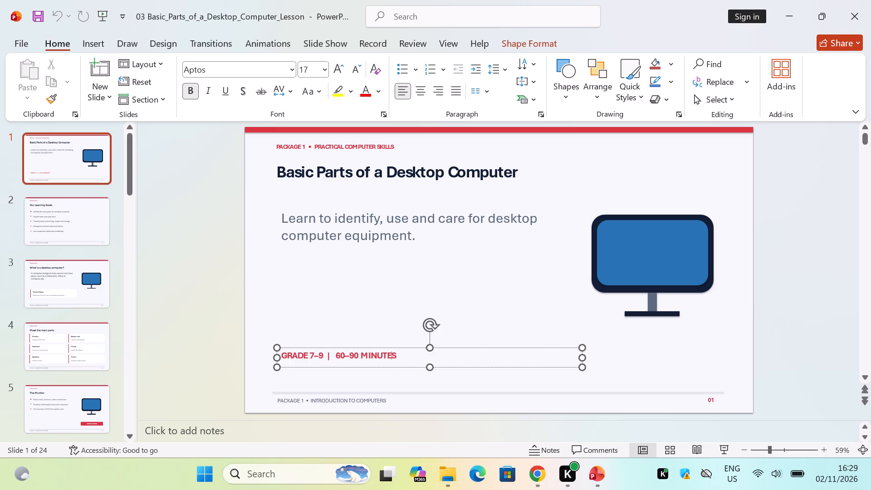
pyautogui.press('Right')
pyautogui.press('Right')
pyautogui.press('BackSpace')
pyautogui.press('BackSpace')
pyautogui.press('BackSpace')
pyautogui.press('BackSpace')
pyautogui.press('BackSpace')
pyautogui.press('BackSpace')
pyautogui.press('BackSpace')
pyautogui.press('BackSpace')
pyautogui.press('BackSpace')
pyautogui.press('BackSpace')
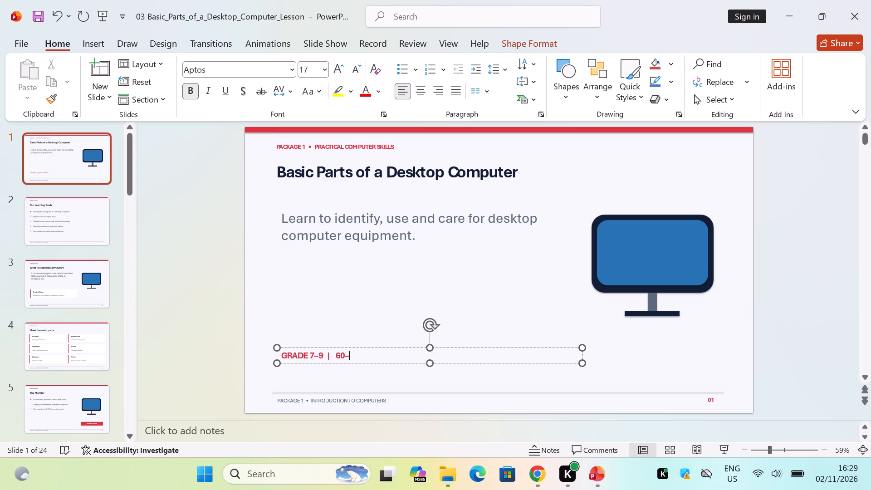
pyautogui.press('BackSpace')
pyautogui.press('BackSpace')
pyautogui.press('BackSpace')
pyautogui.press('BackSpace')
pyautogui.press('BackSpace')
pyautogui.press('BackSpace')
pyautogui.press('BackSpace')
pyautogui.press('BackSpace')
pyautogui.press('BackSpace')
pyautogui.press('BackSpace')
pyautogui.press('BackSpace')
pyautogui.write('10')
pyautogui.click(488, 252)
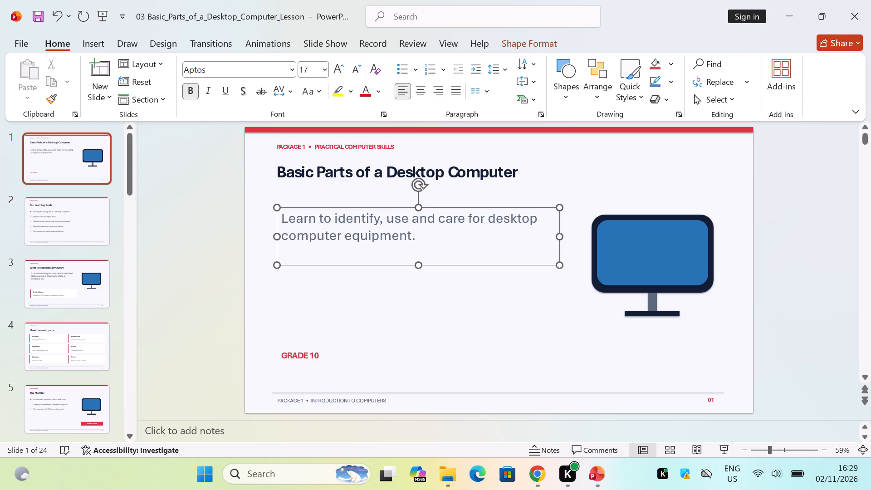
# Review the lesson slides from Our Learning Goals through Inside the system unit to The Keyboard.
pyautogui.scroll(-1, 162, 311)
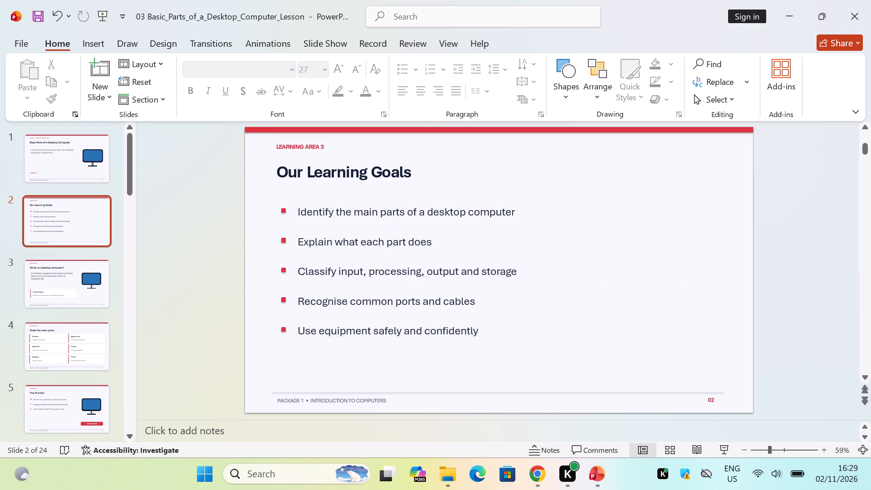
pyautogui.scroll(-1, 389, 360)
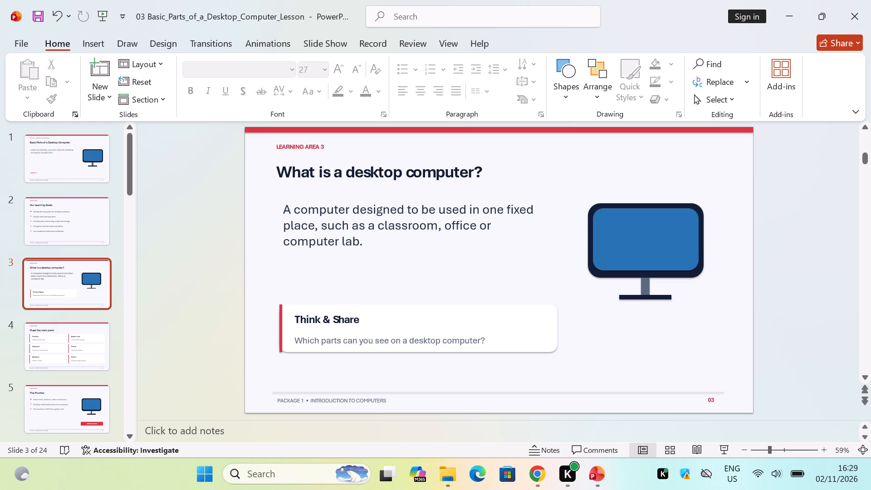
pyautogui.scroll(-1, 388, 360)
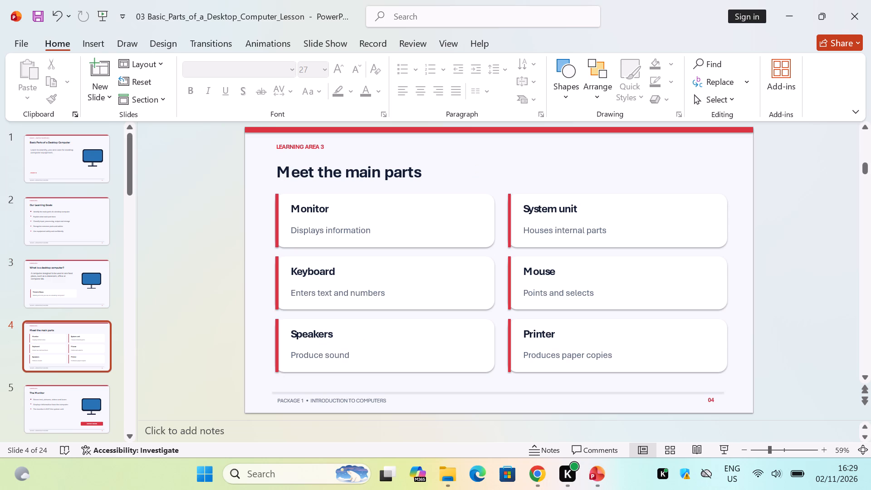
pyautogui.scroll(-1, 387, 360)
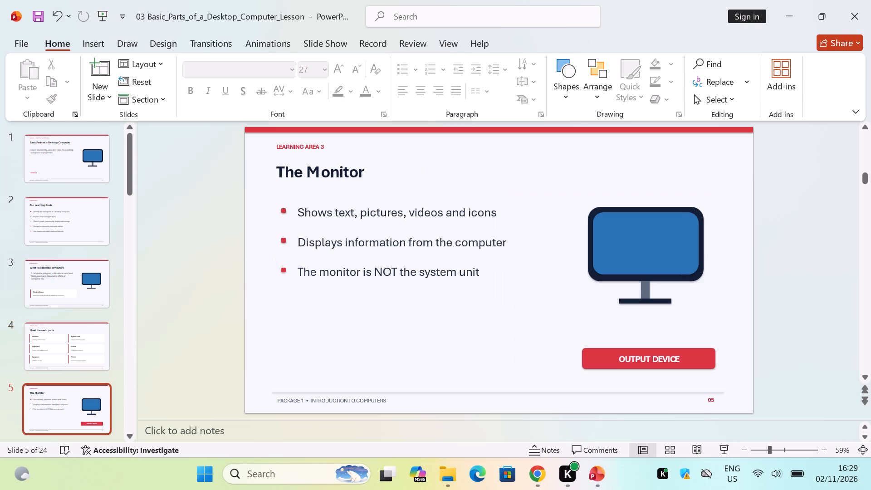
pyautogui.scroll(-1, 387, 360)
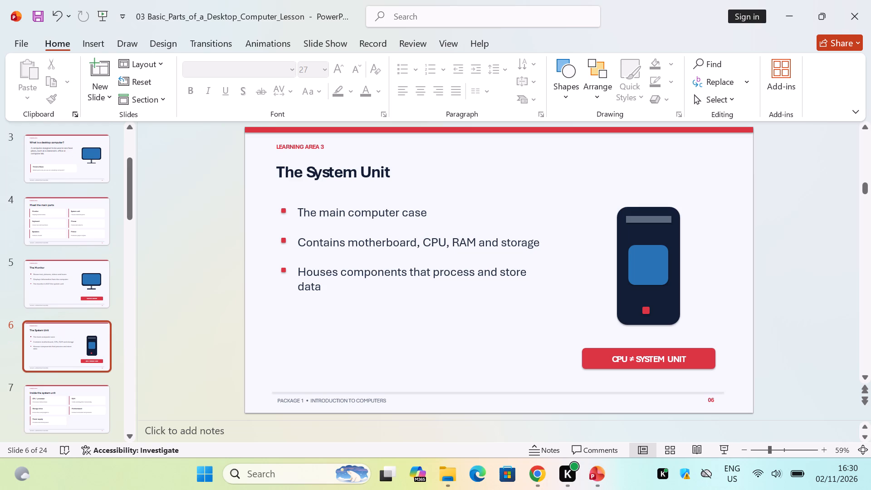
pyautogui.scroll(-1, 387, 360)
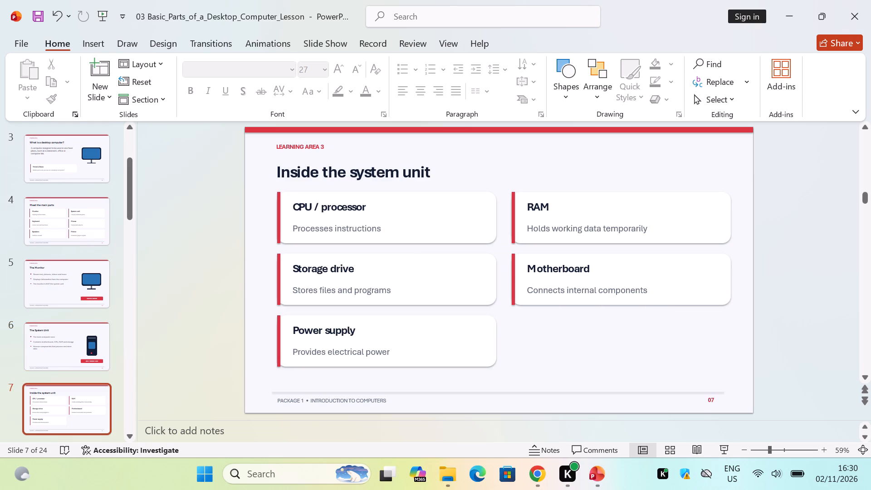
pyautogui.scroll(3, 760, 450)
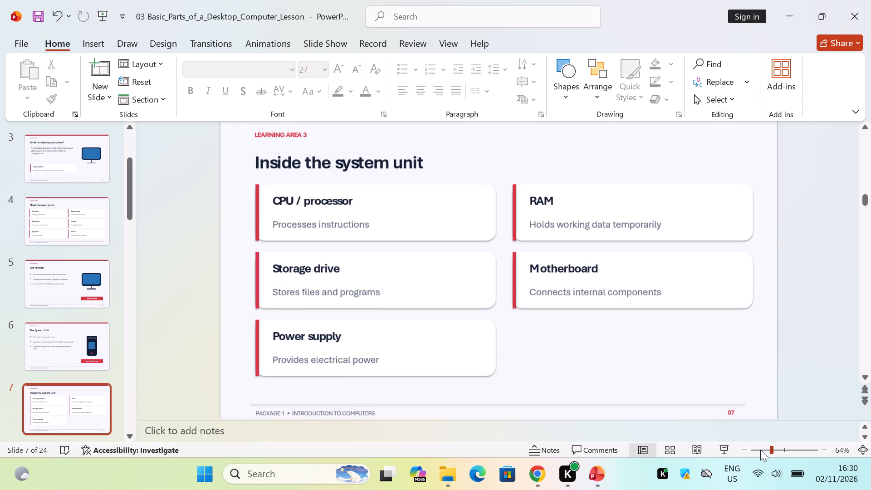
pyautogui.scroll(1, 760, 450)
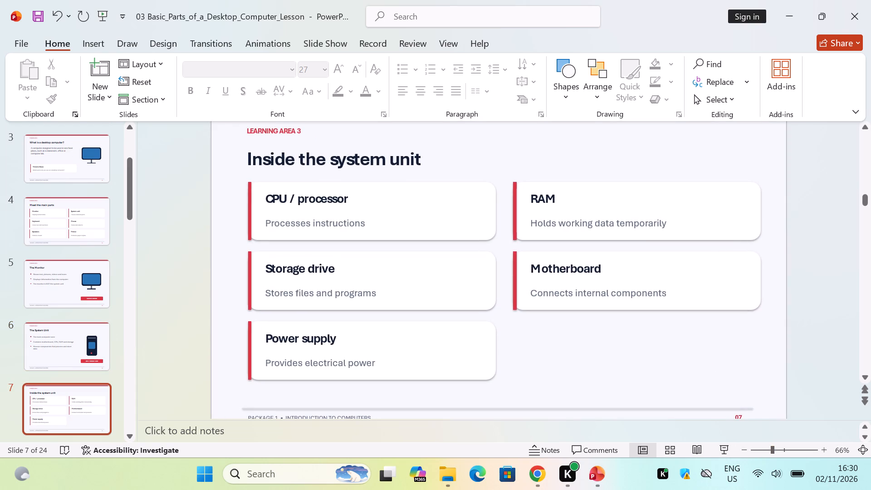
pyautogui.scroll(-1, 760, 456)
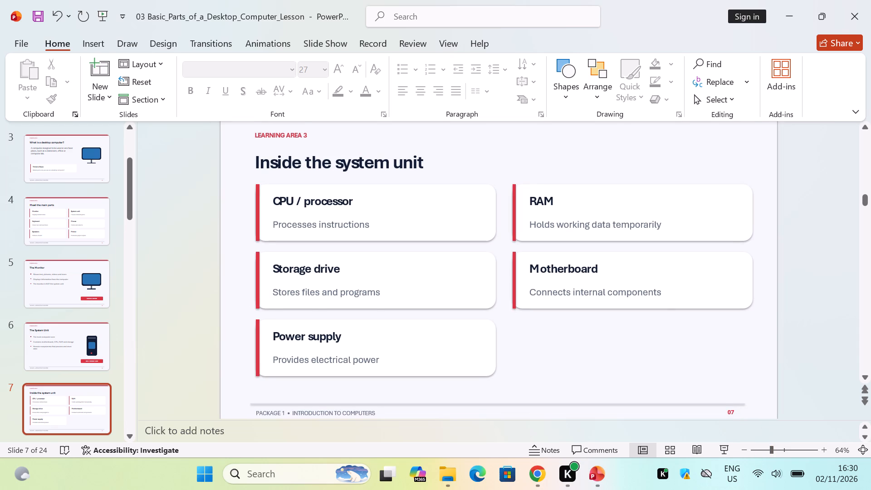
pyautogui.scroll(-2, 680, 353)
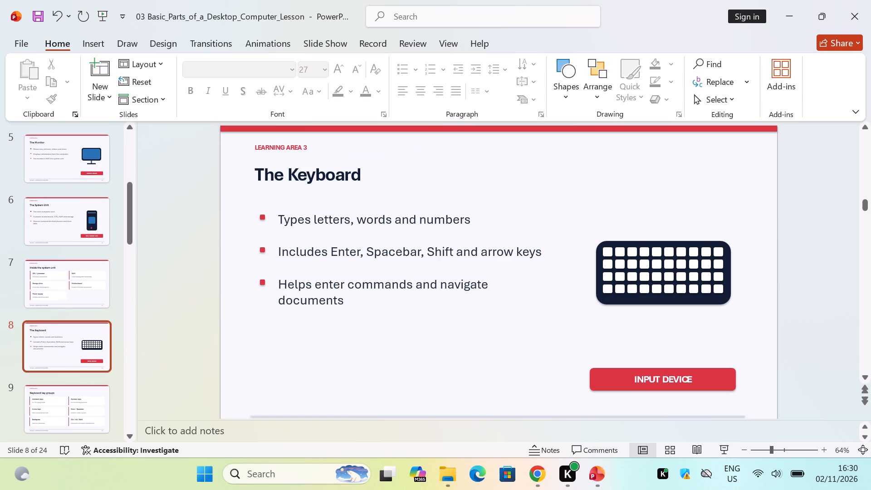
# Delete the text box "Includes Enter, Spacebar, Shift and arrow keys" from The Keyboard slide.
pyautogui.click(414, 245)
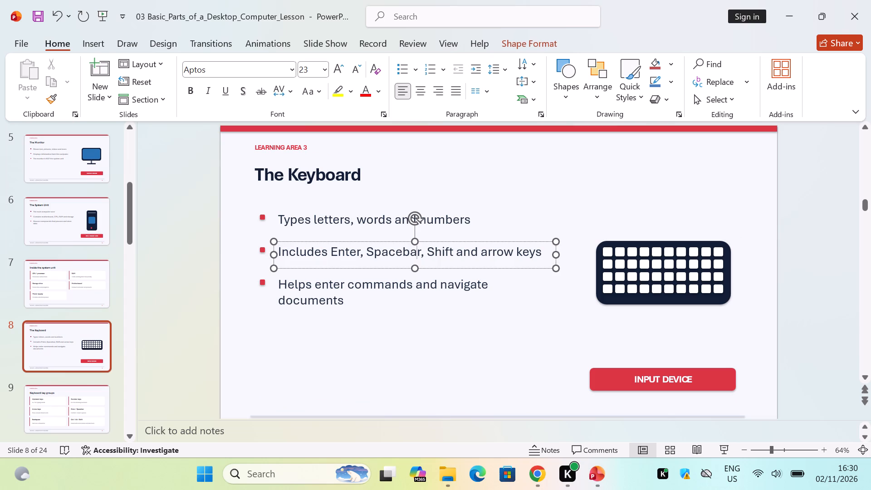
pyautogui.click(397, 240)
pyautogui.press('Delete')
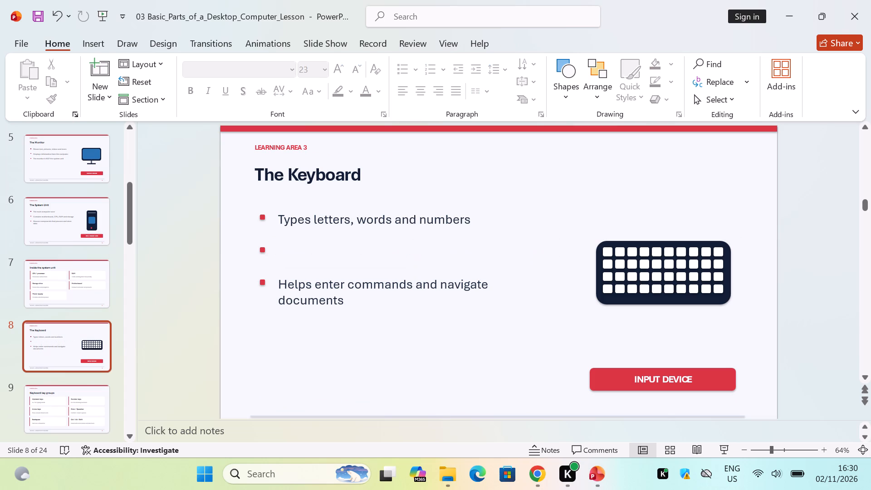
# Move the "Helps enter commands and navigate documents" text box up beside the empty second bullet marker.
pyautogui.click(396, 285)
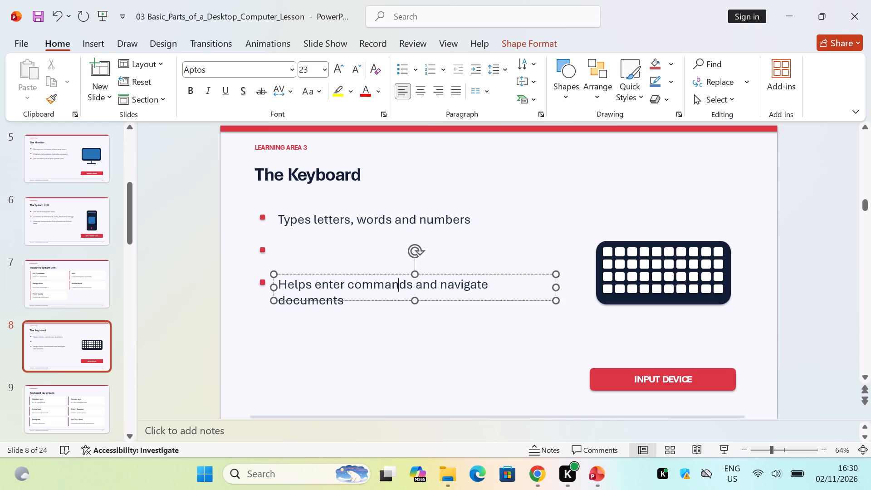
pyautogui.click(395, 274)
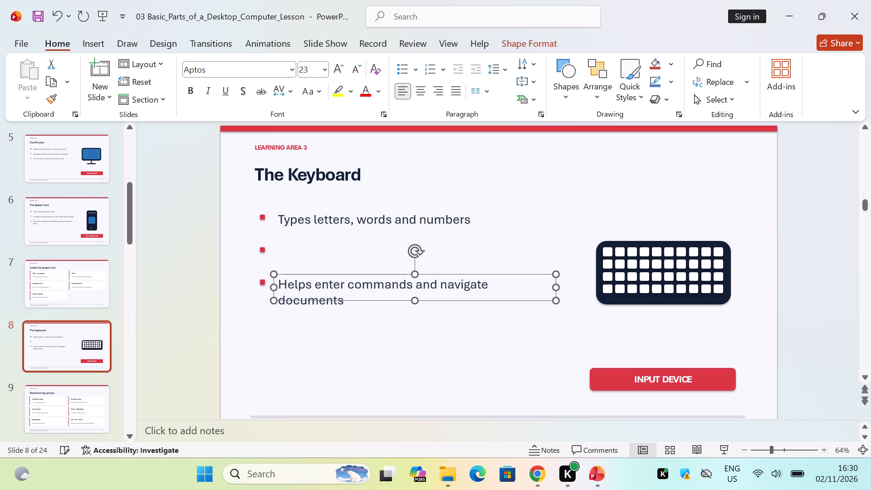
pyautogui.press('Up')
pyautogui.press('Up')
pyautogui.press('Up')
pyautogui.press('Up')
pyautogui.press('Up')
pyautogui.press('Up')
pyautogui.press('Up')
pyautogui.press('Up')
pyautogui.press('Up')
pyautogui.press('Up')
pyautogui.press('Up')
pyautogui.press('Up')
pyautogui.press('Up')
pyautogui.press('Up')
pyautogui.press('Up')
pyautogui.press('Up')
pyautogui.press('Up')
pyautogui.press('Up')
pyautogui.press('Up')
pyautogui.press('Up')
pyautogui.press('Up')
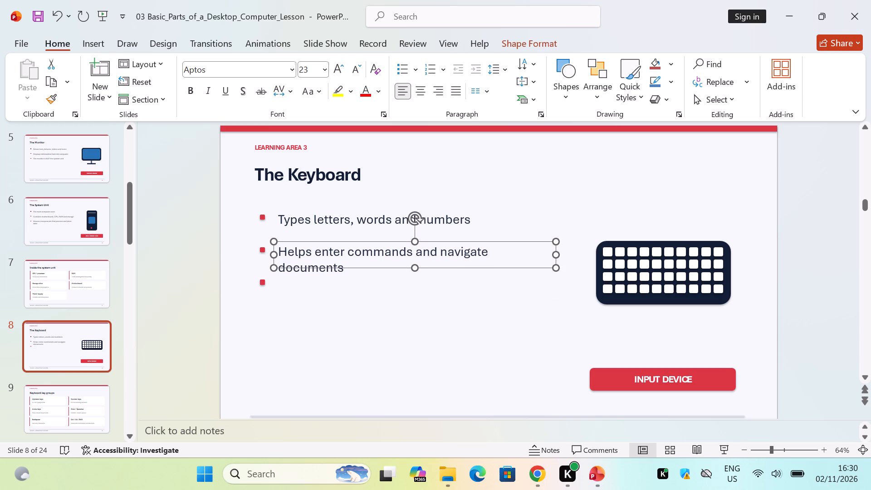
pyautogui.press('Up')
pyautogui.press('Up')
pyautogui.press('Up')
pyautogui.press('Up')
pyautogui.press('Up')
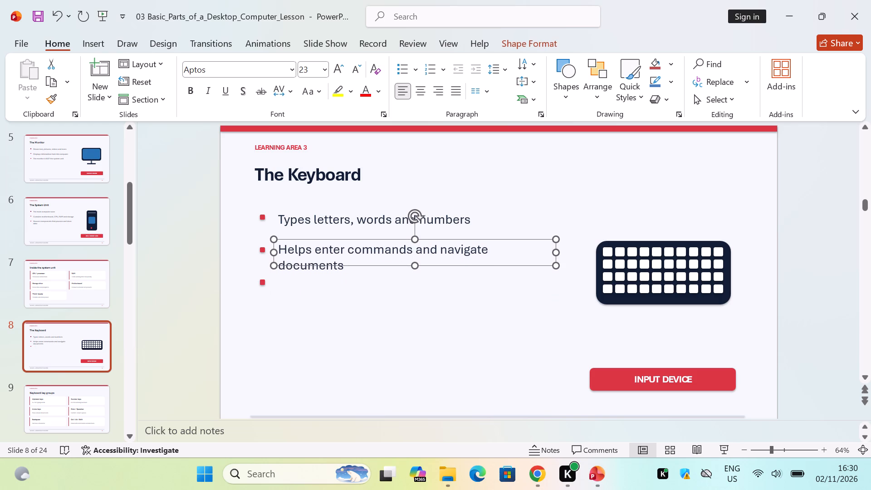
pyautogui.press('Up')
pyautogui.press('Up')
pyautogui.press('Up')
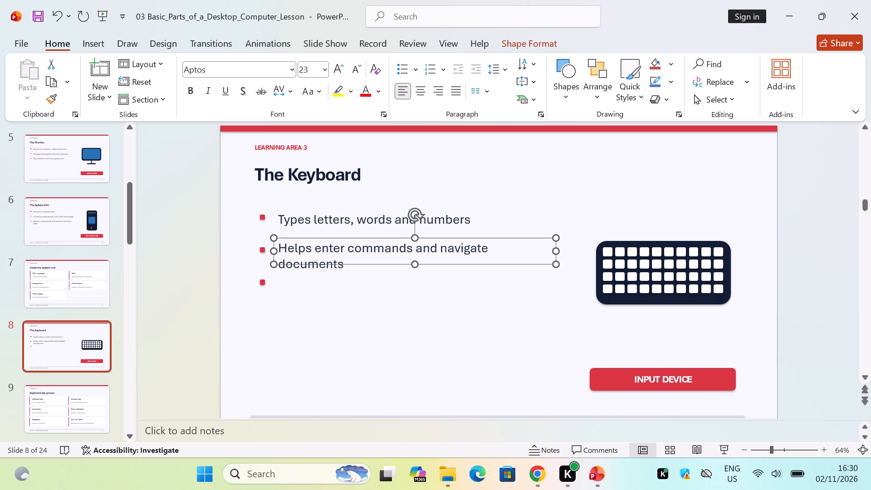
# Delete the leftover third bullet marker on The Keyboard slide.
pyautogui.click(274, 289)
pyautogui.click(264, 280)
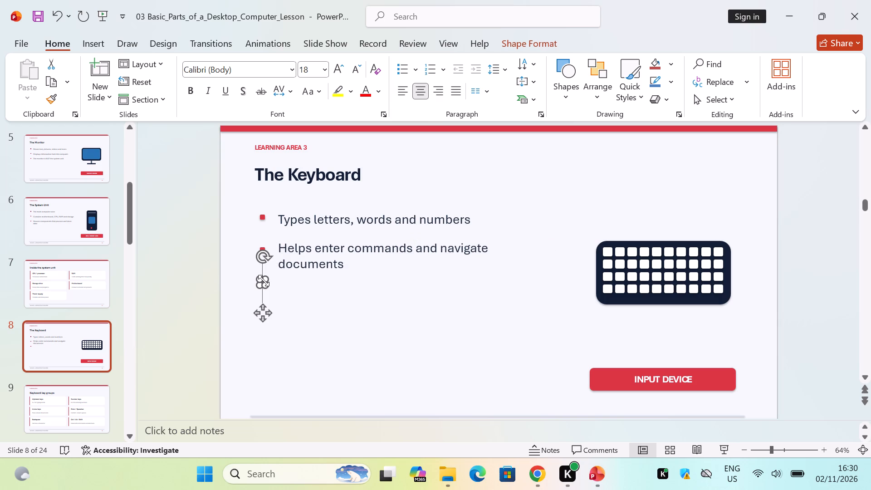
pyautogui.press('Delete')
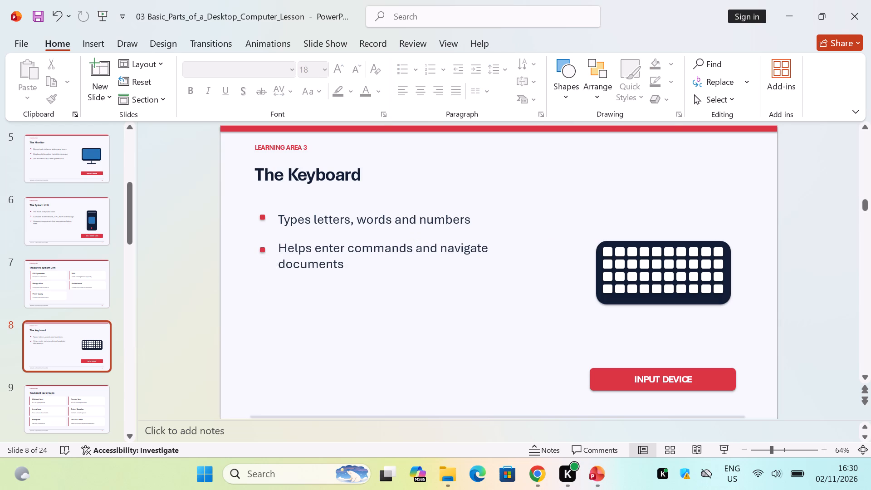
# Reword the second bullet on The Mouse slide as "Click, double-click, right-click and drag and drop".
pyautogui.scroll(-2, 417, 265)
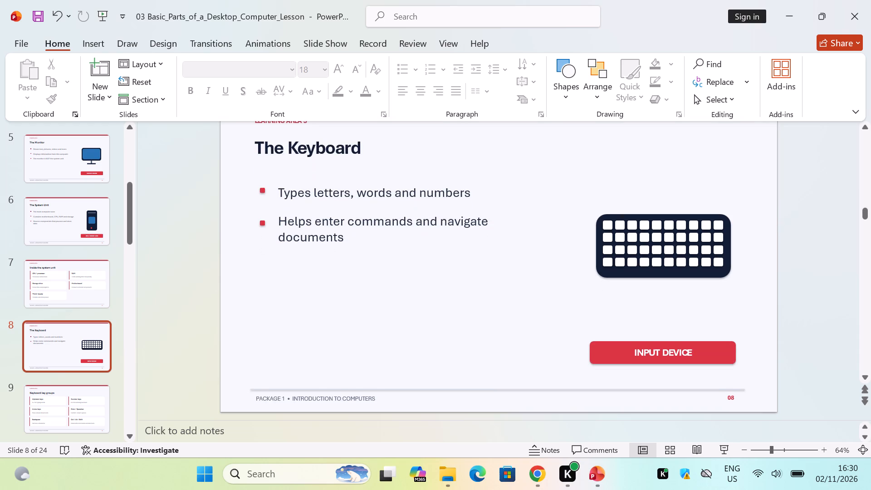
pyautogui.scroll(-1, 417, 265)
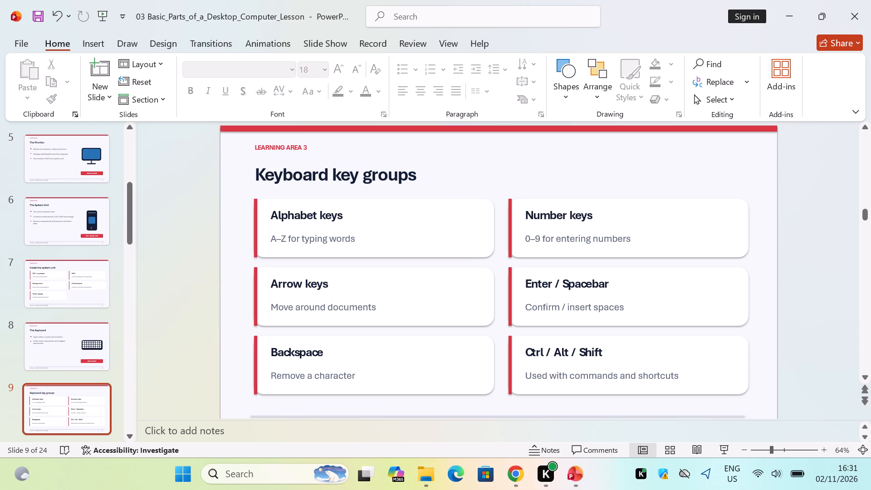
pyautogui.scroll(-2, 417, 265)
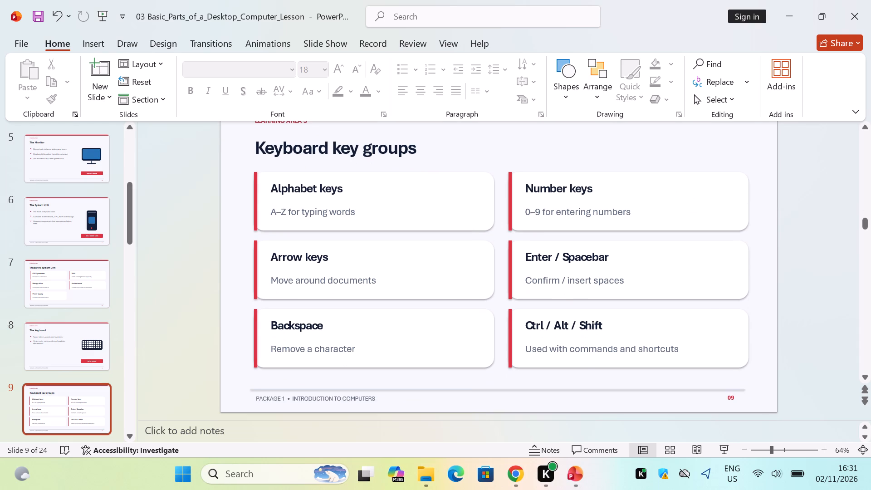
pyautogui.scroll(-1, 417, 265)
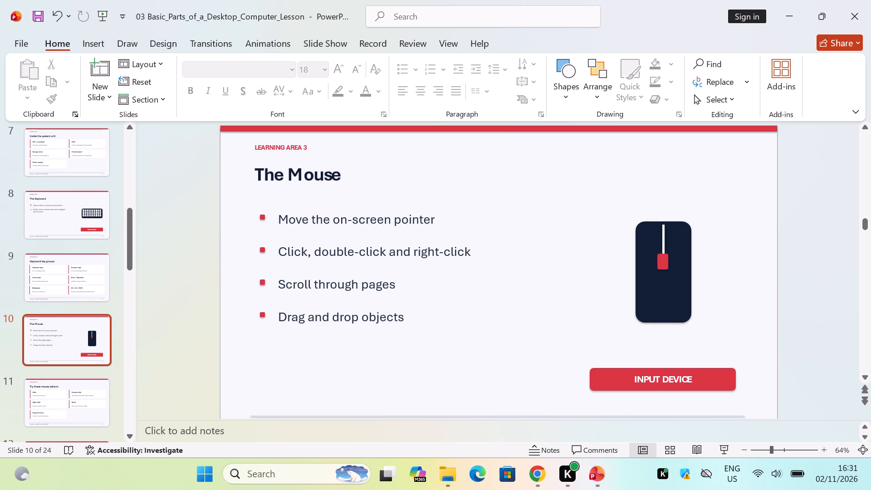
pyautogui.click(386, 252)
pyautogui.write(',')
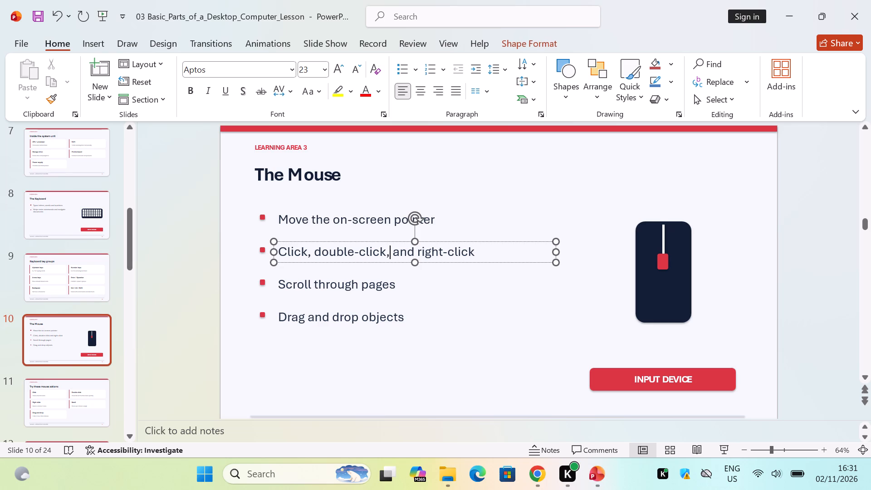
pyautogui.press('space')
pyautogui.press('Delete')
pyautogui.press('Delete')
pyautogui.press('Delete')
pyautogui.press('Delete')
pyautogui.press('Delete')
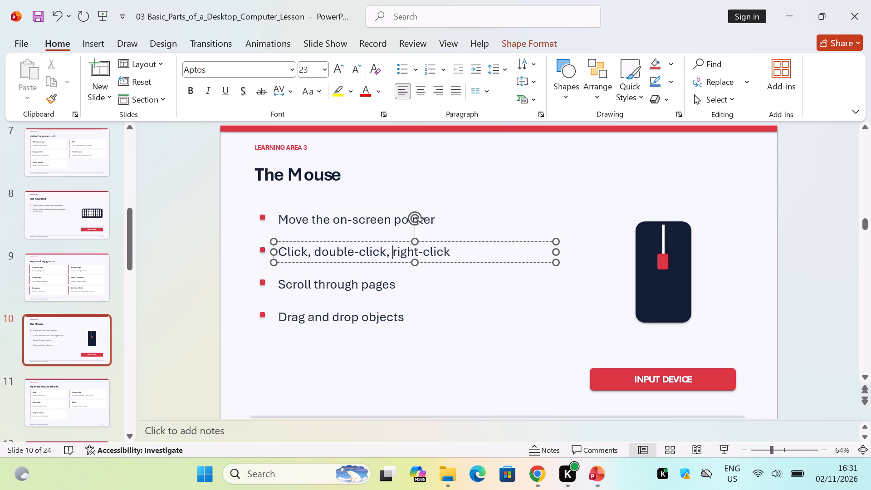
pyautogui.press('End')
pyautogui.press('space')
pyautogui.write('an d')
pyautogui.press('BackSpace')
pyautogui.press('BackSpace')
pyautogui.write('d drag a')
pyautogui.write('nd drop')
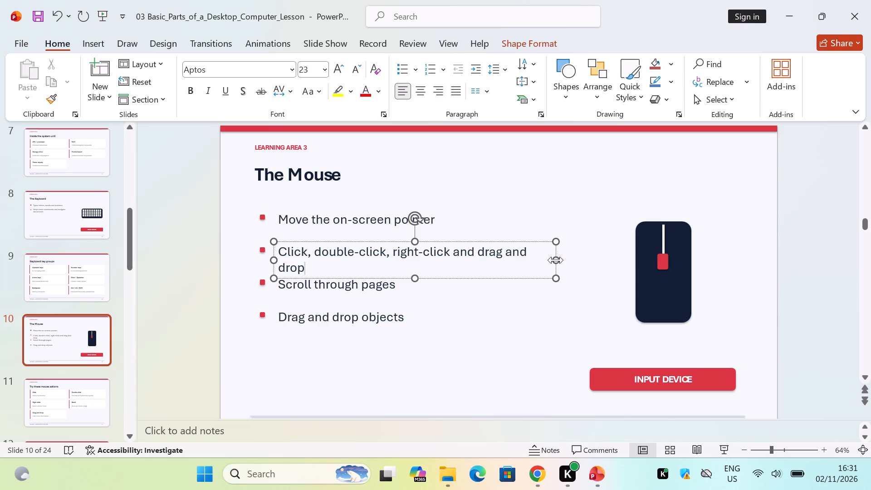
# Widen the second bullet's text box on The Mouse slide so its text fits on one line.
pyautogui.moveTo(558, 260); pyautogui.dragTo(581, 260)
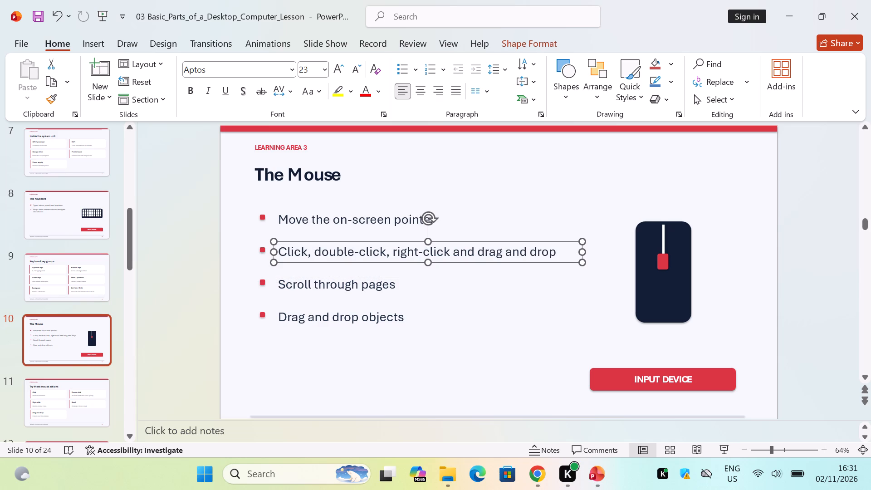
# Review the slides from Try these mouse actions through The Speakers, The Printer and How information moves to Input, output or storage?.
pyautogui.scroll(-3, 448, 341)
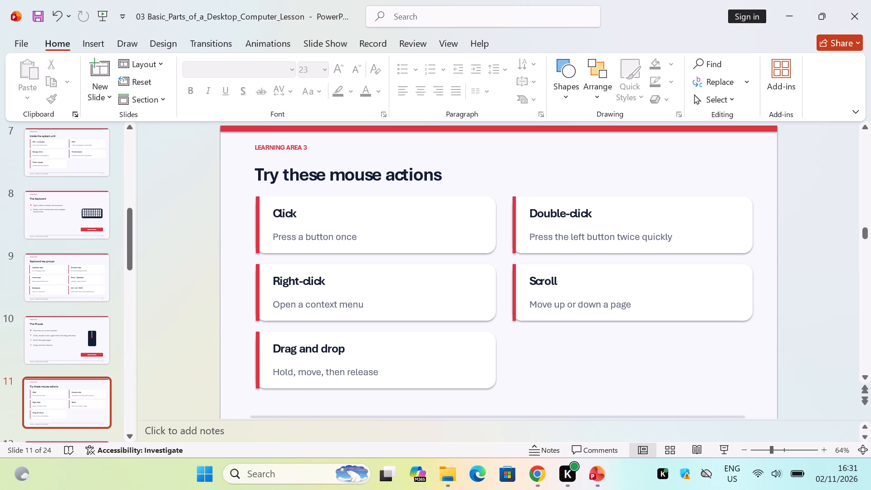
pyautogui.scroll(1, 514, 338)
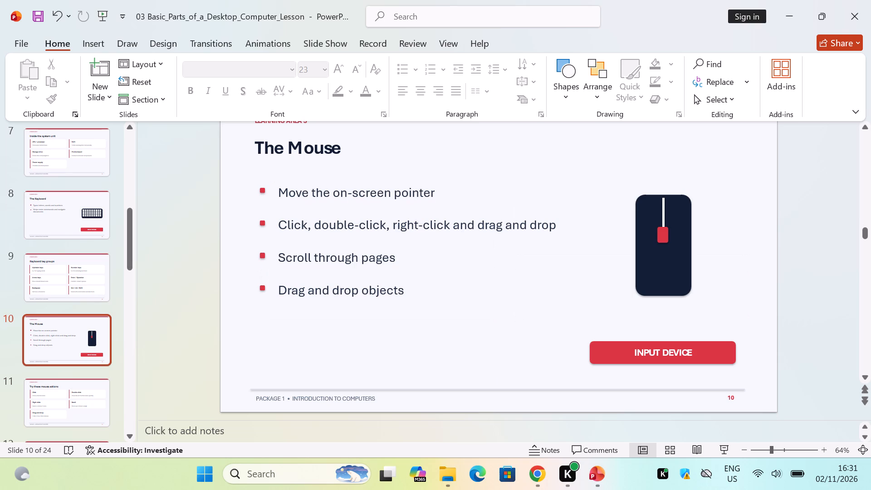
pyautogui.scroll(-1, 514, 338)
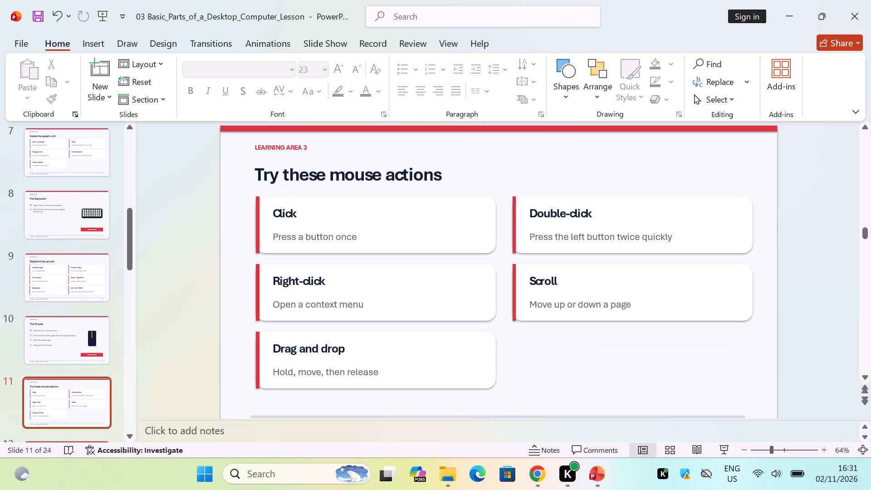
pyautogui.scroll(-3, 514, 338)
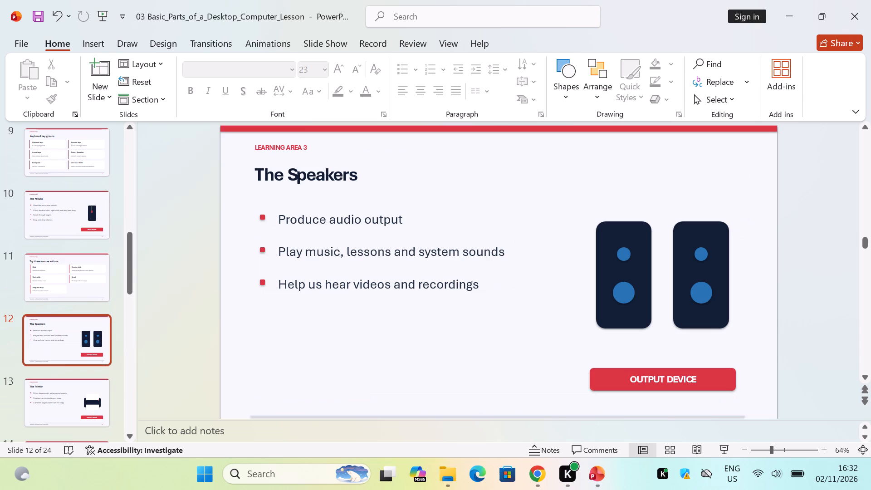
pyautogui.scroll(-2, 514, 338)
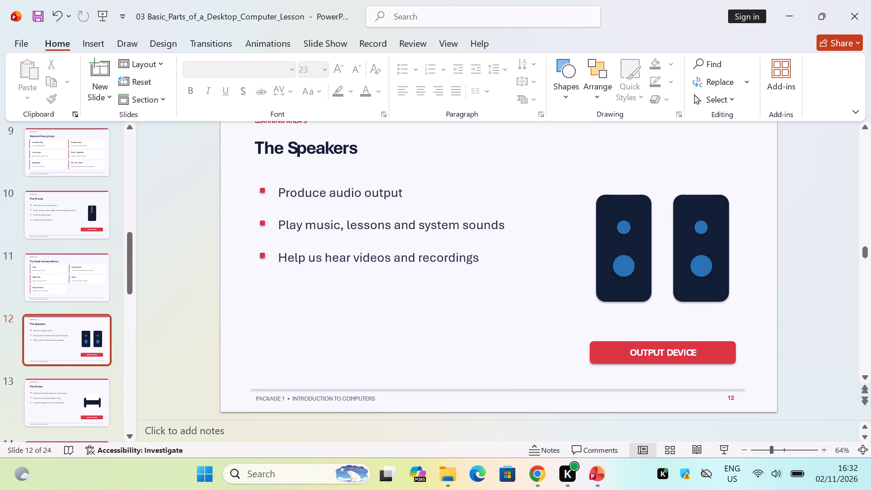
pyautogui.scroll(-1, 514, 338)
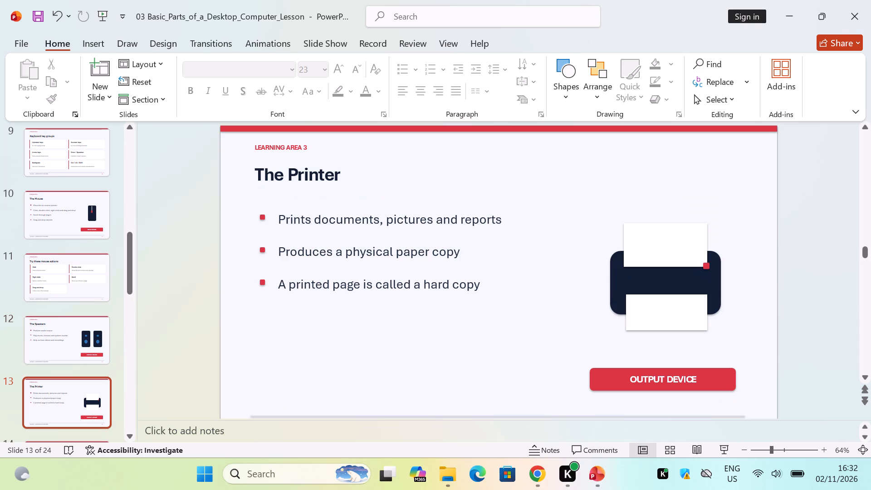
pyautogui.scroll(6, 514, 338)
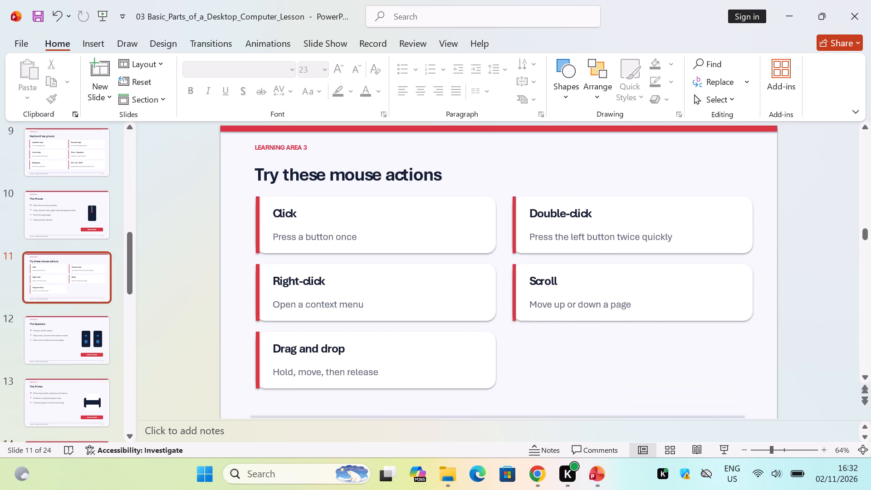
pyautogui.scroll(-5, 514, 338)
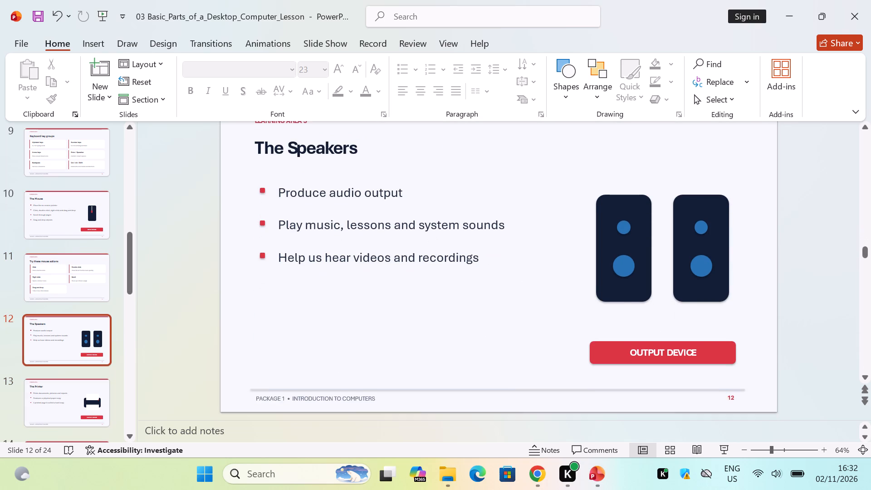
pyautogui.scroll(-4, 514, 338)
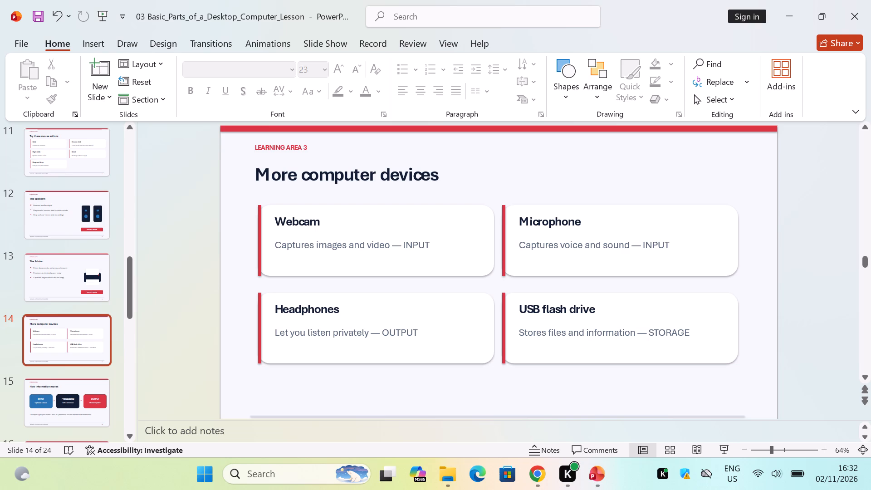
pyautogui.scroll(-3, 514, 338)
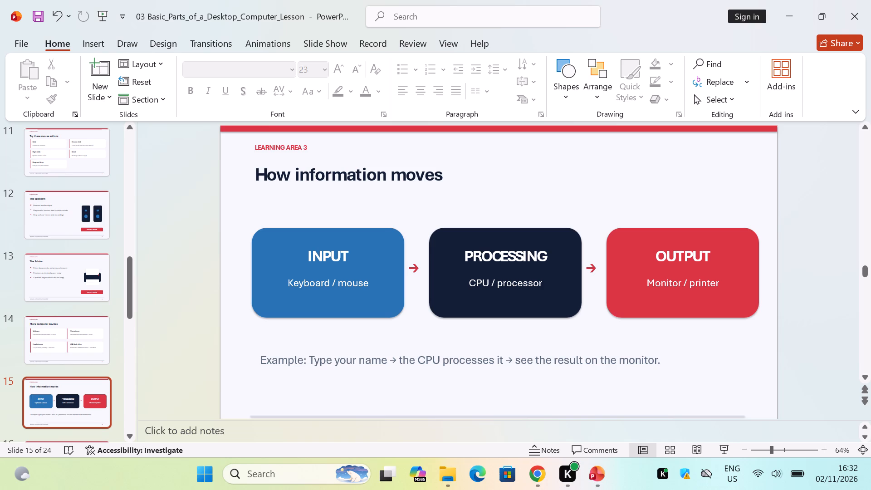
pyautogui.scroll(-1, 536, 371)
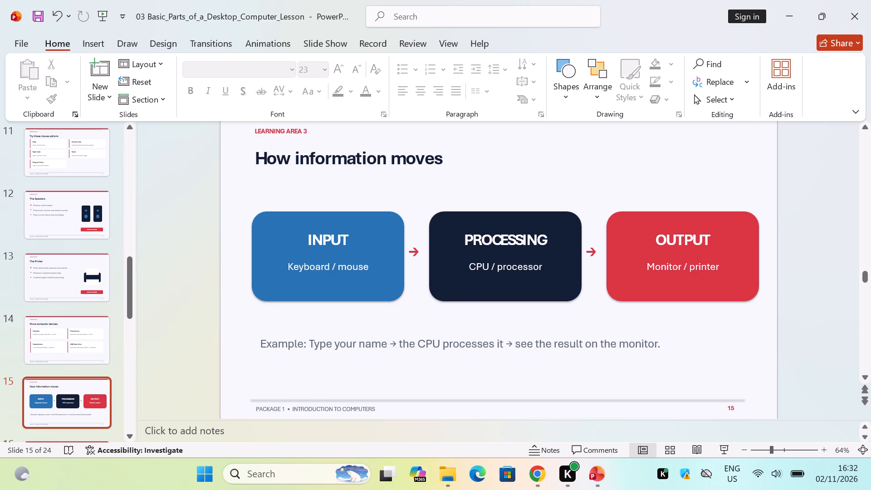
pyautogui.scroll(-2, 536, 371)
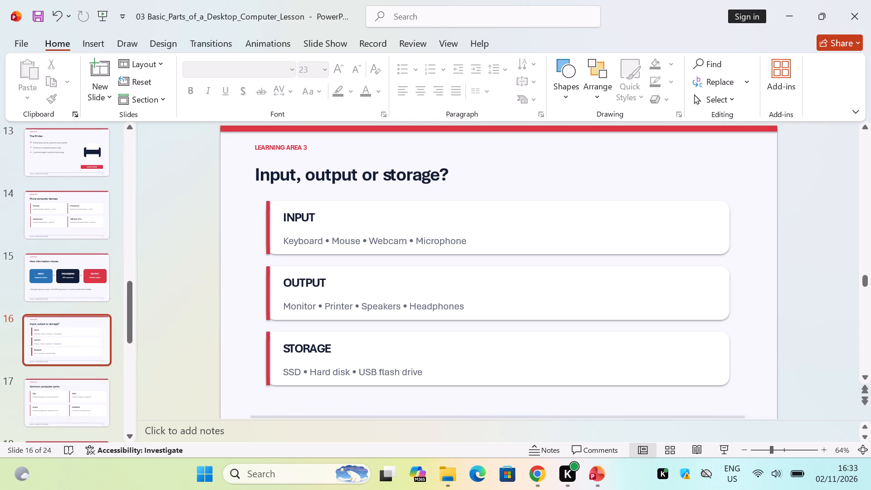
# Copy "• Headphones" from the OUTPUT list and paste the copy at the end of that list.
pyautogui.click(468, 307)
pyautogui.click(464, 307)
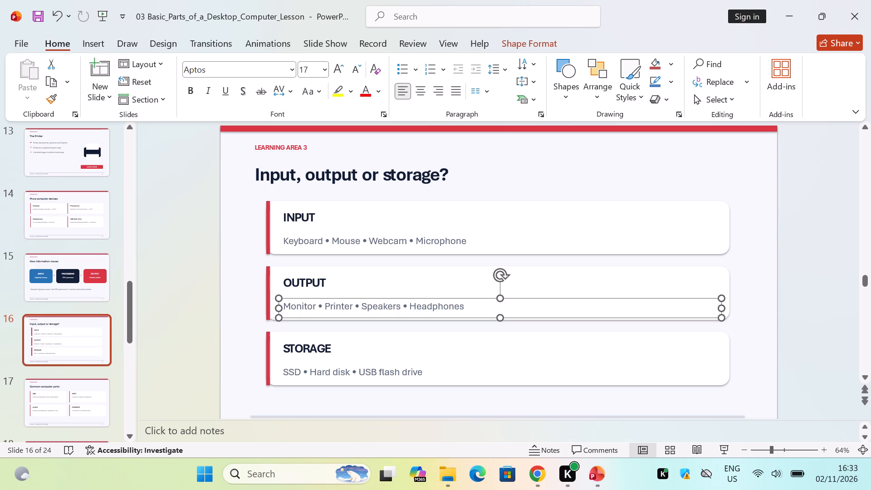
pyautogui.doubleClick(465, 307)
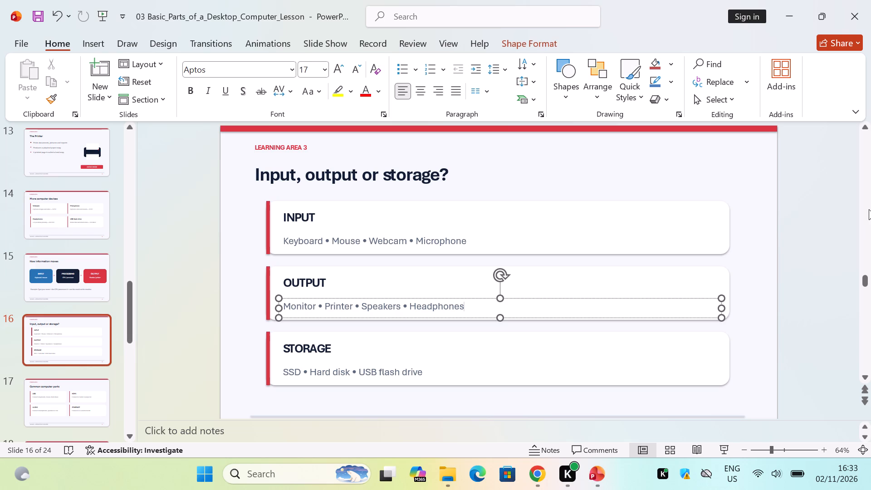
pyautogui.hotkey('shift', 'Left')
pyautogui.hotkey('shift', 'Left')
pyautogui.hotkey('shift', 'Left')
pyautogui.hotkey('shift', 'Left')
pyautogui.hotkey('shift', 'Left')
pyautogui.hotkey('shift', 'Left')
pyautogui.hotkey('shift', 'Left')
pyautogui.hotkey('shift', 'Left')
pyautogui.hotkey('shift', 'Left')
pyautogui.hotkey('shift', 'Left')
pyautogui.hotkey('shift', 'Left')
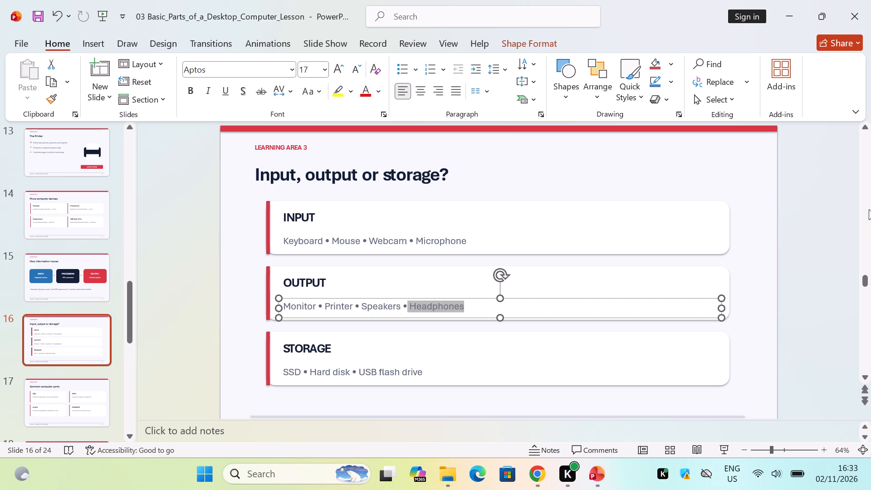
pyautogui.hotkey('shift', 'Left')
pyautogui.hotkey('ctrl', 'c')
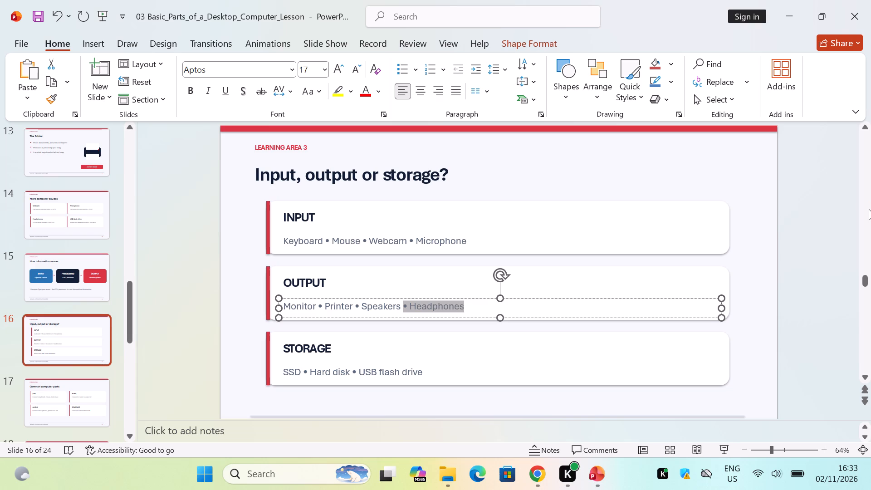
pyautogui.press('End')
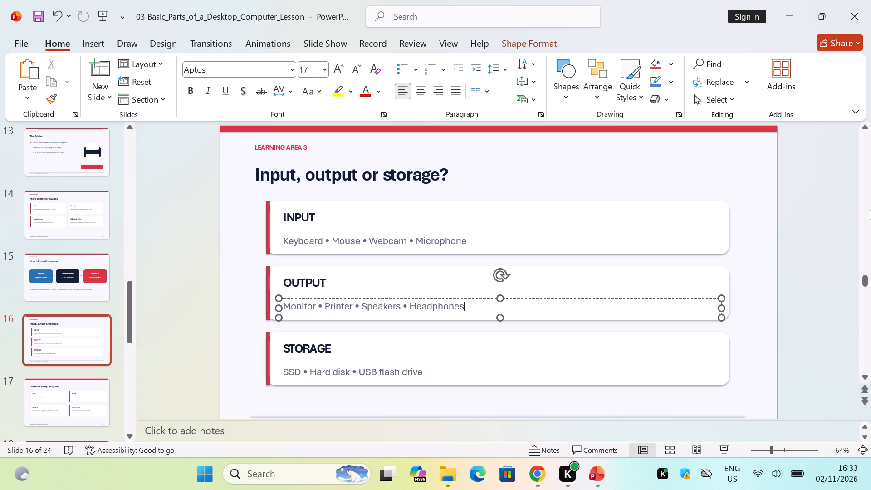
pyautogui.press('space')
pyautogui.press('space')
pyautogui.hotkey('ctrl', 'v')
# Replace the duplicated "Headphones" at the end of the OUTPUT list with "Projector", keeping the bullet separator.
pyautogui.press('BackSpace')
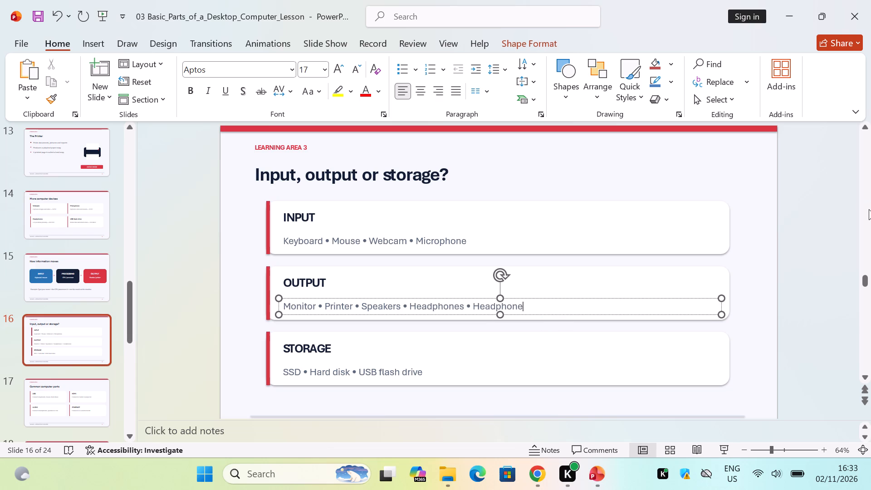
pyautogui.press('BackSpace')
pyautogui.press('BackSpace')
pyautogui.press('BackSpace')
pyautogui.press('BackSpace')
pyautogui.press('BackSpace')
pyautogui.press('BackSpace')
pyautogui.press('BackSpace')
pyautogui.press('BackSpace')
pyautogui.press('BackSpace')
pyautogui.write('Projector')
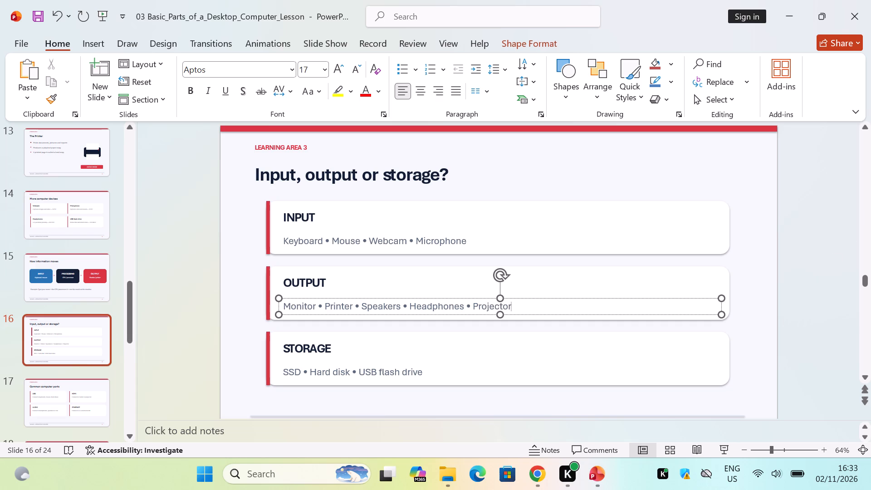
# Remove "SSD" and its bullet separator from the start of the STORAGE list.
pyautogui.click(300, 371)
pyautogui.click(284, 370)
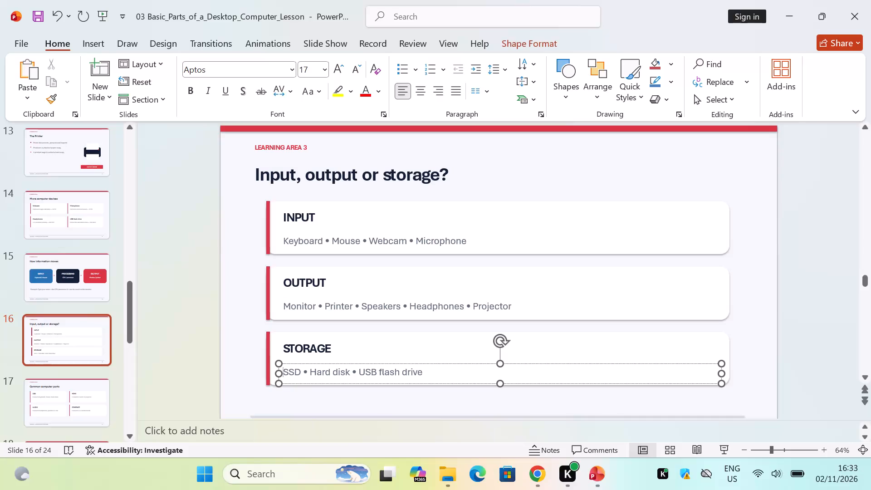
pyautogui.press('Delete')
pyautogui.press('Delete')
pyautogui.press('Delete')
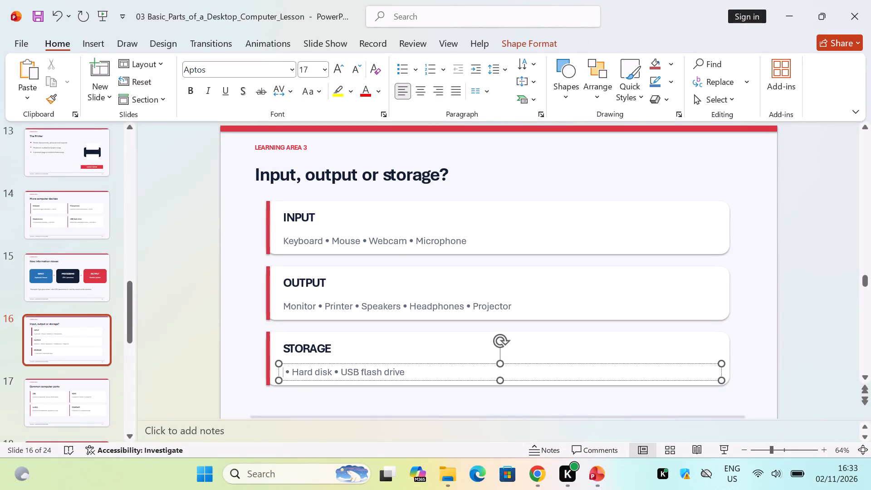
pyautogui.press('Delete')
pyautogui.press('Delete')
pyautogui.press('Delete')
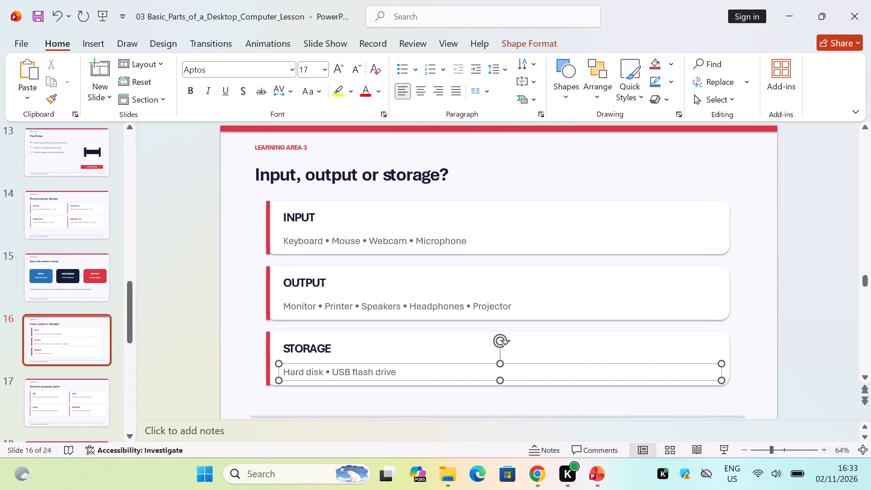
# Change "USB flash drive" in the STORAGE list to "Flash drive".
pyautogui.click(334, 374)
pyautogui.hotkey('shift', 'f')
pyautogui.press('Delete')
pyautogui.press('Delete')
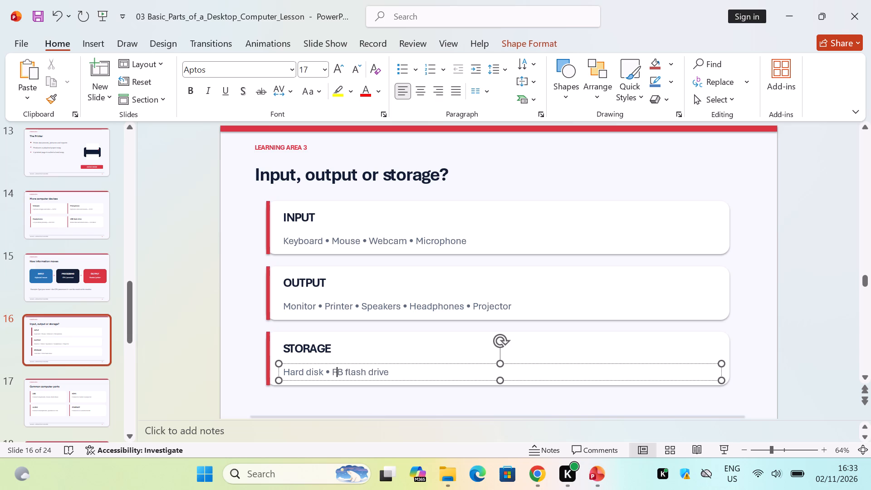
pyautogui.press('Delete')
pyautogui.press('Delete')
pyautogui.press('Delete')
pyautogui.press('Delete')
pyautogui.press('Delete')
pyautogui.write('la')
# Copy "• Flash drive" from the STORAGE list and paste the copy at the end of that list after a space.
pyautogui.press('Left')
pyautogui.press('Left')
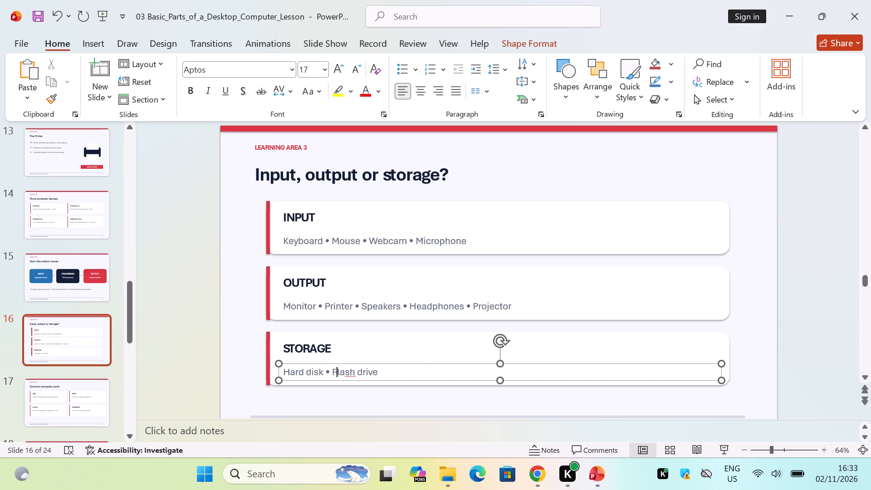
pyautogui.press('Left')
pyautogui.press('Left')
pyautogui.press('Left')
pyautogui.hotkey('shift', 'Right')
pyautogui.hotkey('shift', 'Right')
pyautogui.hotkey('shift', 'Right')
pyautogui.hotkey('shift', 'Right')
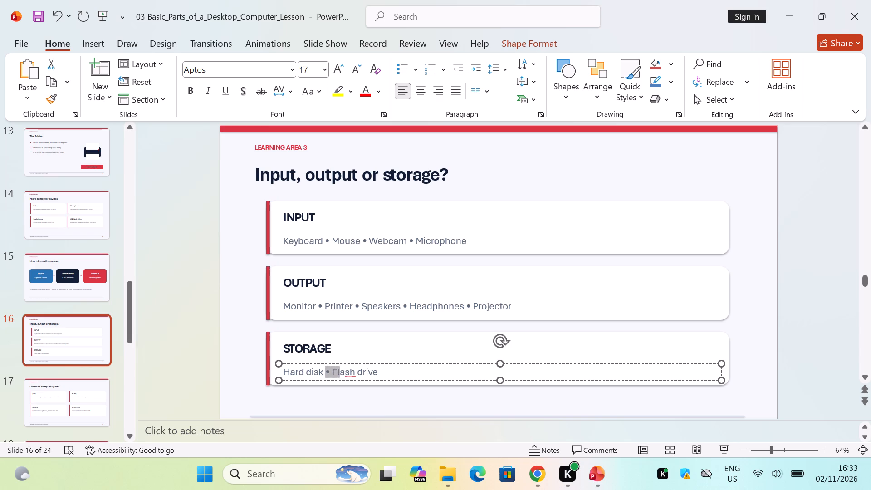
pyautogui.hotkey('shift', 'Right')
pyautogui.hotkey('shift', 'Right')
pyautogui.hotkey('shift', 'Right')
pyautogui.hotkey('shift', 'Right')
pyautogui.hotkey('shift', 'Right')
pyautogui.hotkey('shift', 'Right')
pyautogui.hotkey('shift', 'Right')
pyautogui.hotkey('shift', 'Right')
pyautogui.hotkey('shift', 'Right')
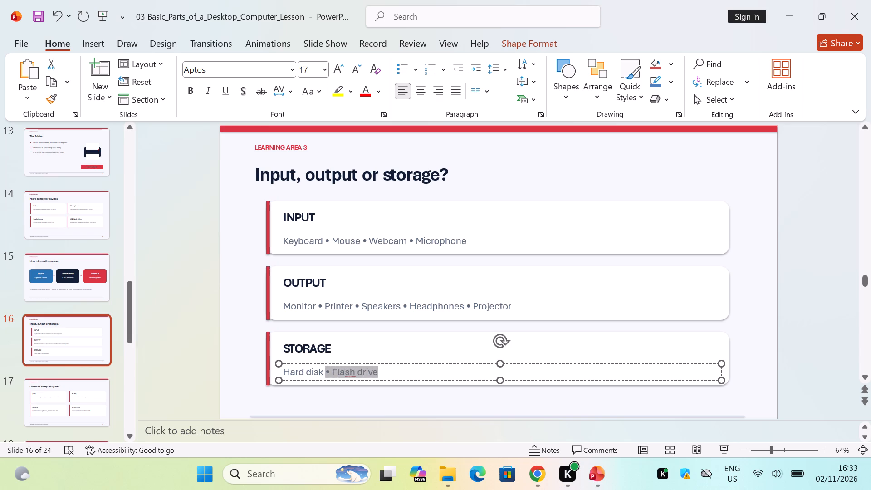
pyautogui.hotkey('ctrl', 'c')
pyautogui.press('End')
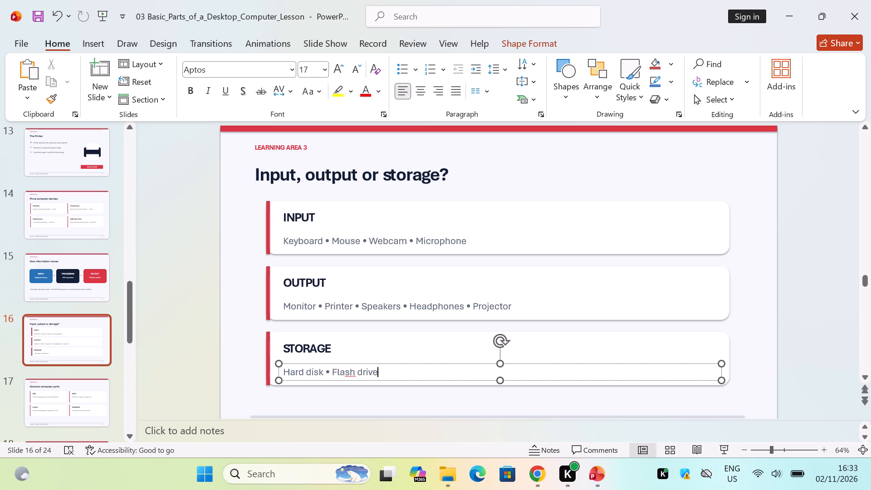
pyautogui.press('space')
pyautogui.hotkey('ctrl', 'v')
# Replace the duplicated "Flash drive" at the end of the STORAGE list with "Memory cards", keeping the bullet separator.
pyautogui.press('BackSpace')
pyautogui.press('BackSpace')
pyautogui.press('BackSpace')
pyautogui.press('BackSpace')
pyautogui.press('BackSpace')
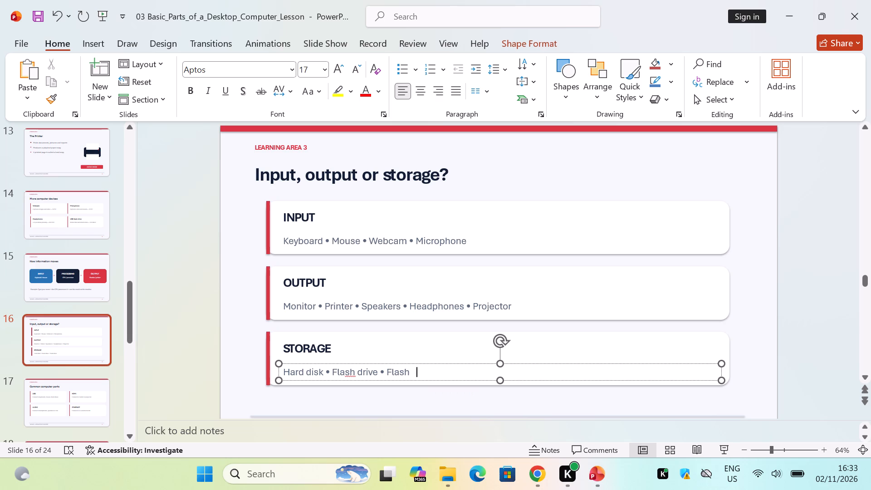
pyautogui.press('BackSpace')
pyautogui.press('BackSpace')
pyautogui.press('BackSpace')
pyautogui.press('BackSpace')
pyautogui.press('BackSpace')
pyautogui.press('BackSpace')
pyautogui.write('Memory cards')
# Replace "Webcam" in the INPUT list with "Scanner", keeping the bullet separators.
pyautogui.click(465, 239)
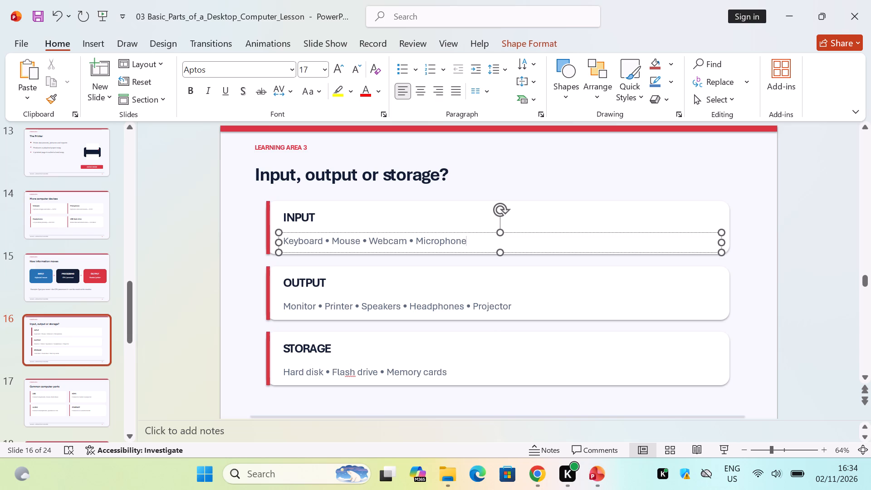
pyautogui.click(372, 241)
pyautogui.write('Sca')
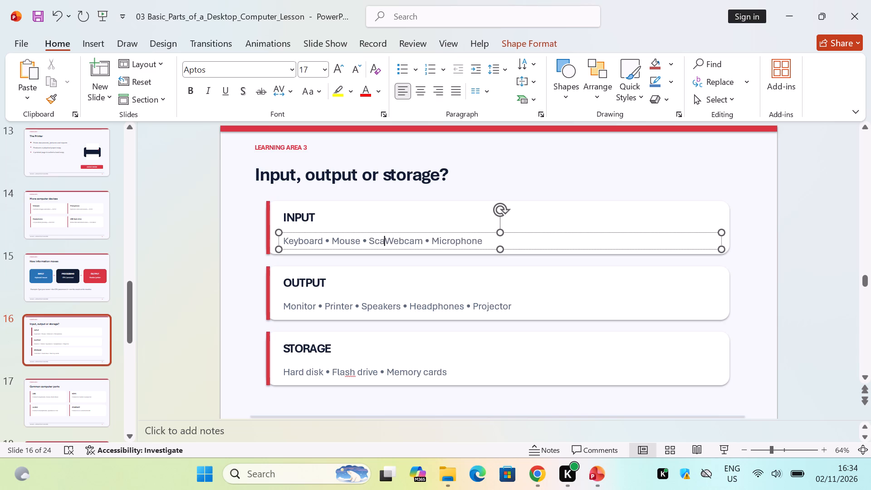
pyautogui.write('nner')
pyautogui.press('space')
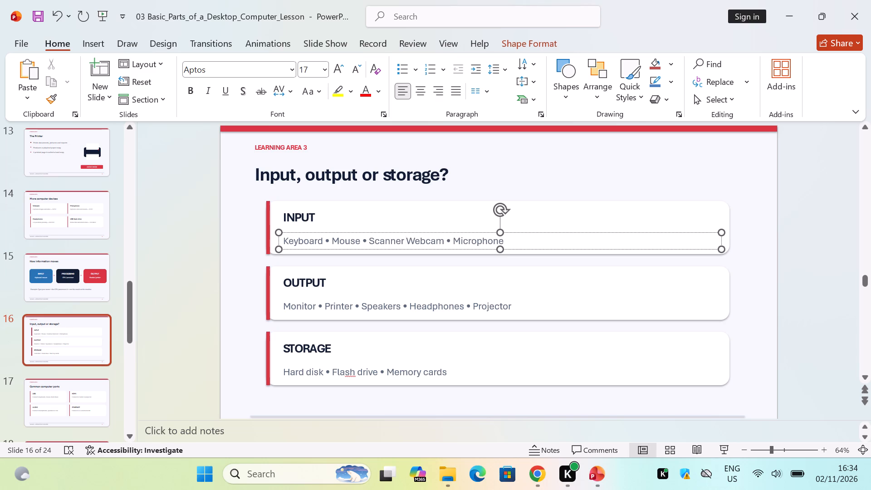
pyautogui.press('Delete')
pyautogui.press('Delete')
pyautogui.press('Delete')
pyautogui.press('Delete')
pyautogui.press('Delete')
pyautogui.press('Delete')
pyautogui.press('Delete')
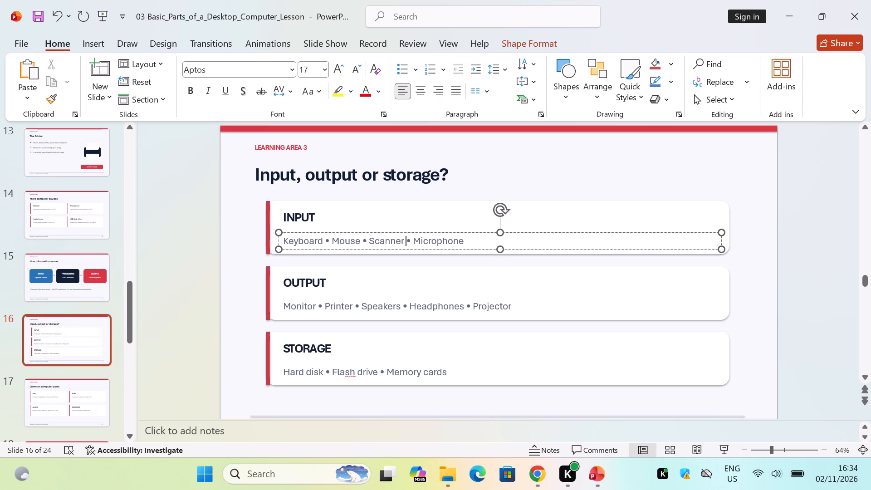
pyautogui.click(714, 169)
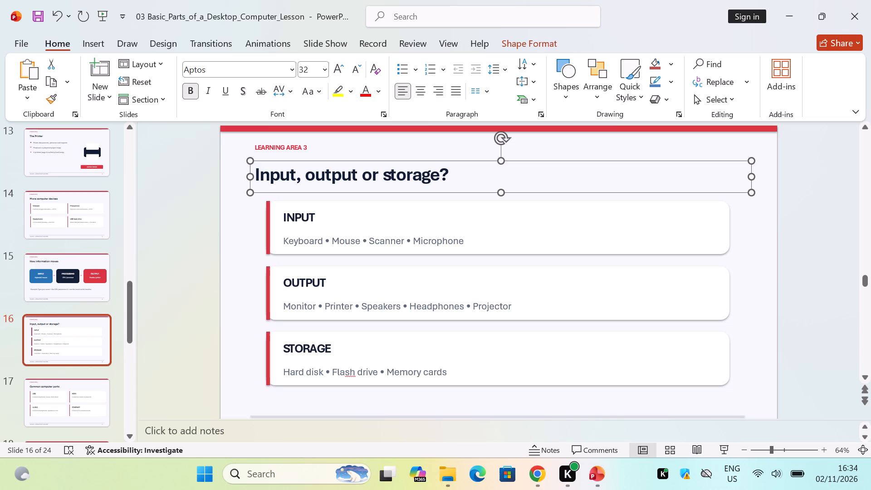
# Save the edited Basic Parts of a Desktop Computer presentation.
pyautogui.scroll(-4, 669, 343)
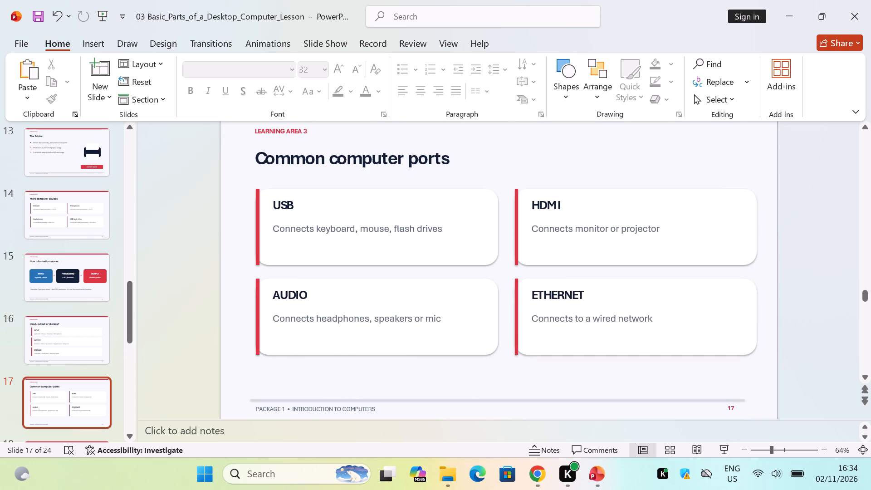
pyautogui.scroll(-2, 665, 343)
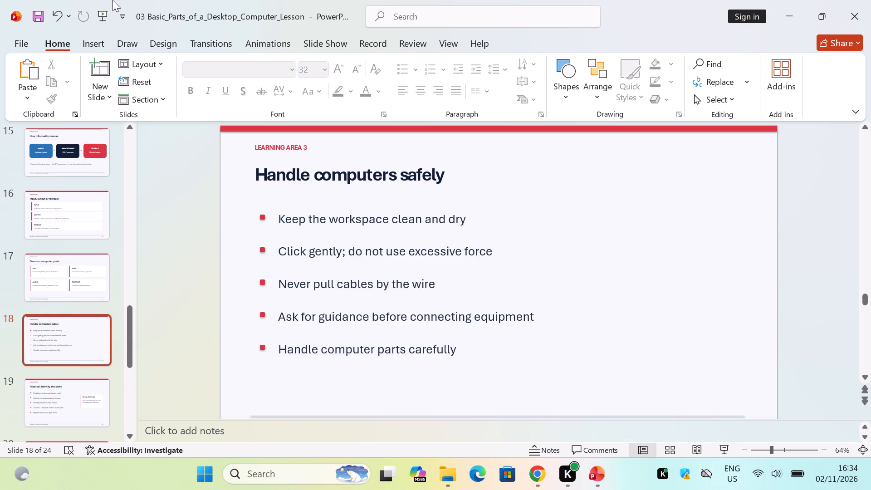
pyautogui.click(38, 17)
# Review the remaining slides from Practical: Identify the parts through the quiz, its answers and key facts to Reflect & next lesson.
pyautogui.scroll(-3, 475, 245)
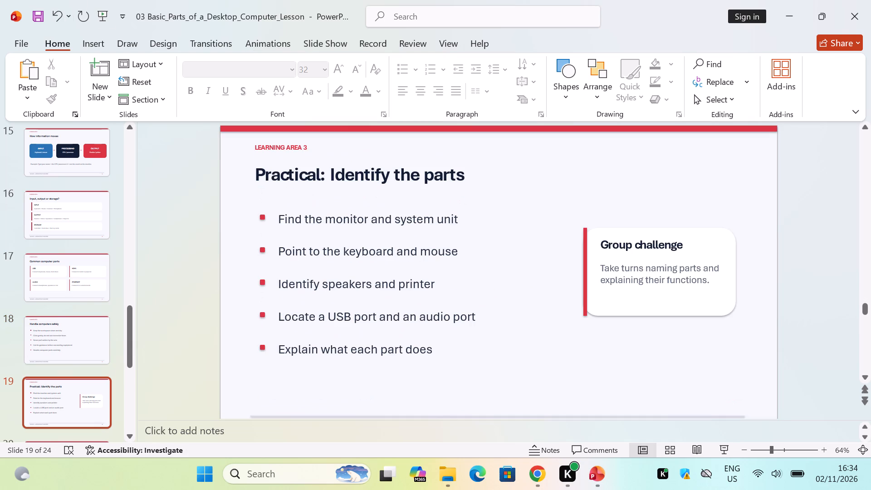
pyautogui.scroll(-1, 475, 245)
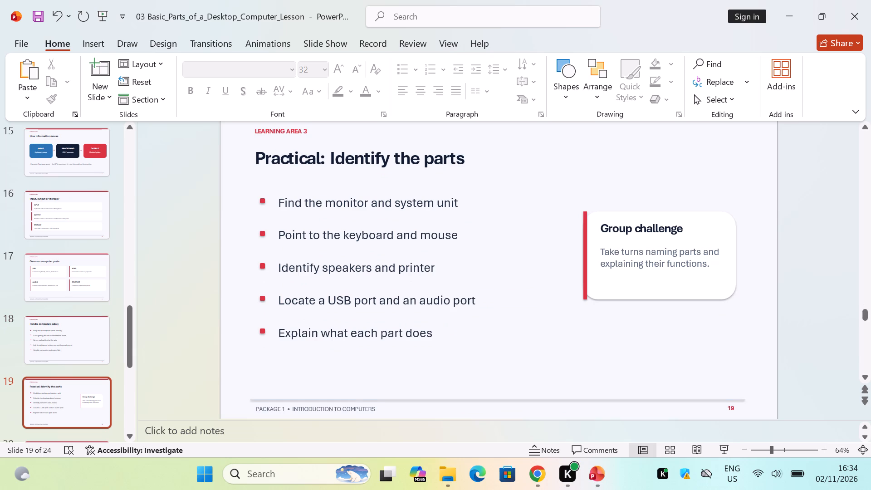
pyautogui.scroll(-2, 475, 245)
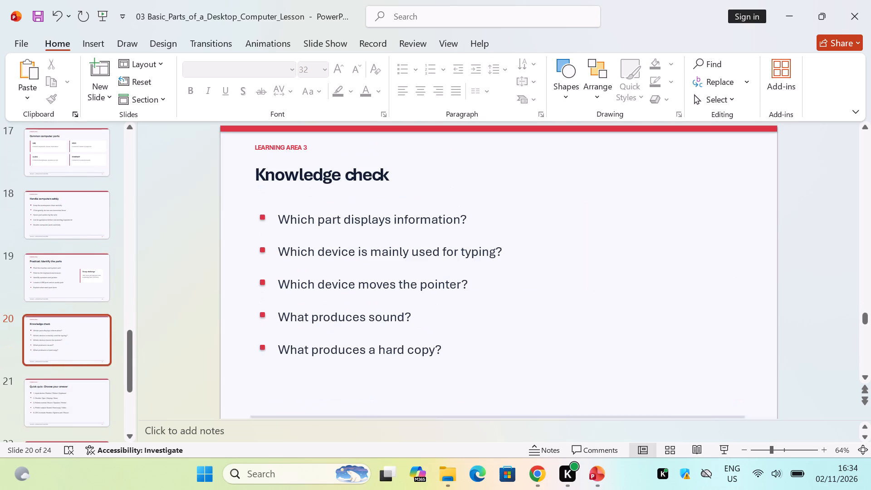
pyautogui.scroll(-1, 475, 245)
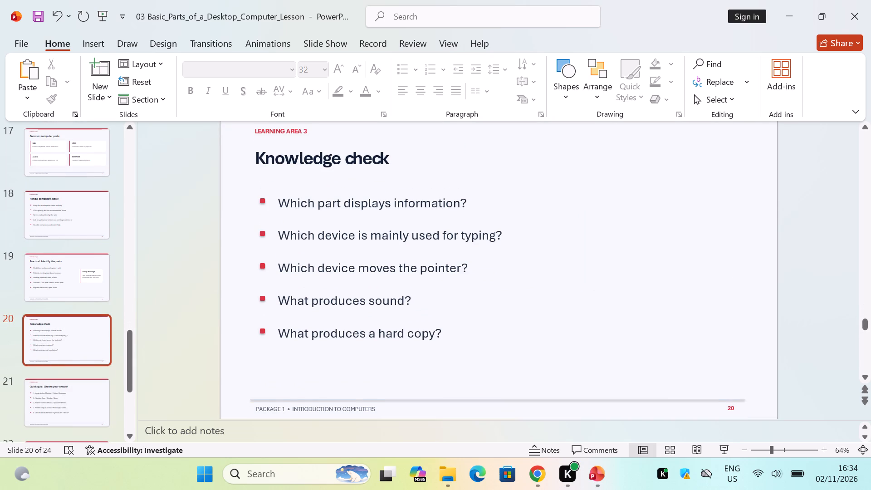
pyautogui.scroll(-2, 475, 245)
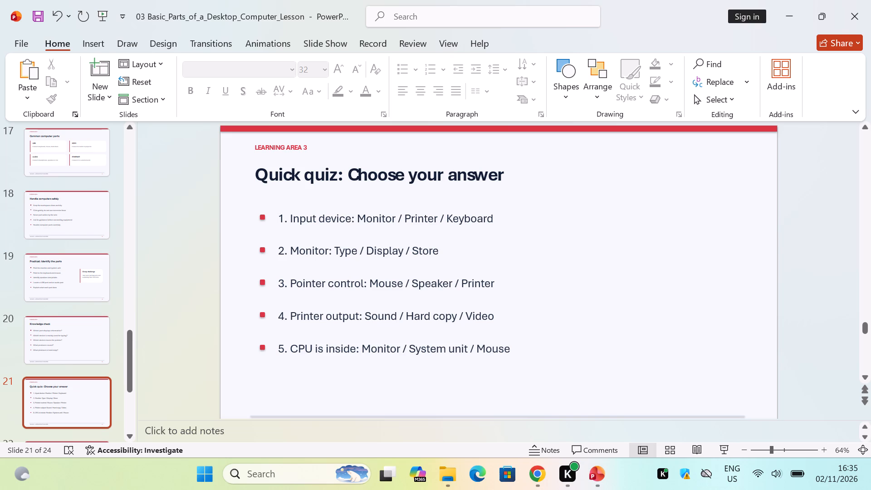
pyautogui.scroll(-1, 389, 236)
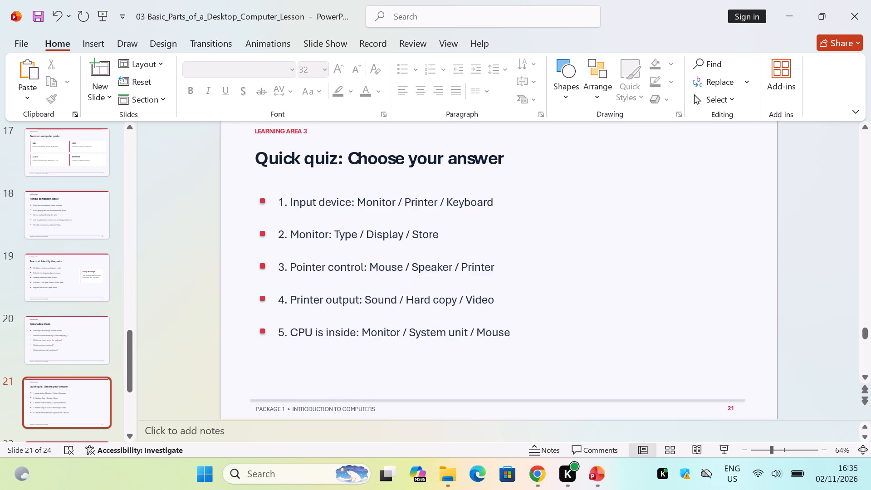
pyautogui.scroll(-2, 389, 236)
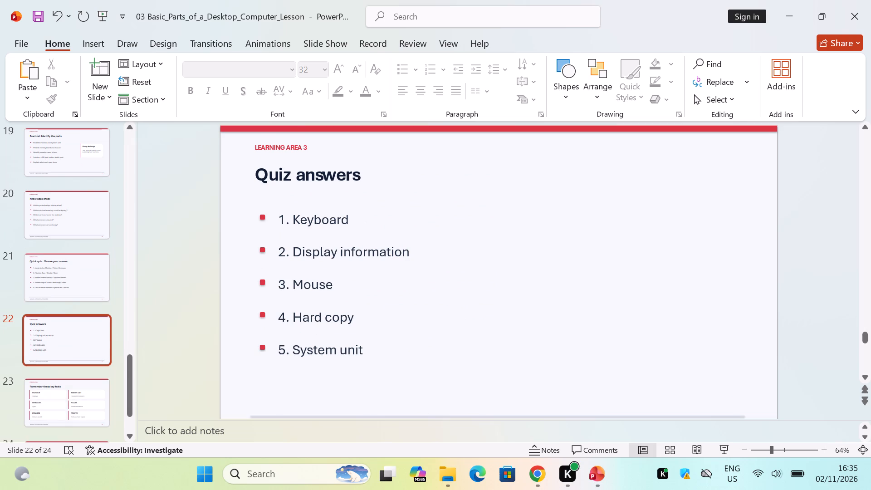
pyautogui.scroll(-3, 389, 237)
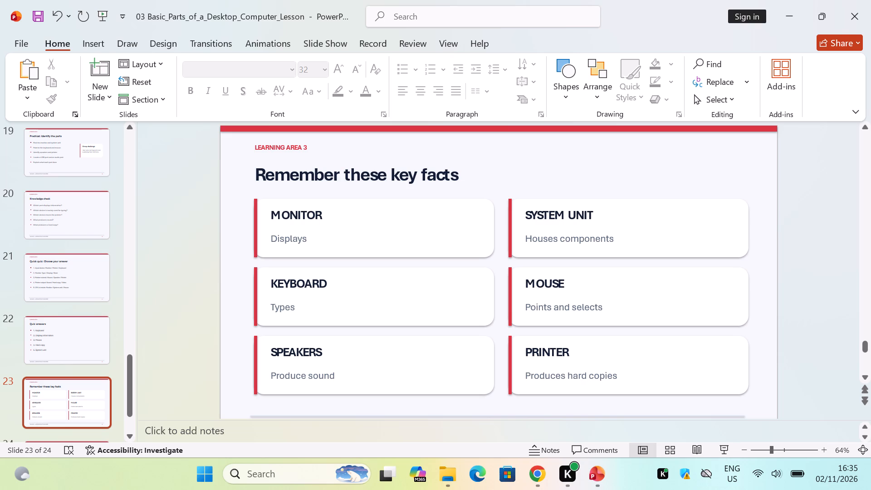
pyautogui.scroll(-3, 409, 232)
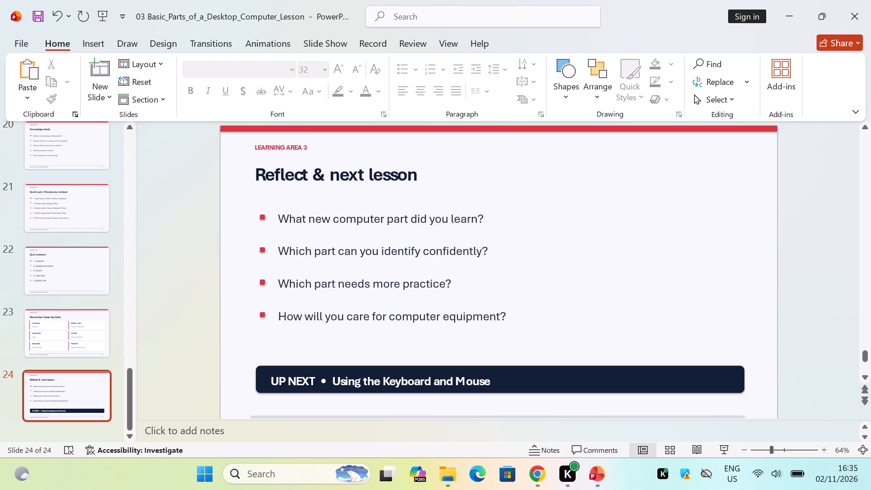
pyautogui.scroll(-4, 411, 236)
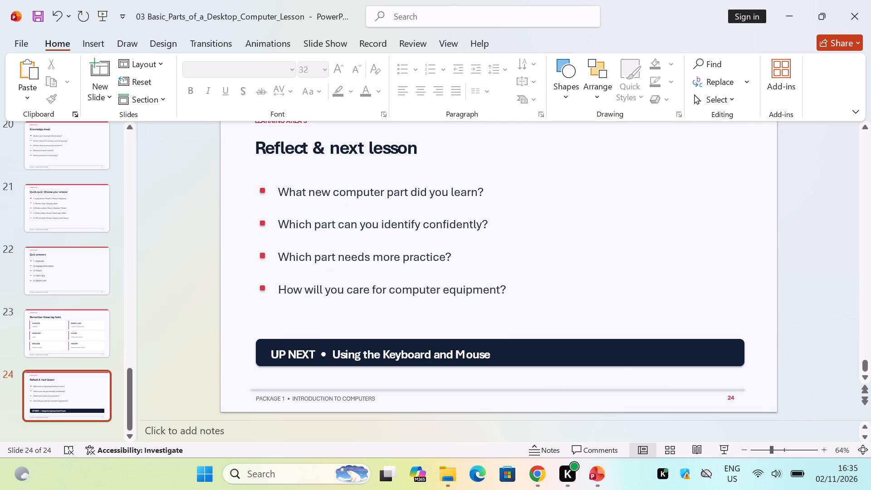
pyautogui.scroll(-2, 411, 236)
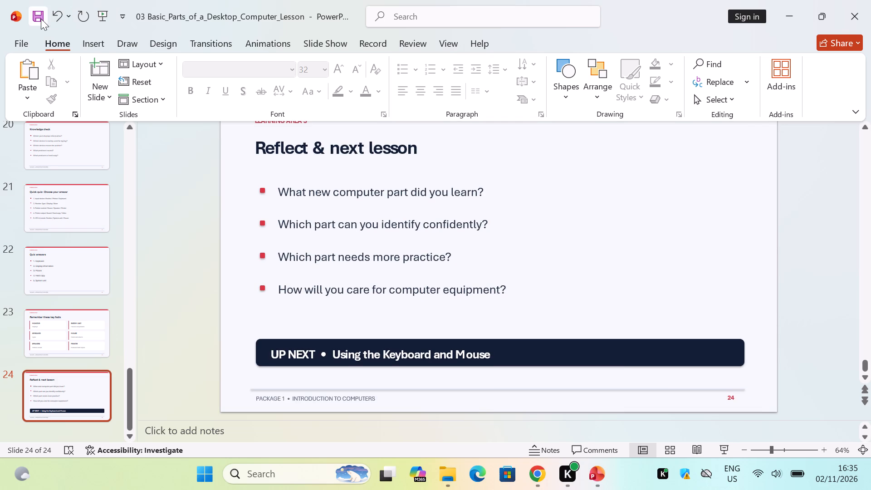
# Save the Basic Parts of a Desktop Computer presentation again and close it.
pyautogui.click(41, 19)
pyautogui.click(863, 15)
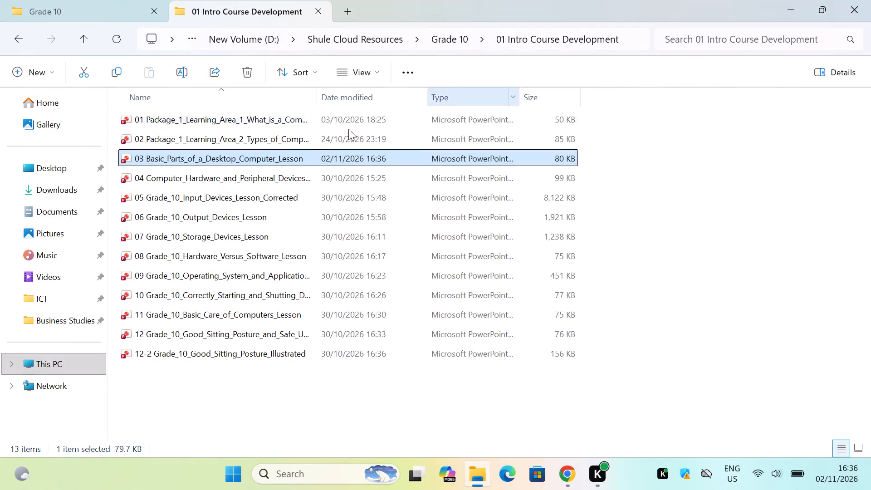
# Open the 04 Computer_Hardware_and_Peripheral_Devices presentation from the 01 Intro Course Development folder and glance through its opening slides.
pyautogui.doubleClick(217, 181)
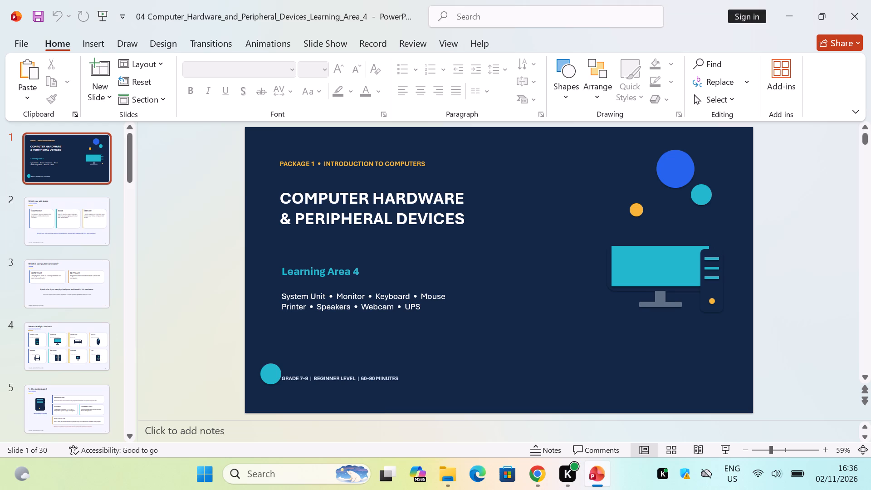
pyautogui.scroll(-1, 511, 186)
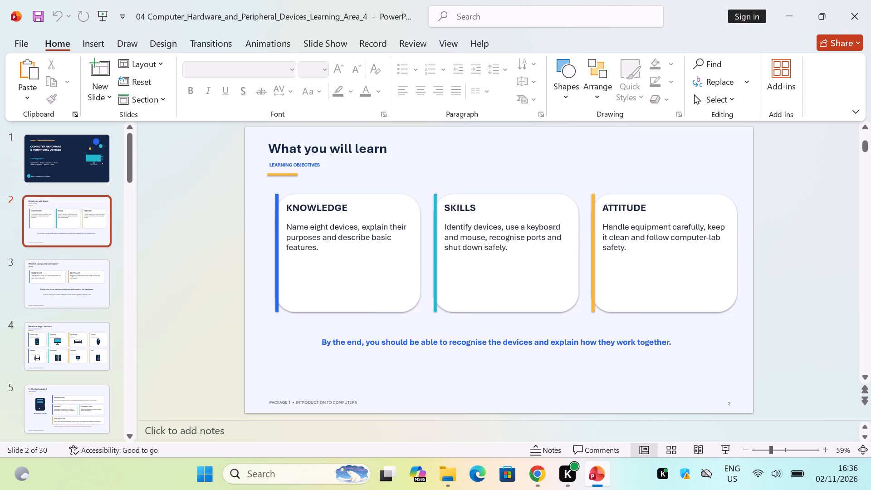
pyautogui.scroll(-1, 511, 186)
pyautogui.scroll(1, 511, 186)
pyautogui.scroll(-1, 511, 186)
pyautogui.scroll(5, 511, 186)
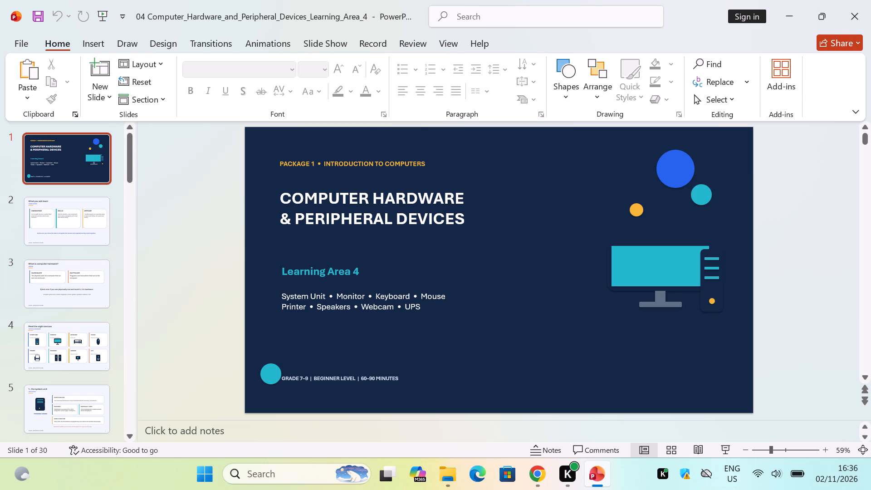
# Remove "60–90 MINUTES" and its separator from the end of the grade line on the title slide.
pyautogui.click(387, 377)
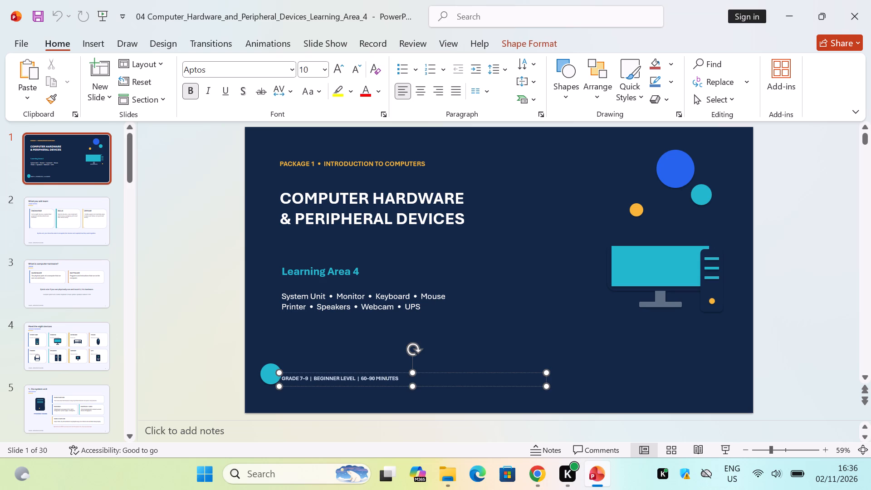
pyautogui.click(404, 381)
pyautogui.click(396, 379)
pyautogui.press('Right')
pyautogui.press('BackSpace')
pyautogui.press('BackSpace')
pyautogui.press('BackSpace')
pyautogui.press('BackSpace')
pyautogui.press('BackSpace')
pyautogui.press('BackSpace')
pyautogui.press('BackSpace')
pyautogui.press('BackSpace')
pyautogui.press('BackSpace')
pyautogui.press('BackSpace')
pyautogui.press('BackSpace')
pyautogui.press('BackSpace')
pyautogui.press('BackSpace')
pyautogui.press('BackSpace')
pyautogui.press('BackSpace')
pyautogui.press('BackSpace')
pyautogui.press('BackSpace')
pyautogui.press('BackSpace')
pyautogui.press('BackSpace')
pyautogui.press('BackSpace')
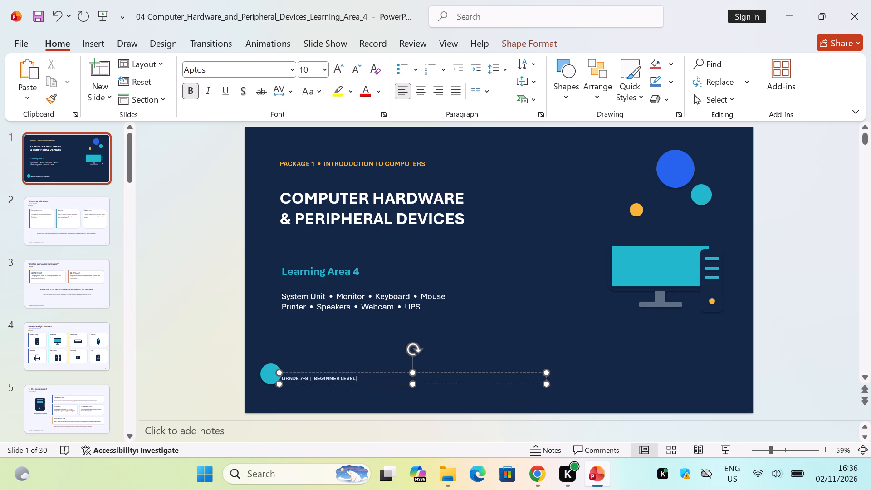
# Shorten the grade line on the title slide to GRADE 10, replacing the 7–9 range and removing the beginner level.
pyautogui.press('BackSpace')
pyautogui.press('BackSpace')
pyautogui.press('BackSpace')
pyautogui.press('BackSpace')
pyautogui.press('BackSpace')
pyautogui.press('BackSpace')
pyautogui.press('BackSpace')
pyautogui.press('BackSpace')
pyautogui.press('BackSpace')
pyautogui.press('BackSpace')
pyautogui.press('BackSpace')
pyautogui.press('BackSpace')
pyautogui.press('BackSpace')
pyautogui.press('BackSpace')
pyautogui.press('BackSpace')
pyautogui.press('BackSpace')
pyautogui.write('10')
# Review the What you will learn and What is computer hardware? slides, checking the hardware examples line and the hardware definition.
pyautogui.scroll(-1, 657, 343)
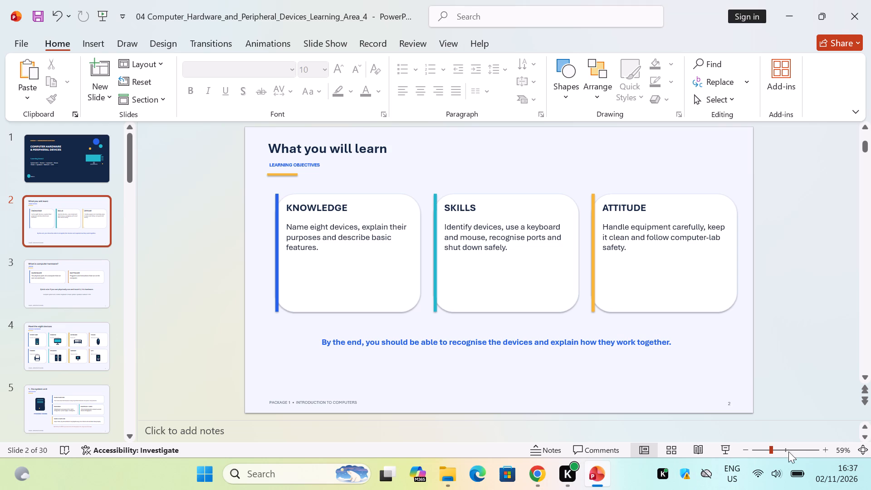
pyautogui.click(867, 374)
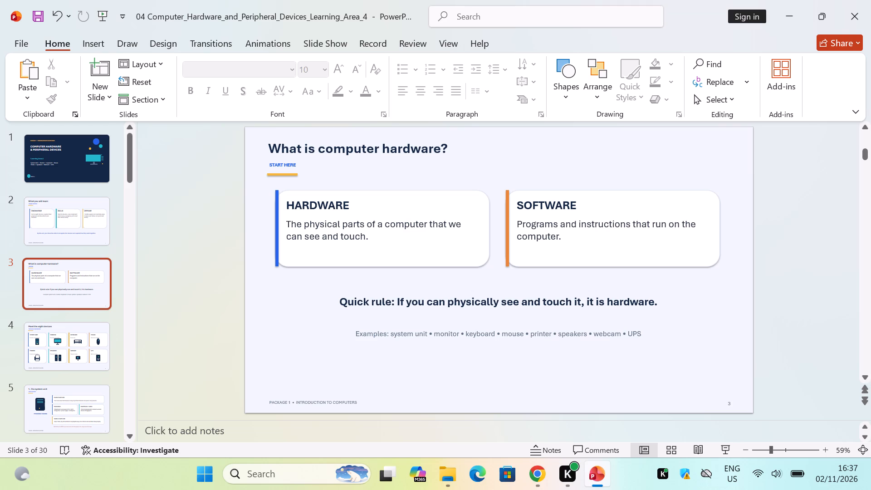
pyautogui.click(583, 334)
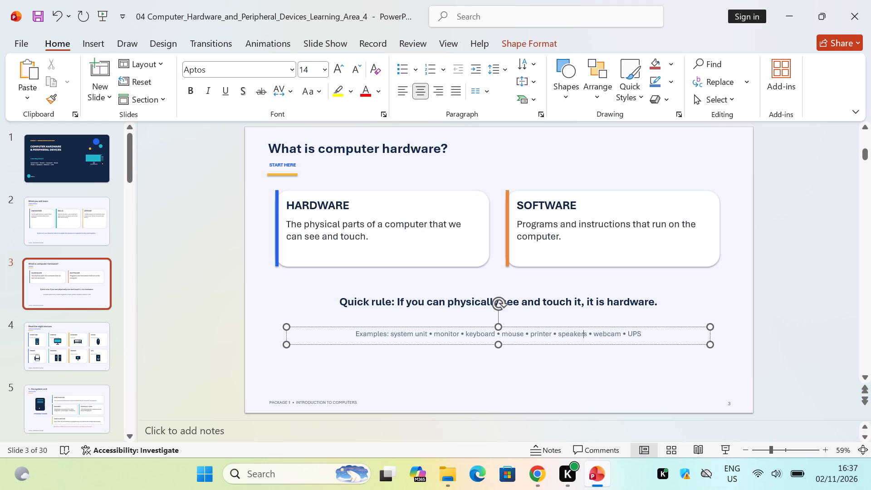
pyautogui.click(639, 332)
pyautogui.hotkey('ctrl', 'a')
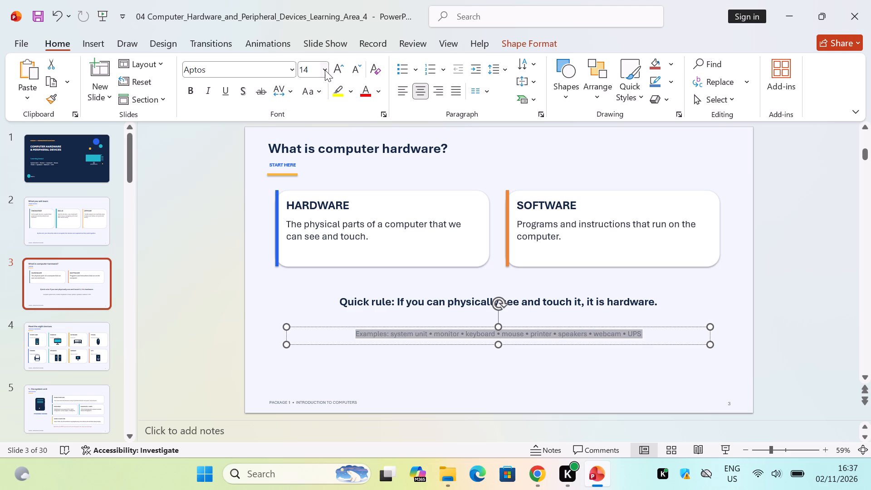
pyautogui.click(354, 222)
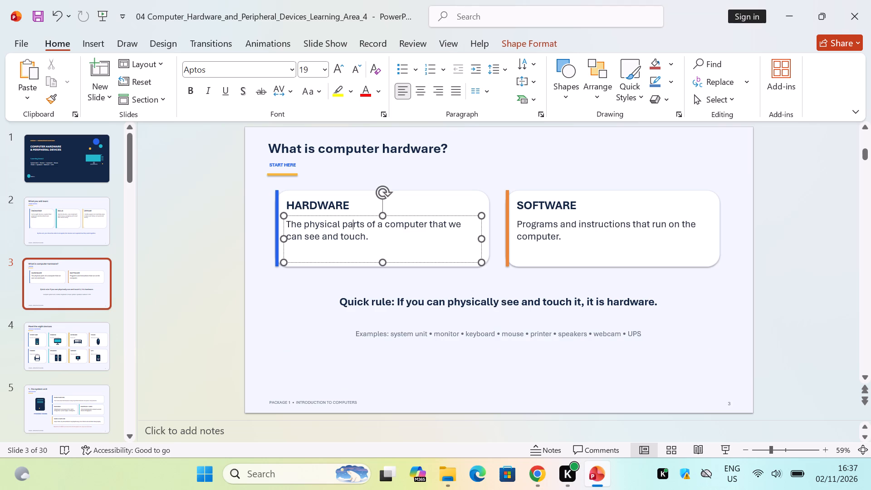
pyautogui.click(778, 444)
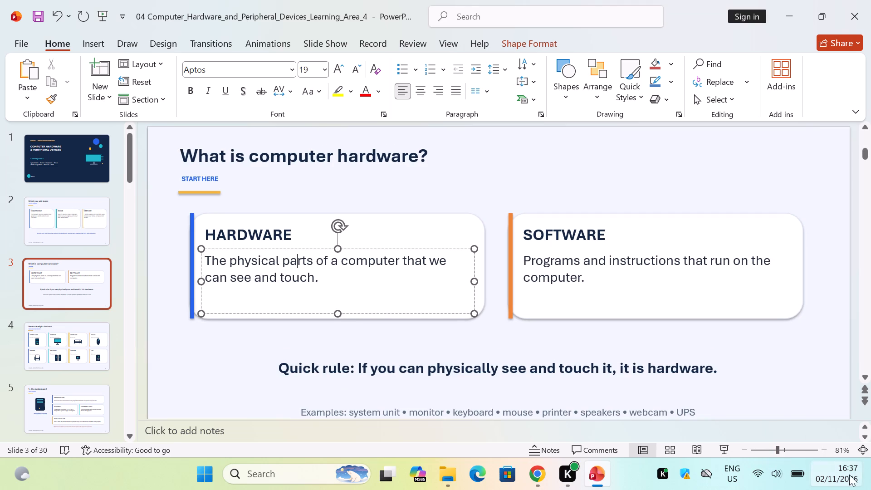
pyautogui.tripleClick(866, 377)
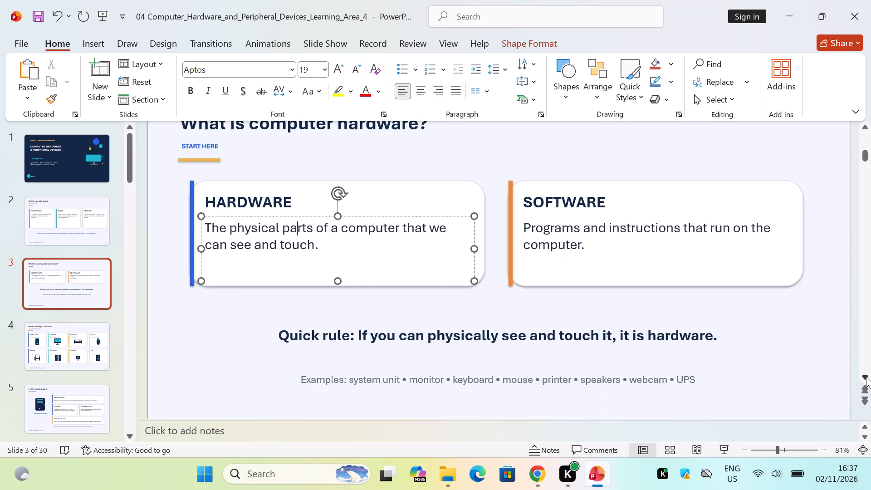
pyautogui.click(866, 377)
pyautogui.click(866, 377)
pyautogui.click(866, 377)
pyautogui.click(866, 377)
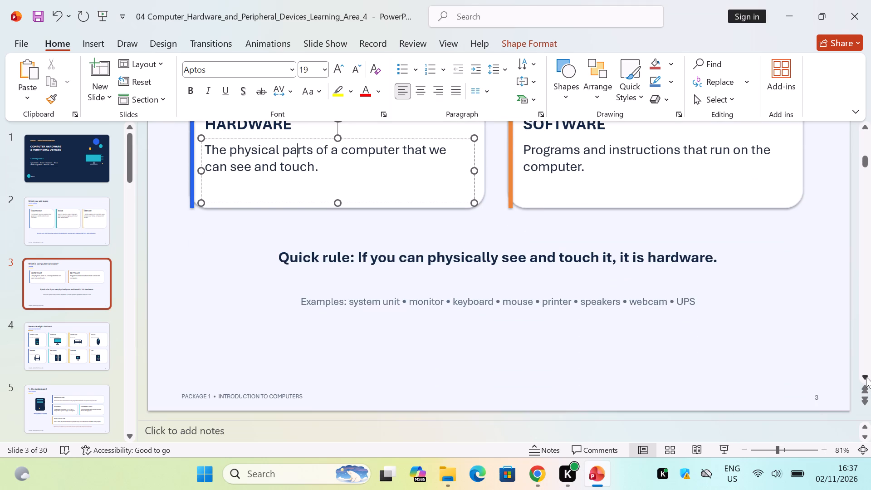
# Review the Meet the eight devices and 1. The system unit slides, continuing to System unit: common ports.
pyautogui.click(866, 377)
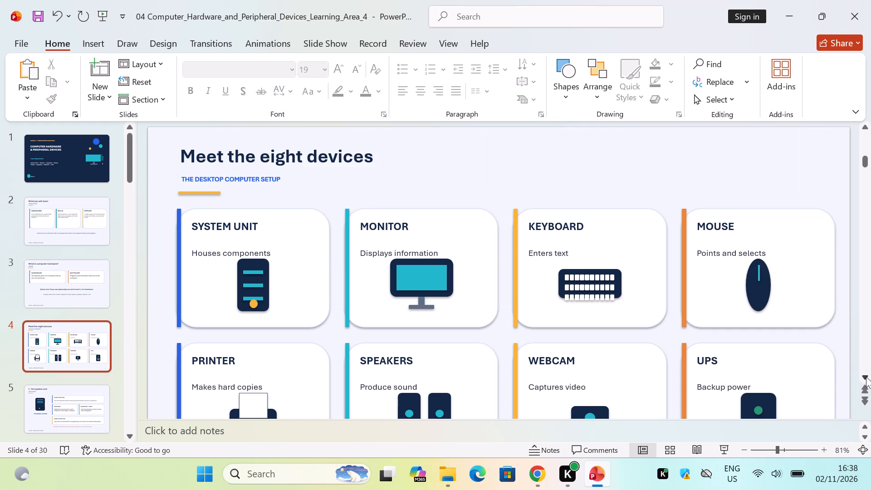
pyautogui.tripleClick(866, 377)
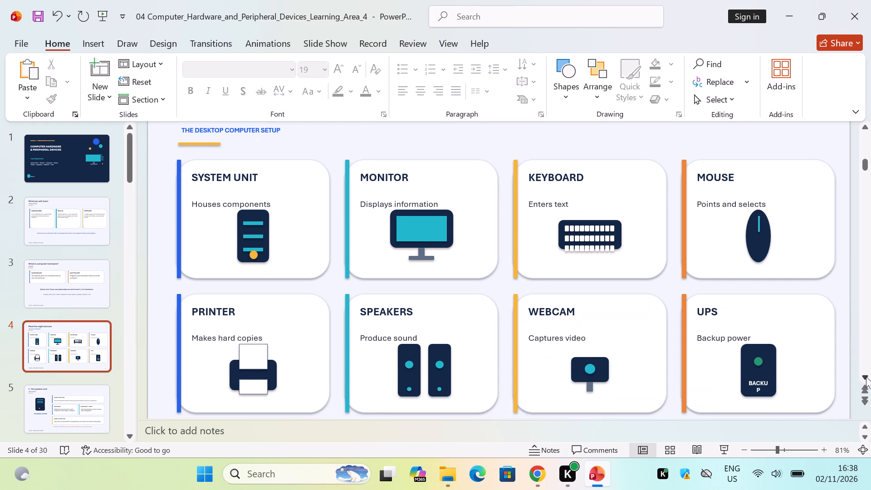
pyautogui.click(866, 377)
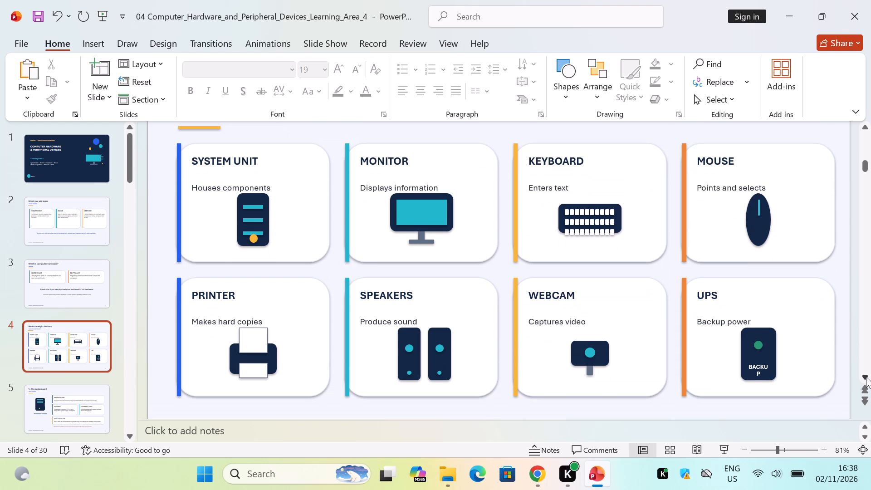
pyautogui.click(866, 377)
pyautogui.click(866, 377)
pyautogui.click(866, 377)
pyautogui.click(866, 377)
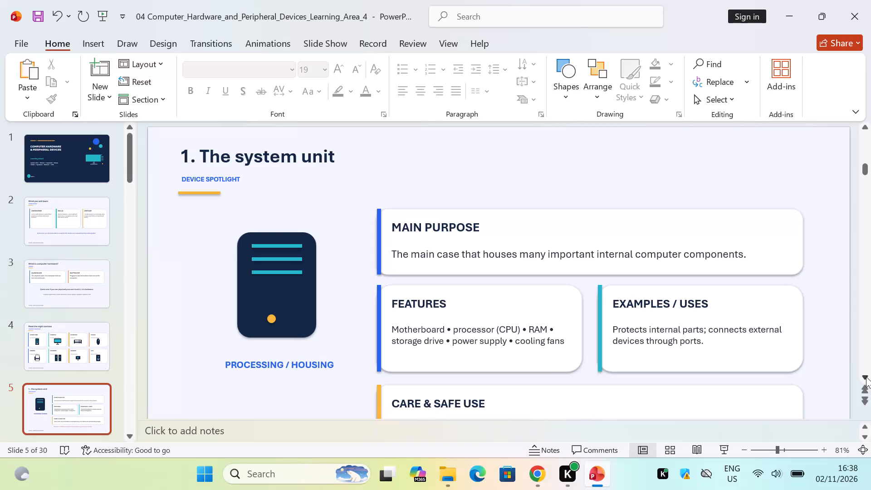
pyautogui.click(866, 377)
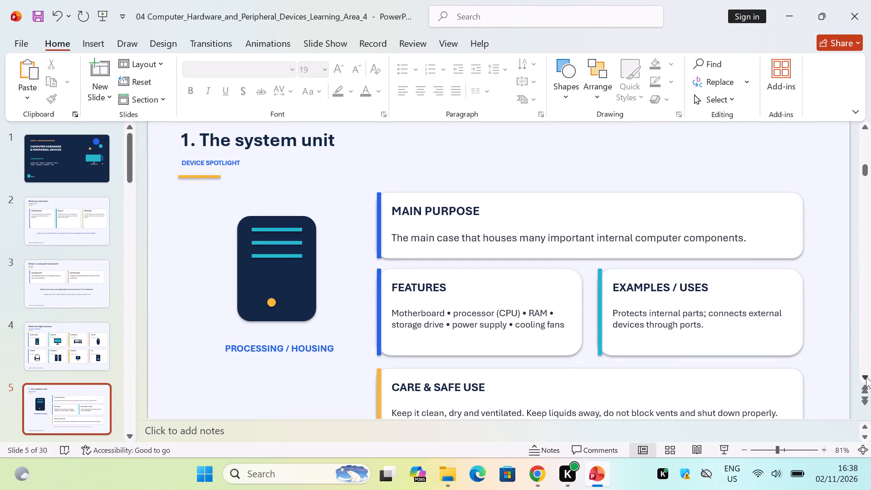
pyautogui.tripleClick(865, 377)
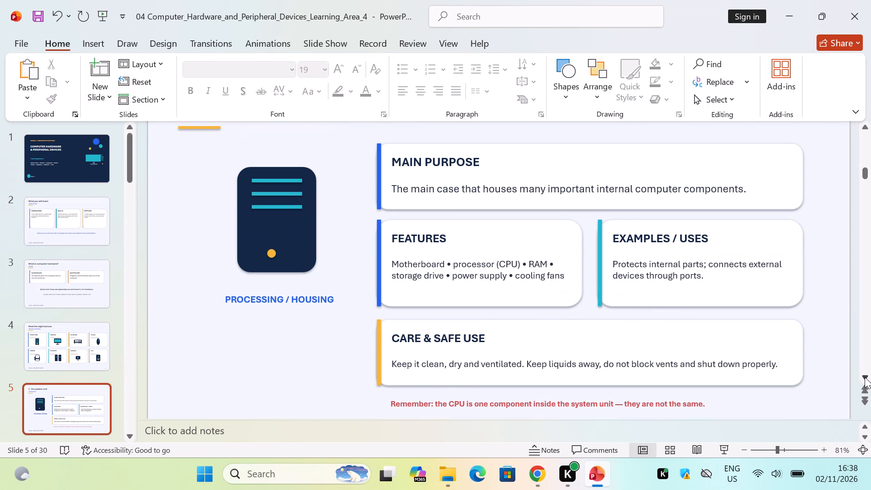
pyautogui.tripleClick(865, 377)
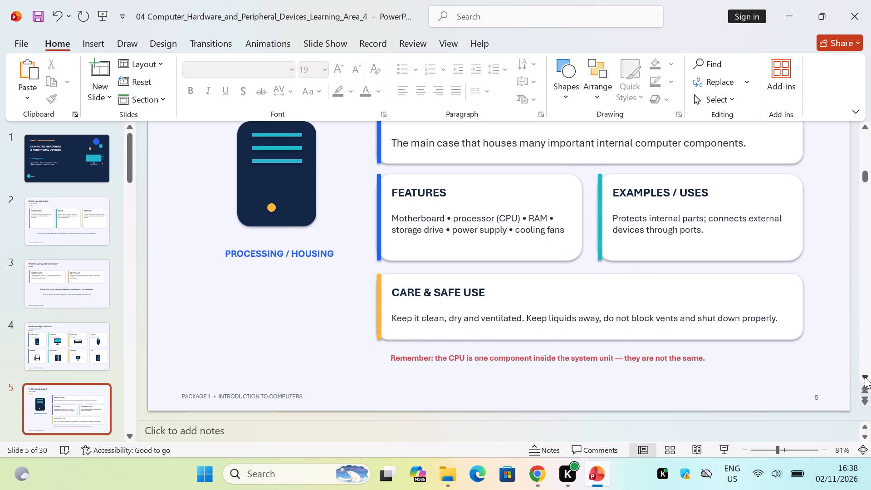
pyautogui.click(865, 377)
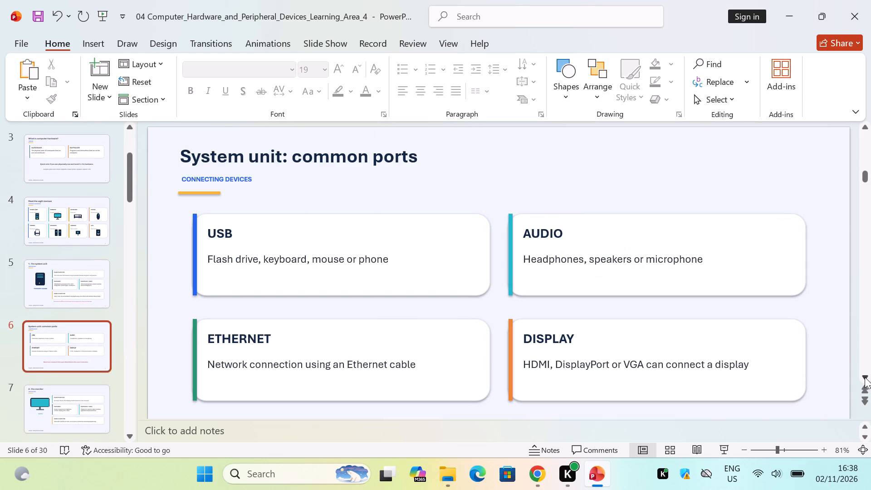
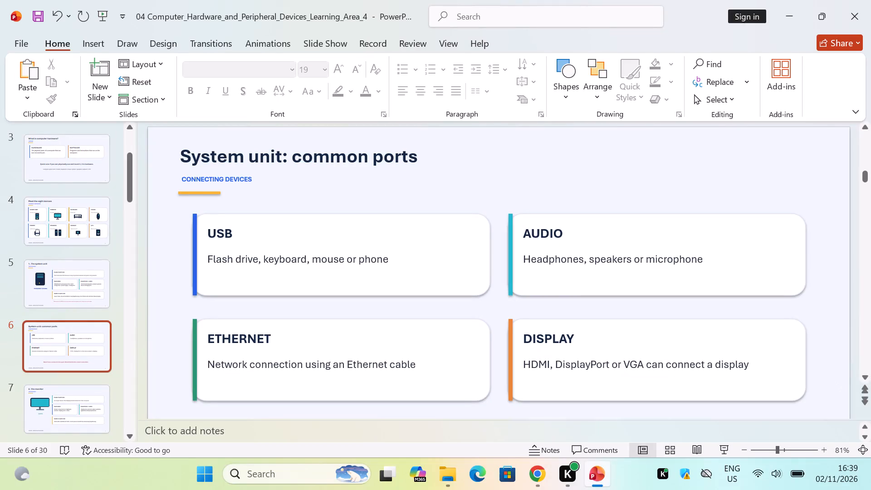
# Review the System unit: common ports and 2. The monitor slides, continuing to 3. The keyboard.
pyautogui.click(865, 377)
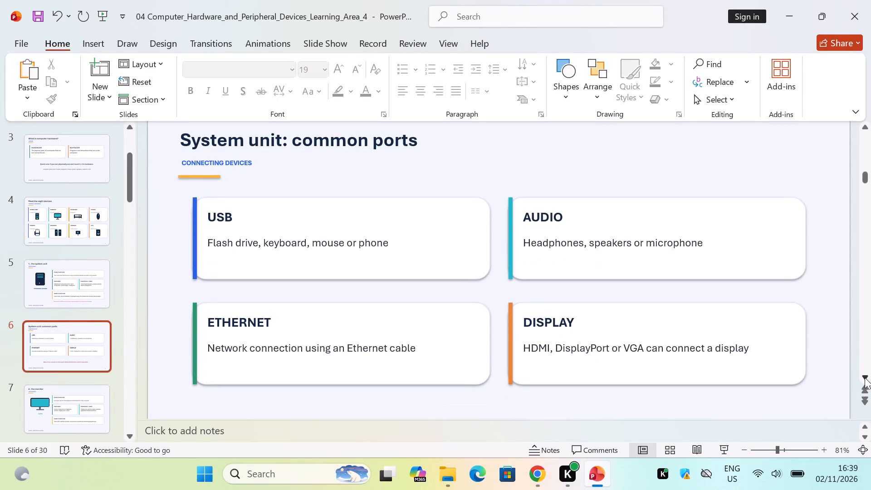
pyautogui.click(865, 377)
pyautogui.click(865, 377)
pyautogui.click(865, 377)
pyautogui.click(865, 377)
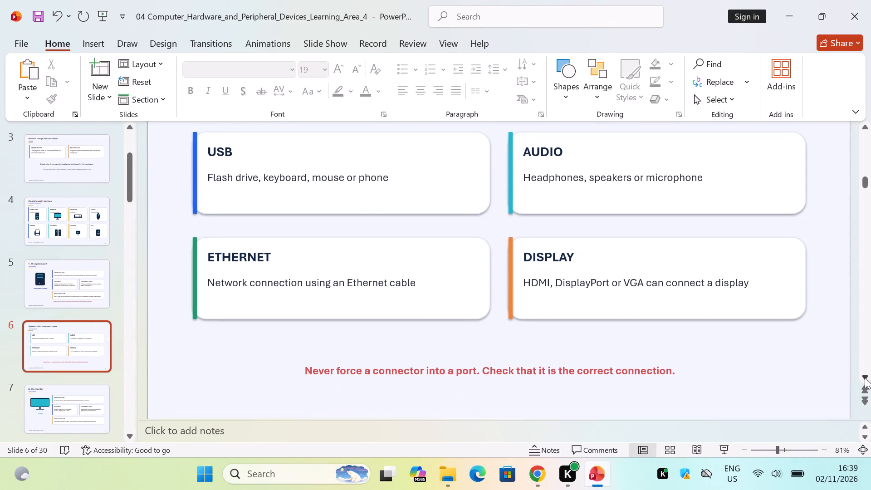
pyautogui.click(865, 377)
pyautogui.click(865, 377)
pyautogui.click(865, 377)
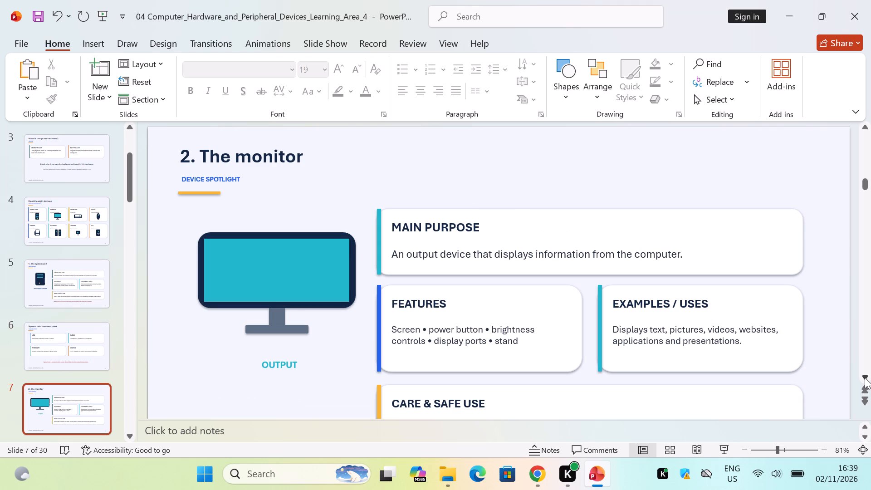
pyautogui.click(865, 377)
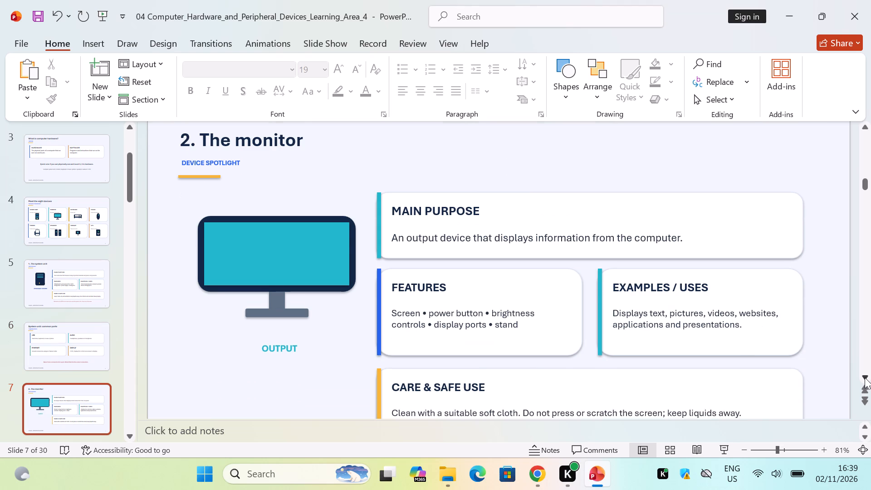
pyautogui.tripleClick(865, 377)
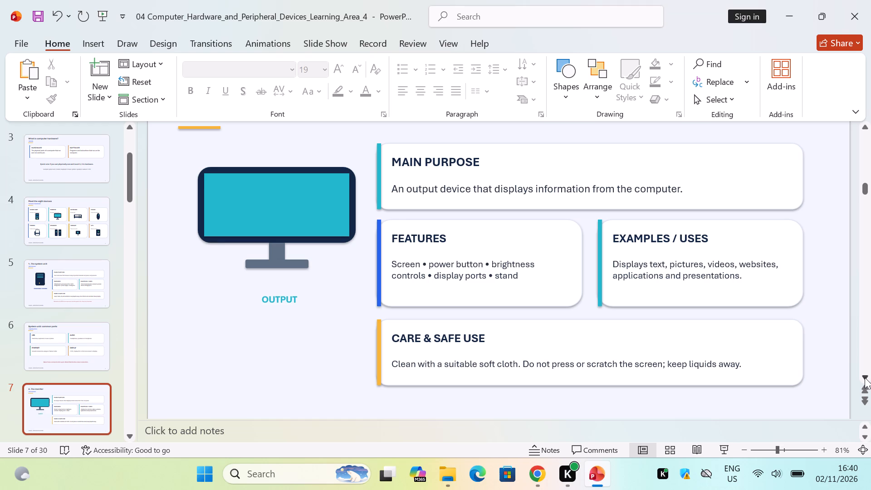
pyautogui.tripleClick(865, 377)
pyautogui.tripleClick(865, 377)
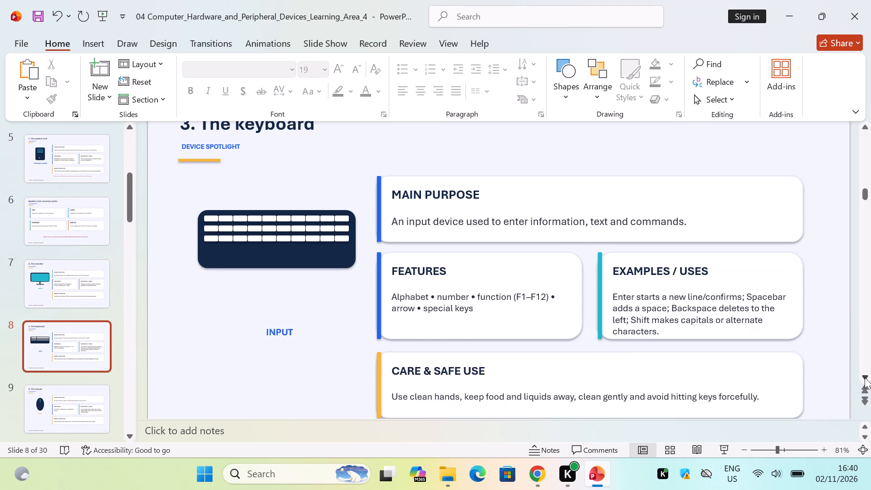
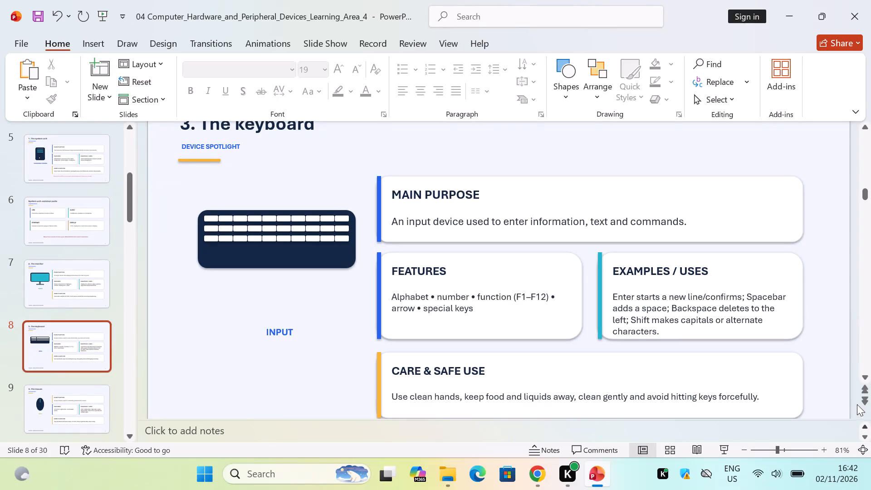
# Review the 3. The keyboard and 4. The mouse slides, checking purpose, features, examples and care and safe use.
pyautogui.click(868, 372)
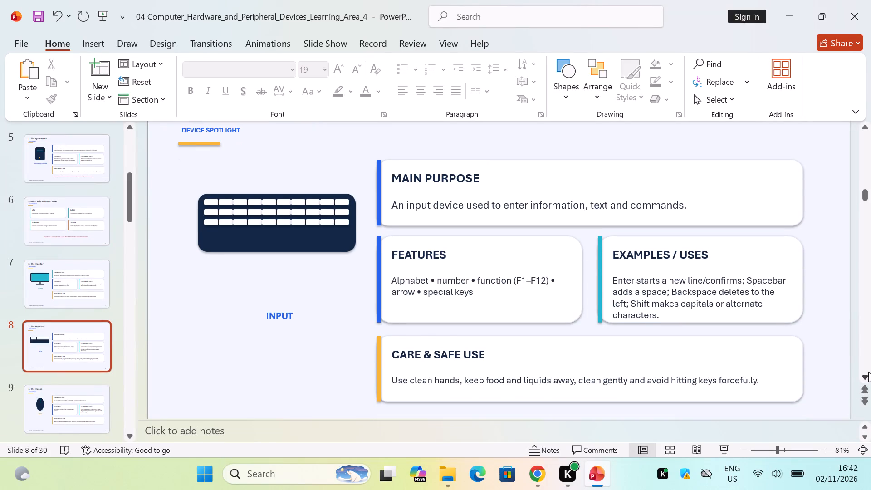
pyautogui.click(868, 372)
pyautogui.click(868, 372)
pyautogui.click(868, 372)
pyautogui.click(868, 372)
pyautogui.click(868, 372)
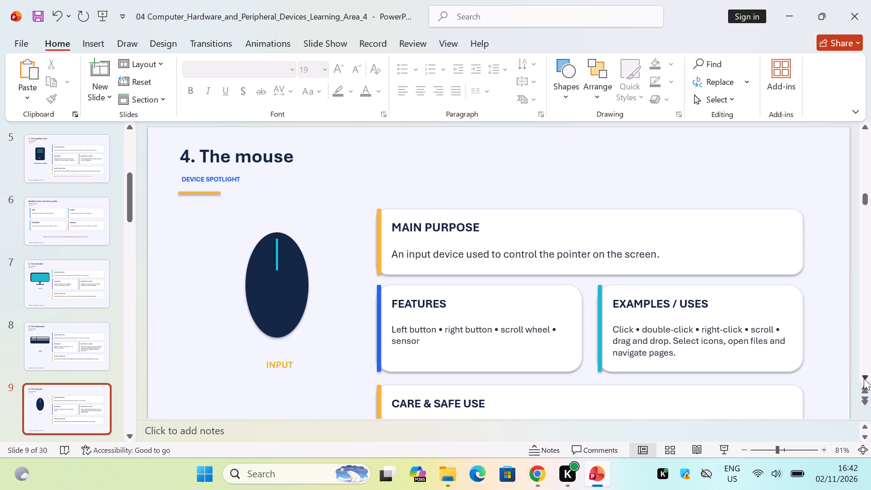
pyautogui.click(864, 378)
pyautogui.click(864, 378)
pyautogui.click(864, 378)
pyautogui.click(864, 378)
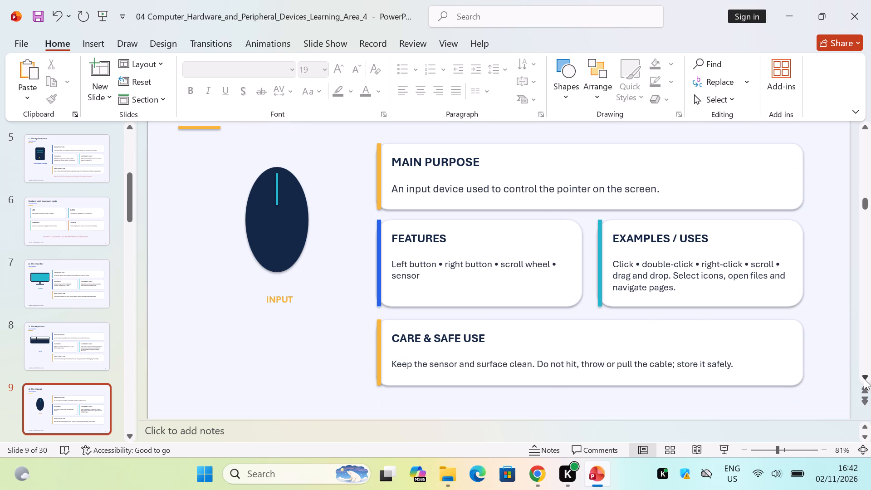
pyautogui.click(864, 378)
pyautogui.click(864, 378)
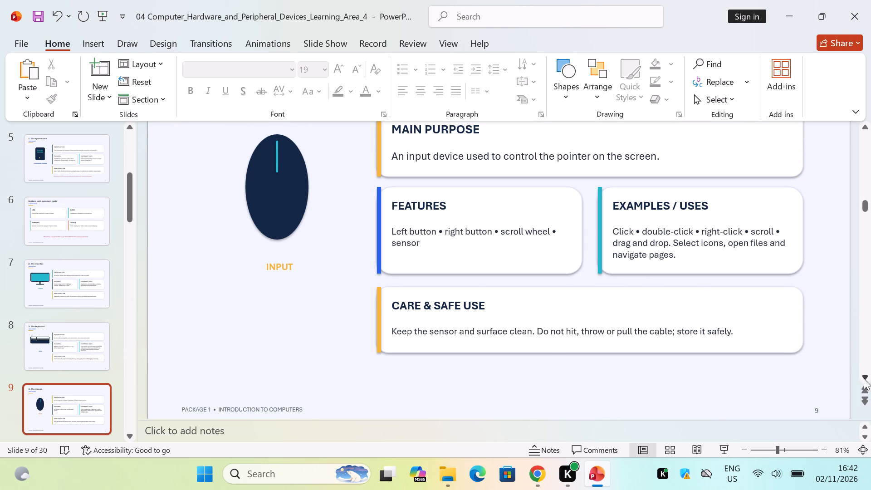
pyautogui.click(864, 378)
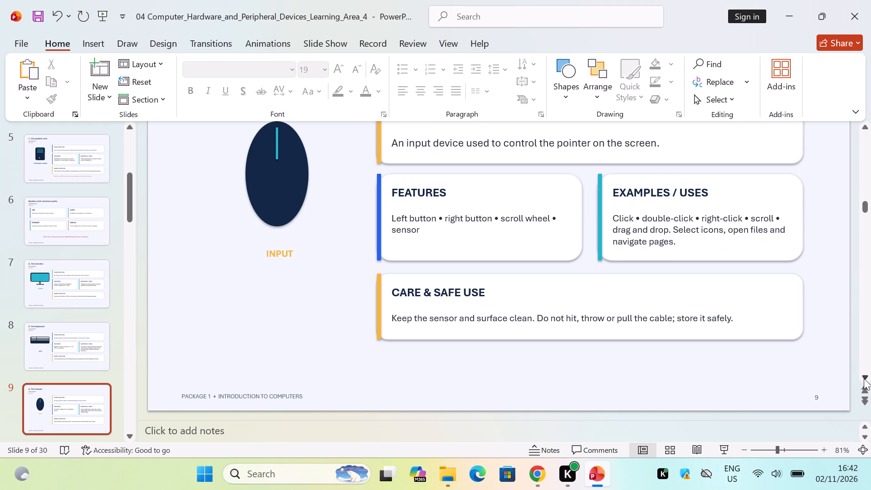
pyautogui.click(864, 378)
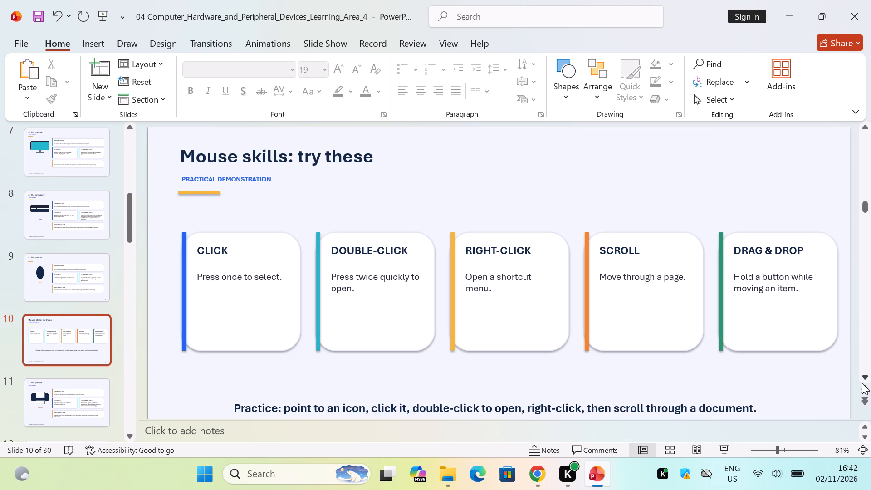
# Review the Mouse skills: try these slide, checking the five skill cards and the practice instruction beneath them.
pyautogui.click(866, 378)
pyautogui.click(866, 378)
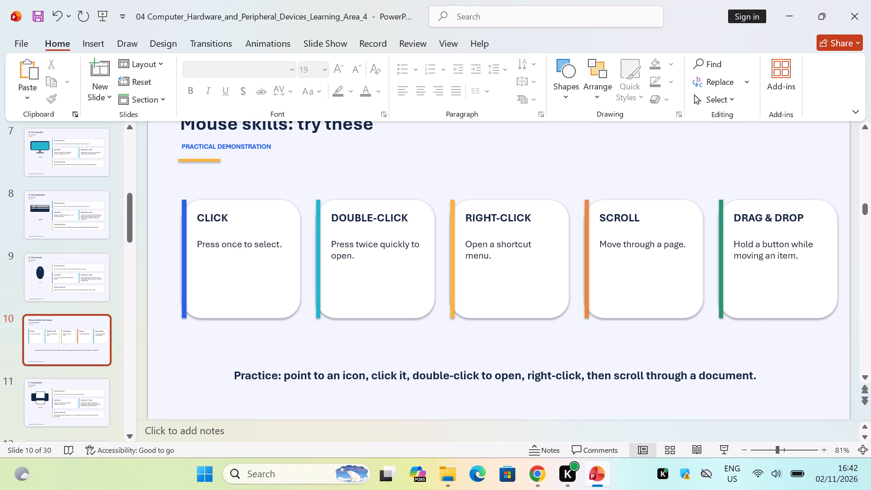
pyautogui.click(222, 217)
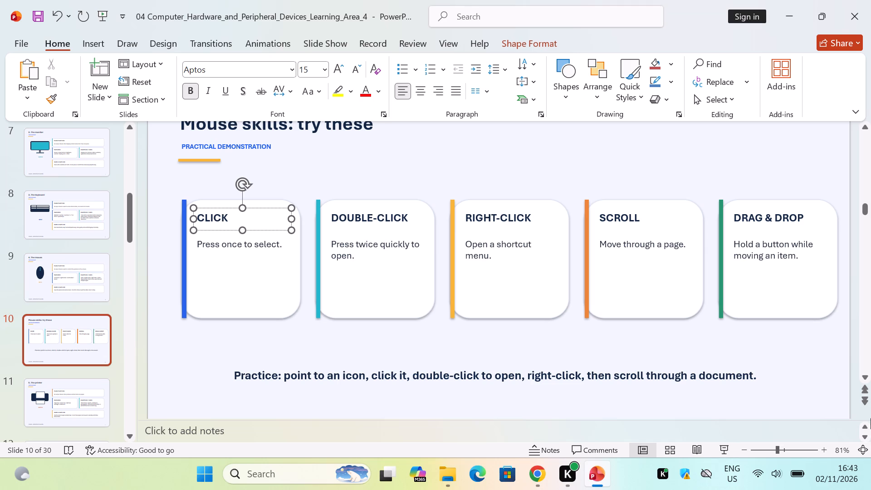
pyautogui.click(864, 372)
pyautogui.doubleClick(864, 372)
pyautogui.click(864, 372)
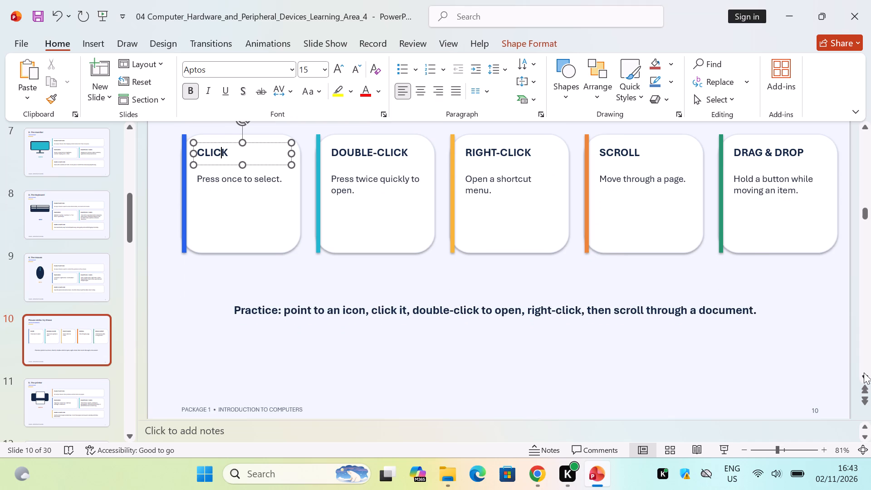
pyautogui.doubleClick(864, 372)
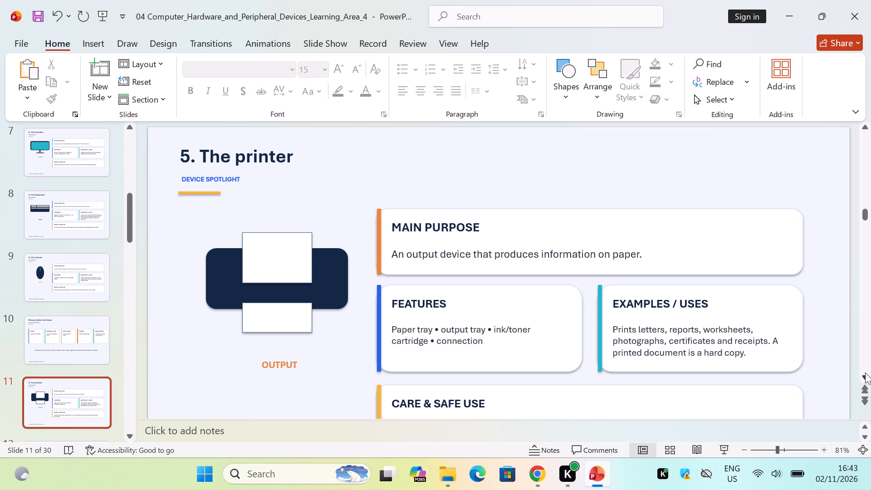
# Review the 5. The printer and Two common types of printers slides, continuing to 6. Speakers.
pyautogui.tripleClick(865, 375)
pyautogui.tripleClick(865, 375)
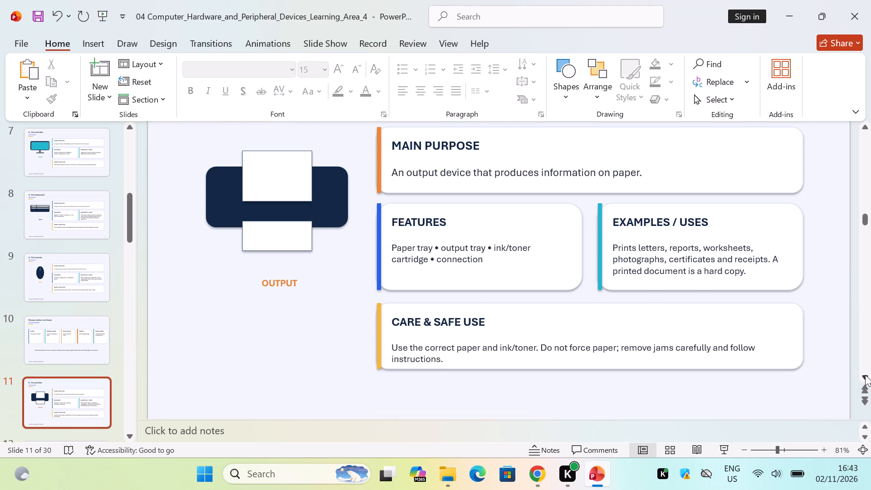
pyautogui.tripleClick(865, 375)
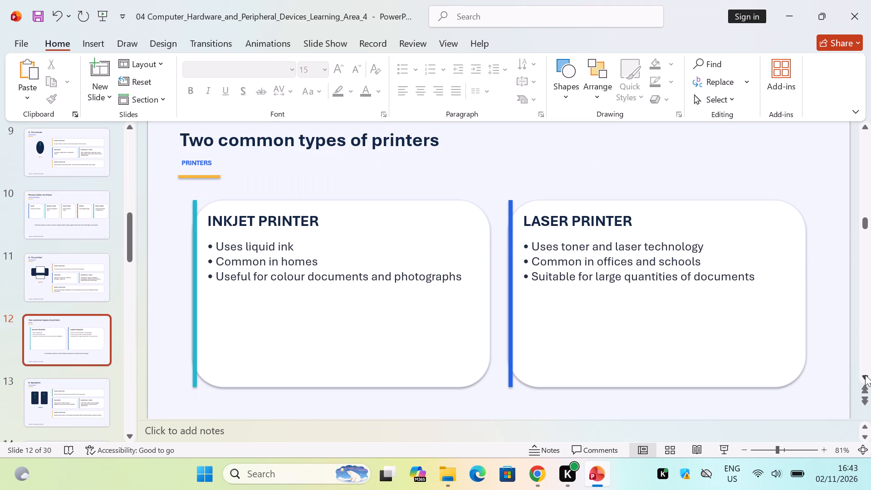
pyautogui.click(865, 375)
pyautogui.tripleClick(865, 375)
pyautogui.click(865, 375)
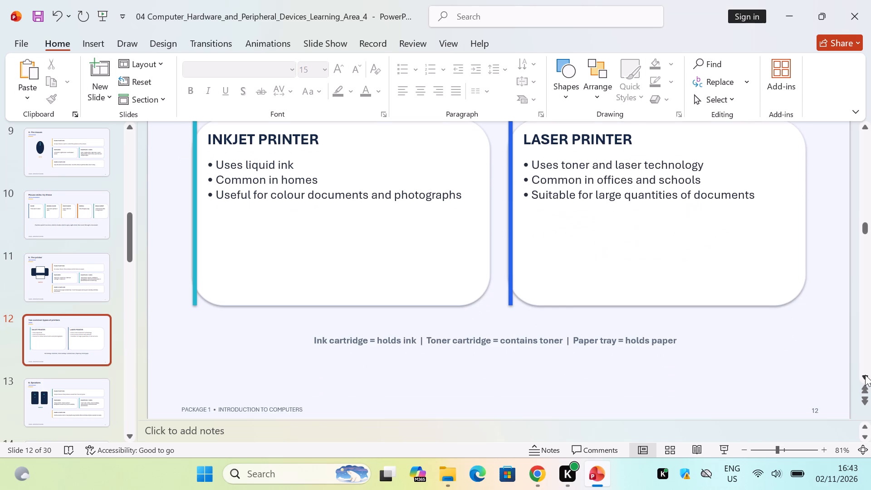
pyautogui.click(865, 375)
pyautogui.click(865, 375)
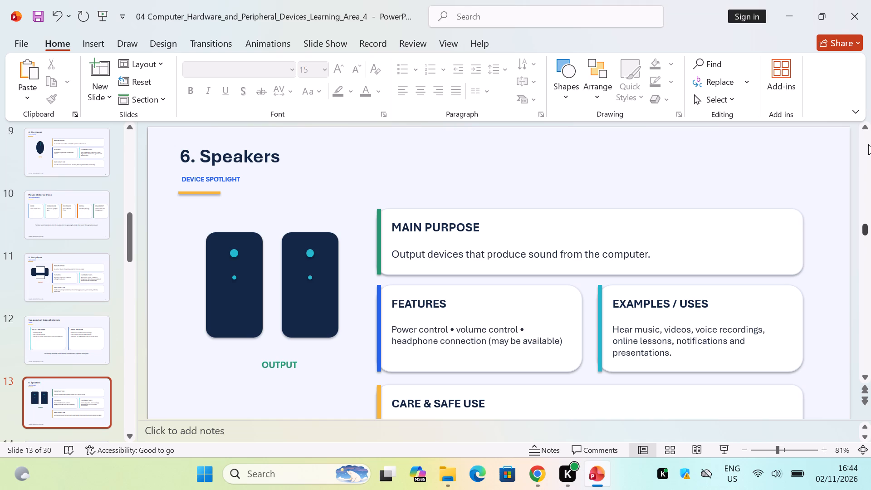
pyautogui.click(866, 128)
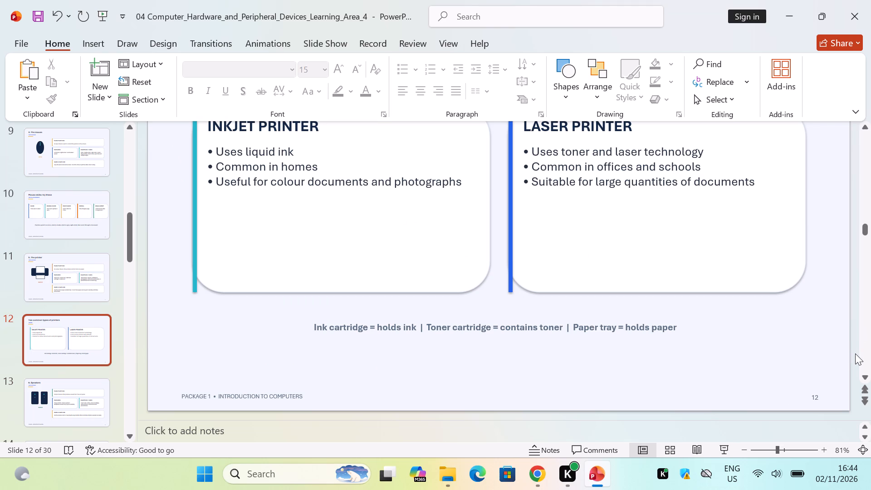
pyautogui.click(862, 375)
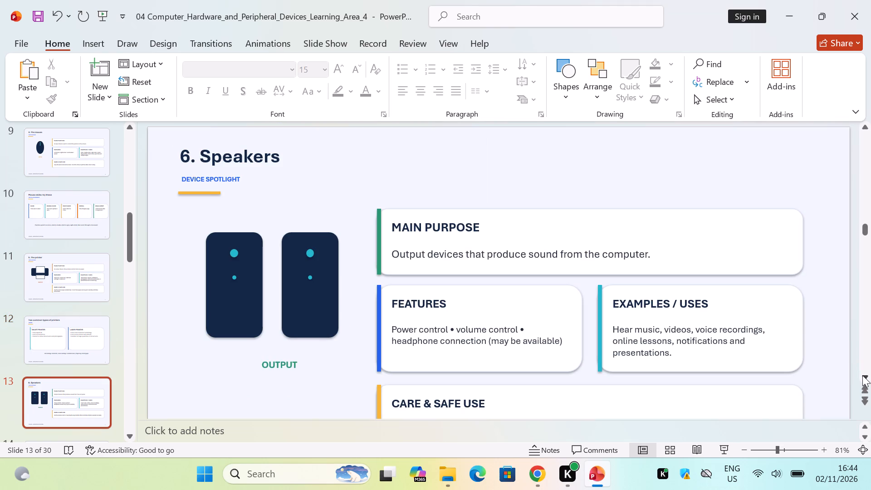
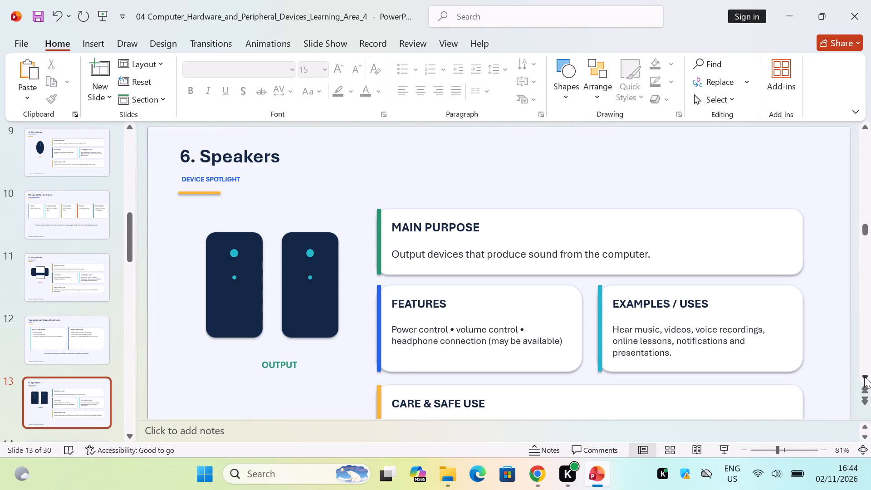
# Review the 6. Speakers slide, checking its main purpose, features, examples and uses, and care and safe use.
pyautogui.click(864, 377)
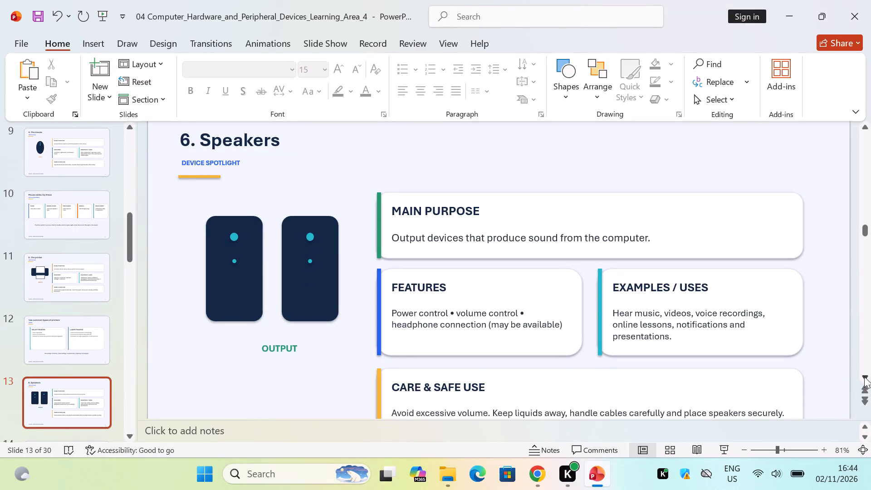
pyautogui.click(864, 377)
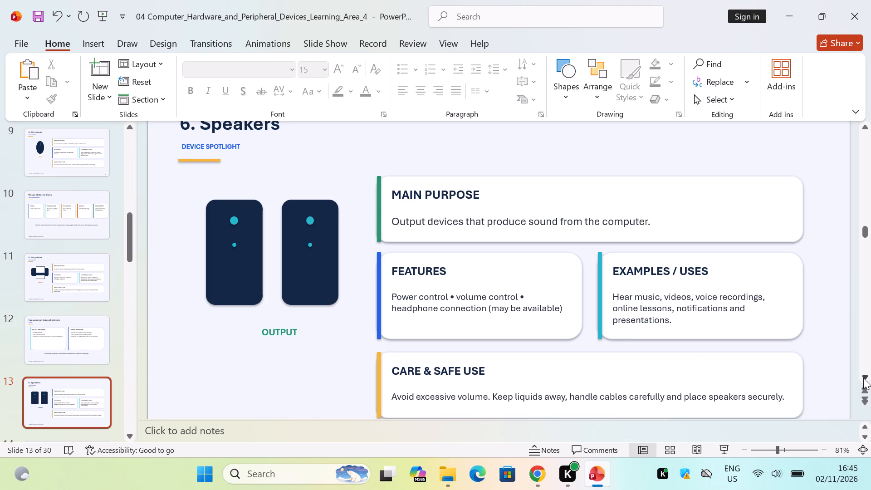
pyautogui.click(863, 377)
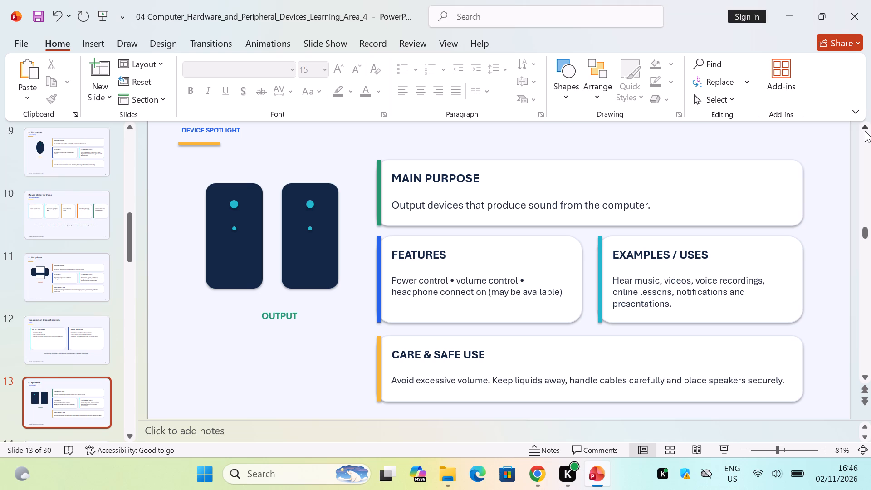
pyautogui.click(865, 131)
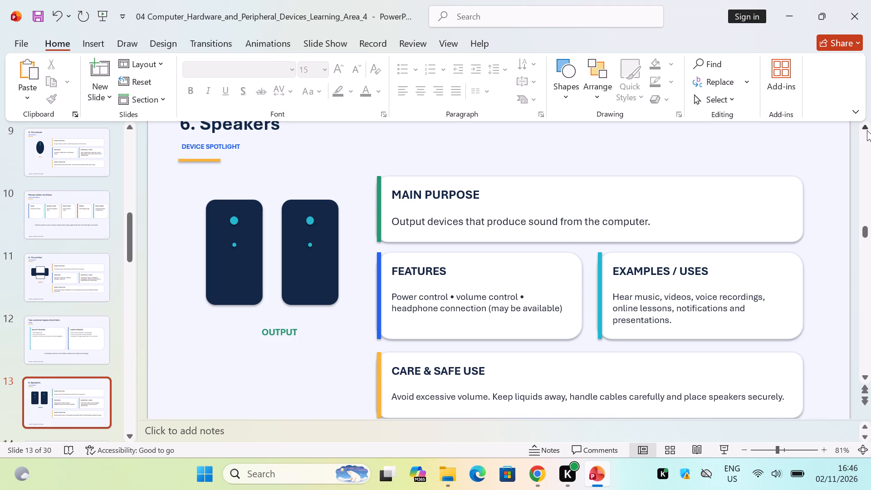
pyautogui.click(867, 130)
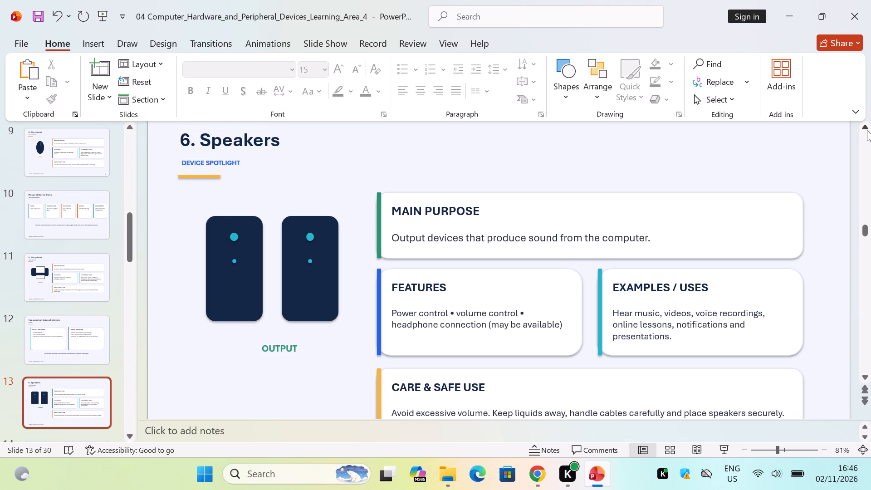
pyautogui.click(867, 130)
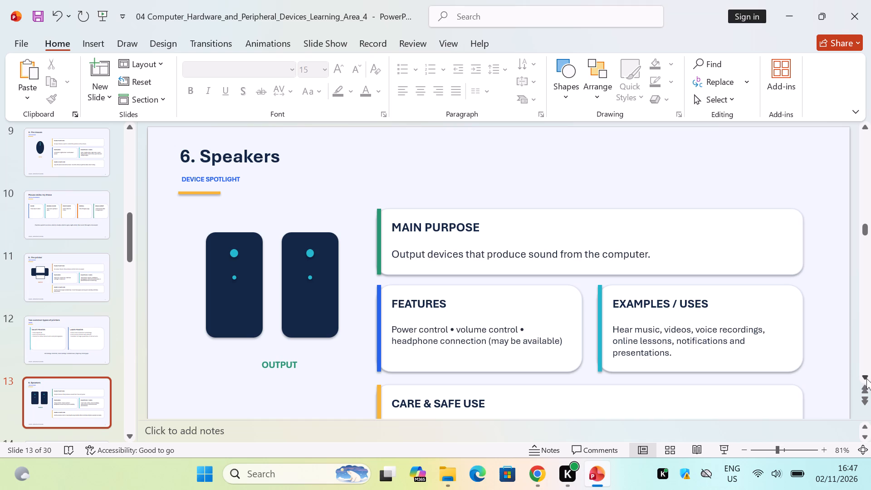
pyautogui.click(866, 378)
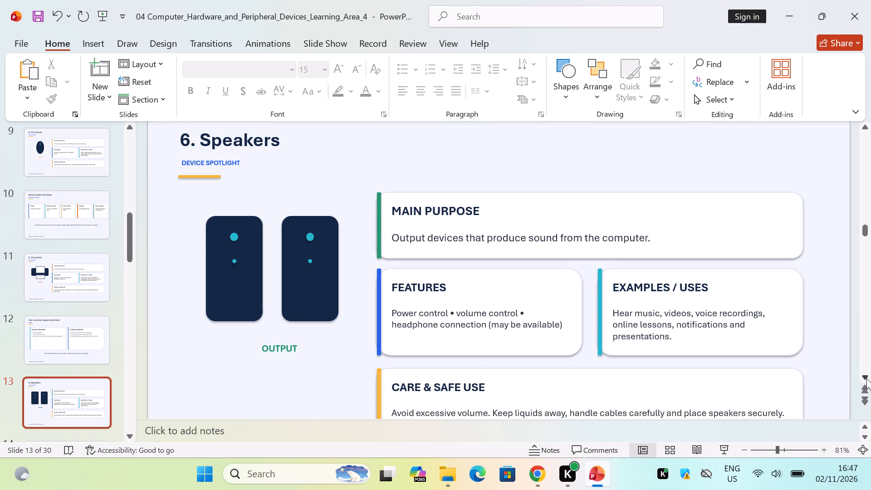
pyautogui.click(866, 378)
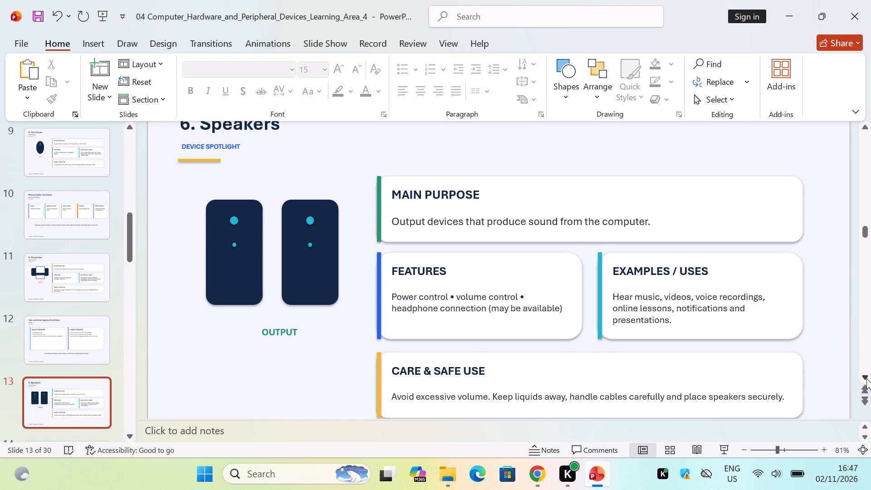
pyautogui.click(866, 378)
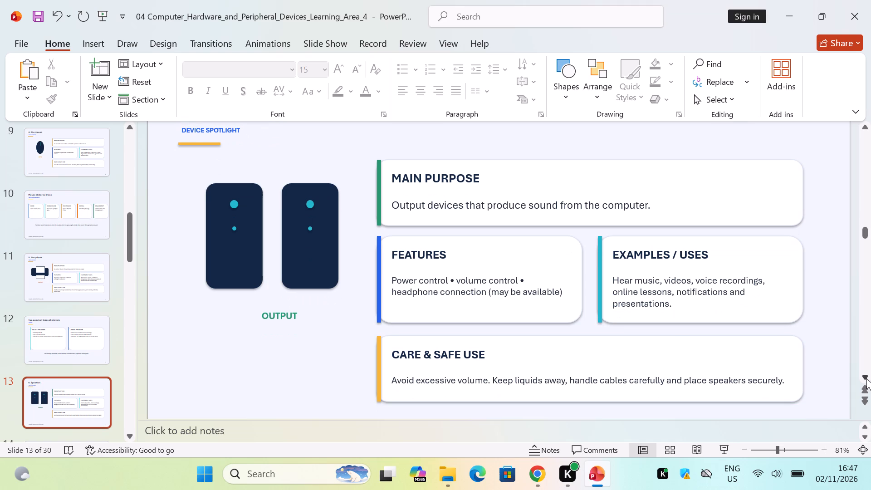
pyautogui.click(866, 378)
pyautogui.click(866, 378)
pyautogui.click(866, 378)
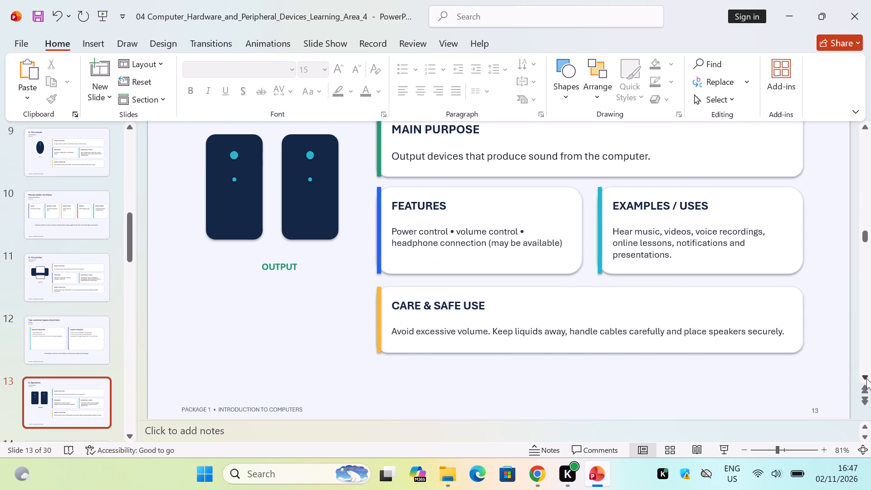
pyautogui.click(866, 378)
pyautogui.click(866, 378)
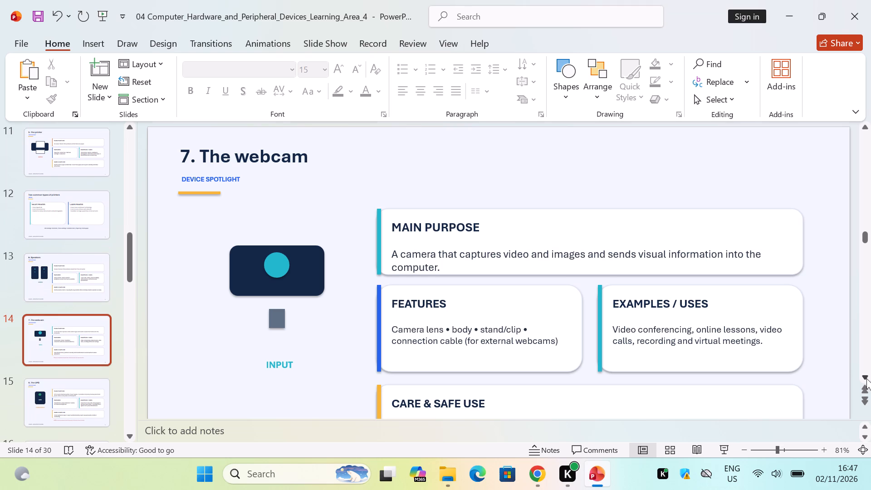
# Review the 7. The webcam slide, checking its purpose, features, uses, care advice and the privacy note.
pyautogui.click(866, 378)
pyautogui.click(866, 378)
pyautogui.click(866, 378)
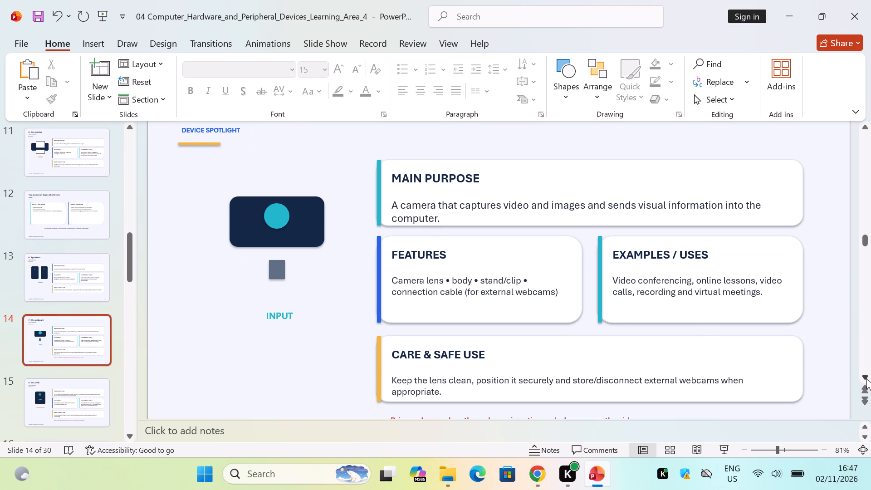
pyautogui.click(866, 378)
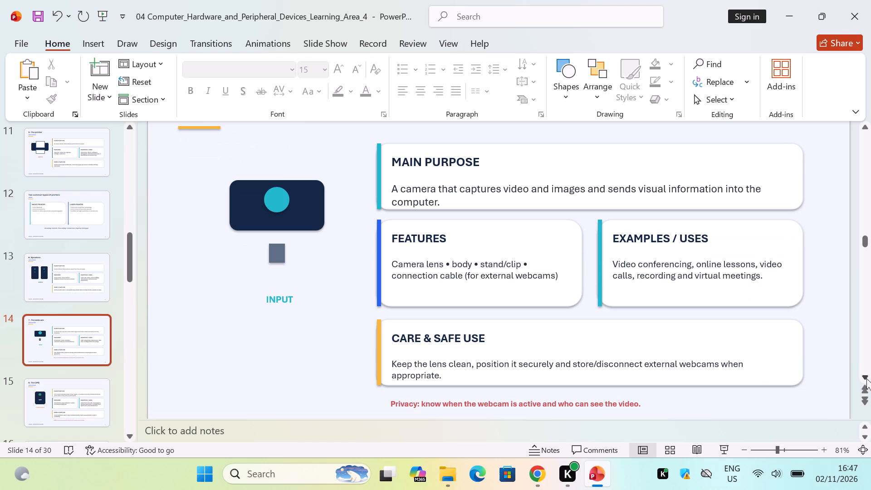
pyautogui.click(866, 378)
pyautogui.click(866, 378)
pyautogui.click(866, 378)
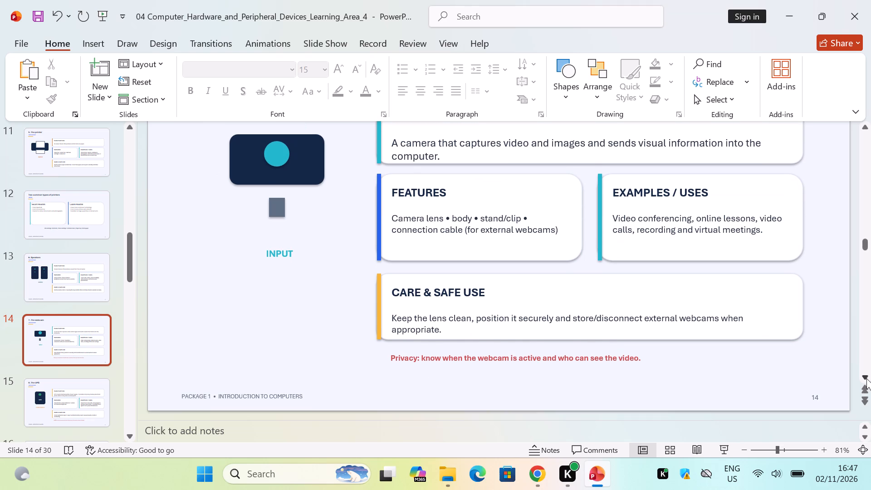
pyautogui.click(866, 378)
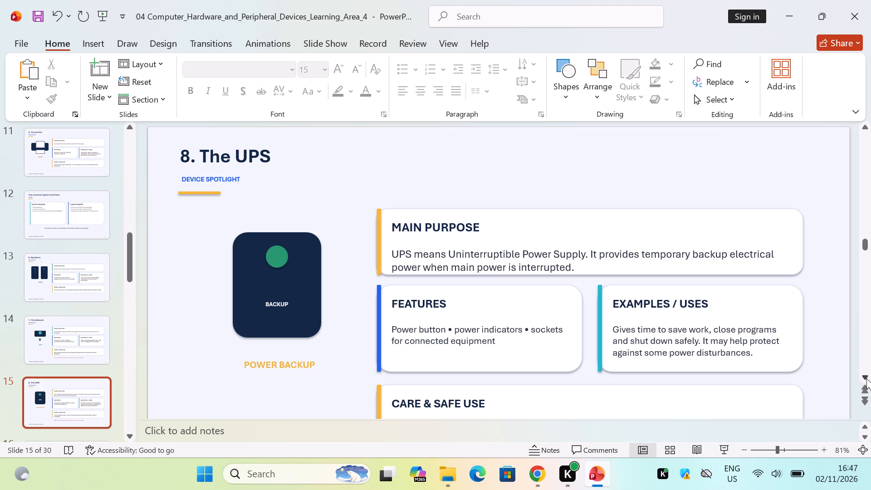
# Review the 8. The UPS and Why is a UPS important? slides, including the five power interruption stages and the notes beneath.
pyautogui.click(866, 378)
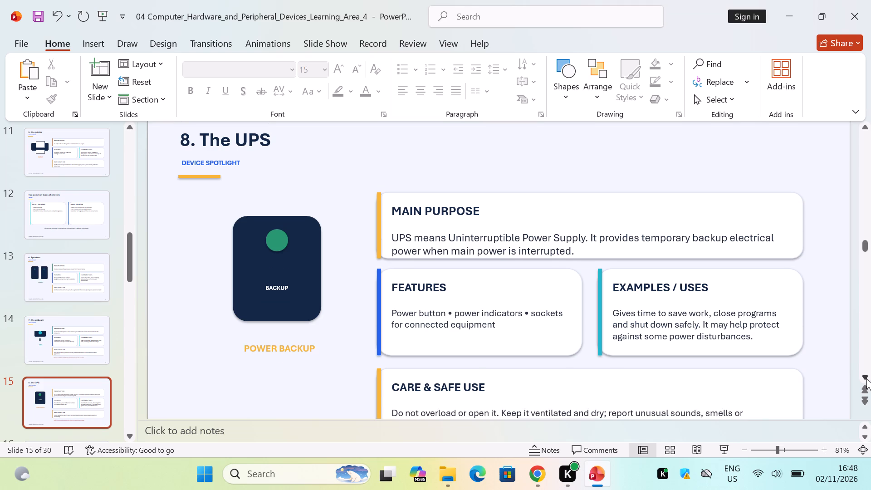
pyautogui.click(866, 378)
pyautogui.doubleClick(866, 378)
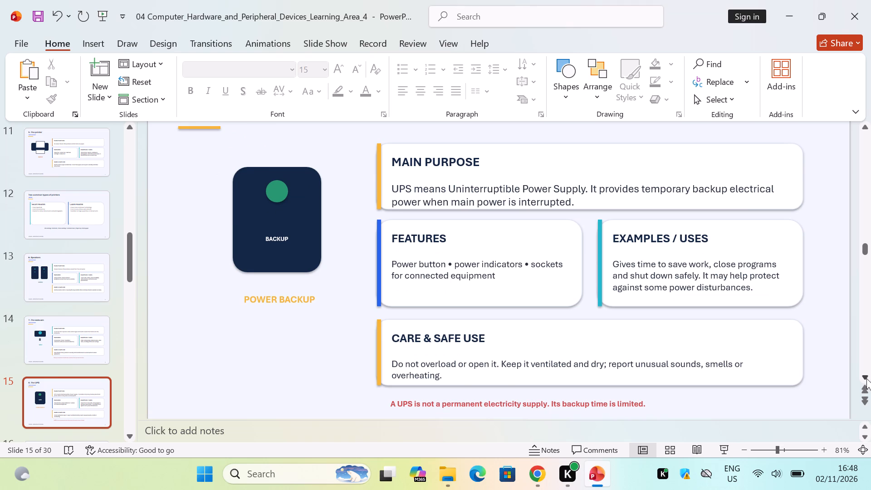
pyautogui.tripleClick(866, 378)
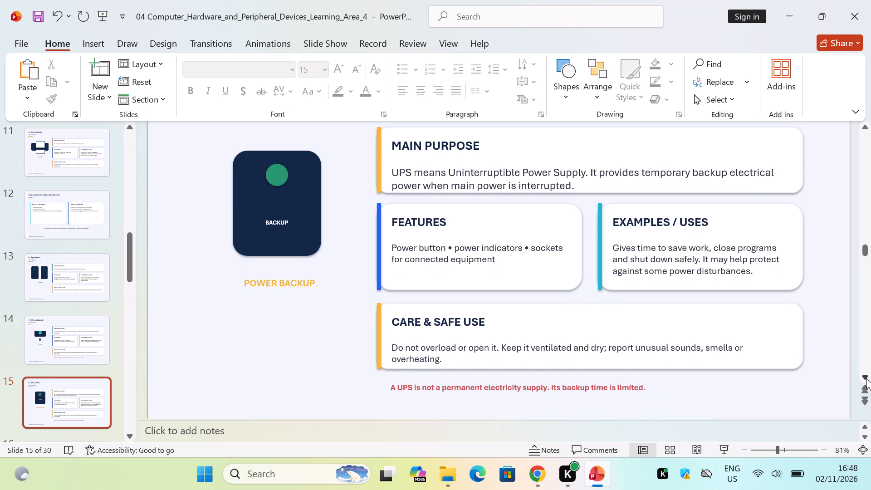
pyautogui.click(866, 378)
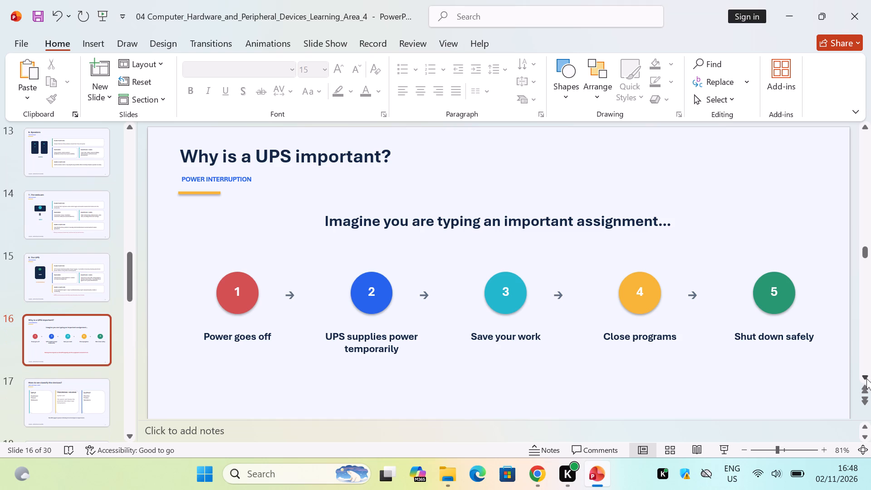
pyautogui.click(866, 378)
pyautogui.click(866, 378)
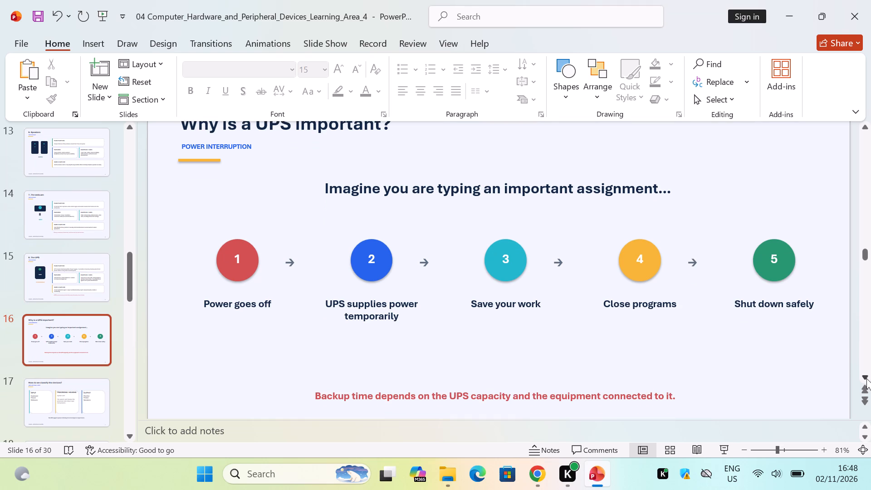
pyautogui.click(866, 378)
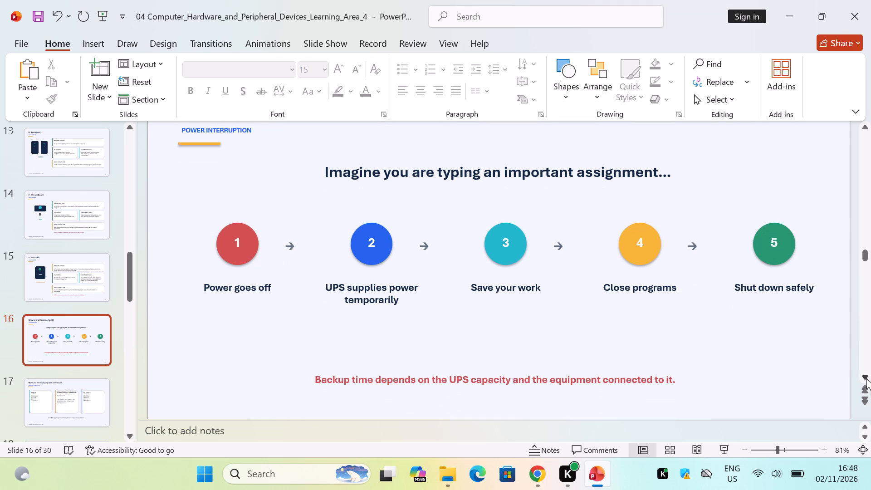
pyautogui.click(866, 378)
pyautogui.click(866, 378)
pyautogui.click(866, 378)
pyautogui.click(866, 378)
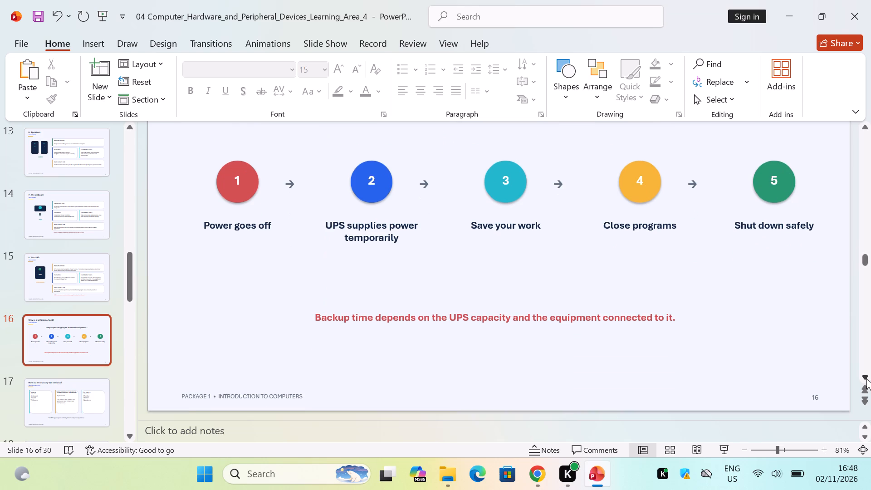
pyautogui.click(866, 378)
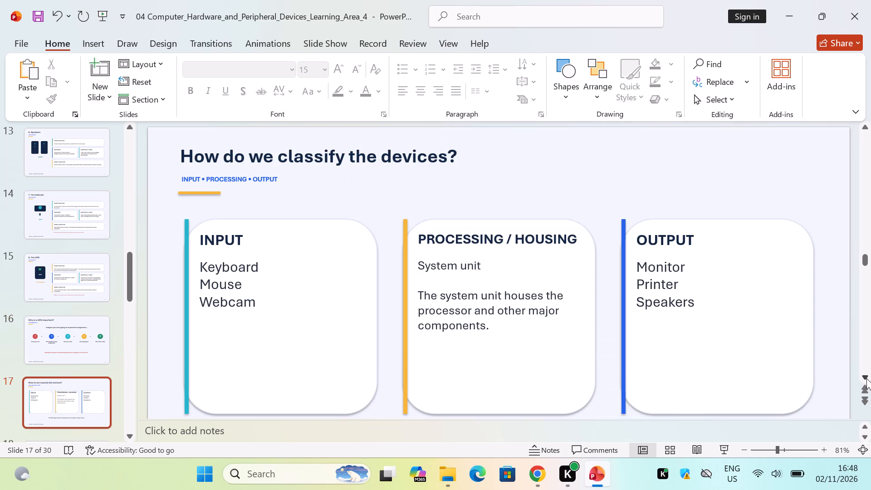
# Review the How do we classify the devices? and How the devices work together slides, checking the device categories and workflow.
pyautogui.click(866, 378)
pyautogui.click(866, 378)
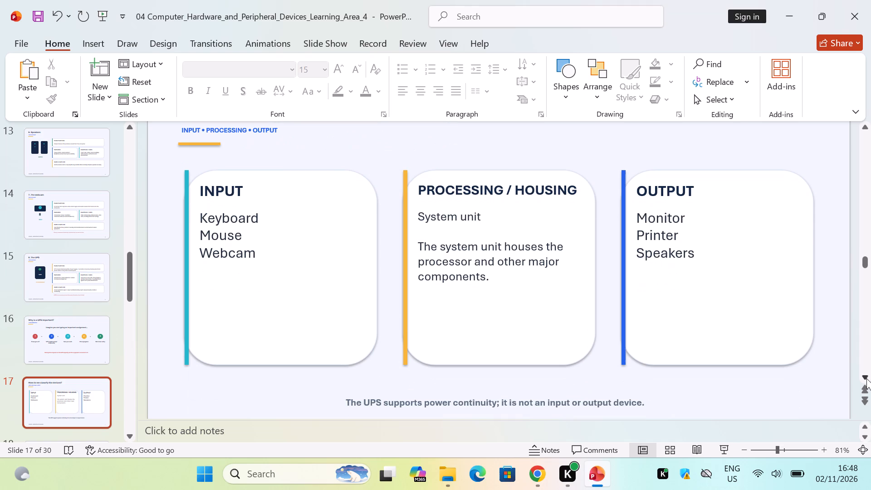
pyautogui.click(866, 378)
pyautogui.click(866, 378)
pyautogui.click(866, 378)
pyautogui.click(866, 378)
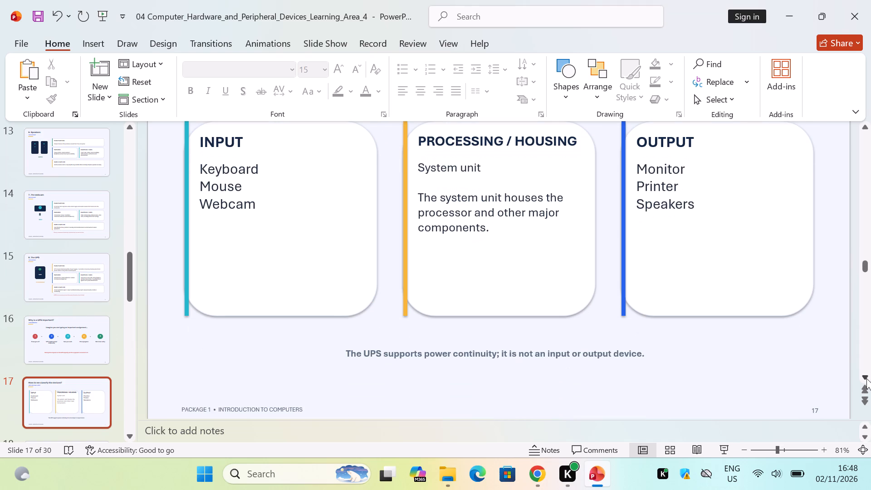
pyautogui.click(866, 378)
pyautogui.click(866, 378)
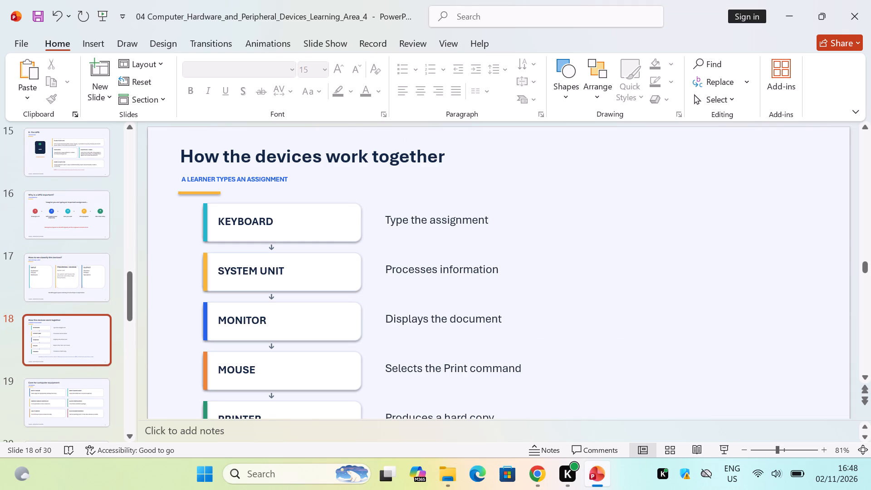
pyautogui.tripleClick(866, 379)
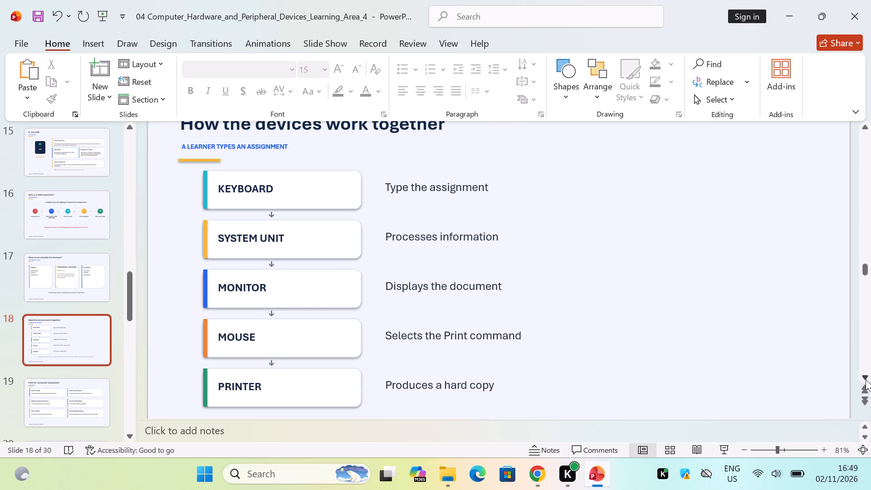
pyautogui.tripleClick(866, 379)
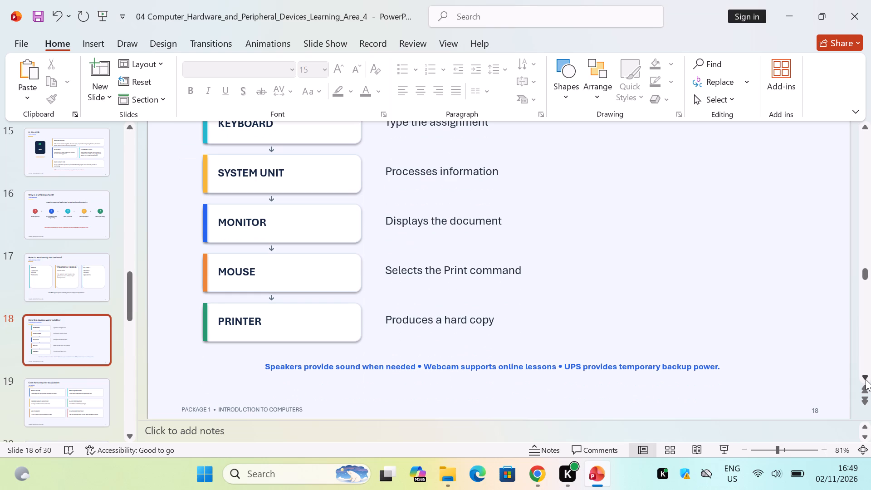
pyautogui.click(866, 379)
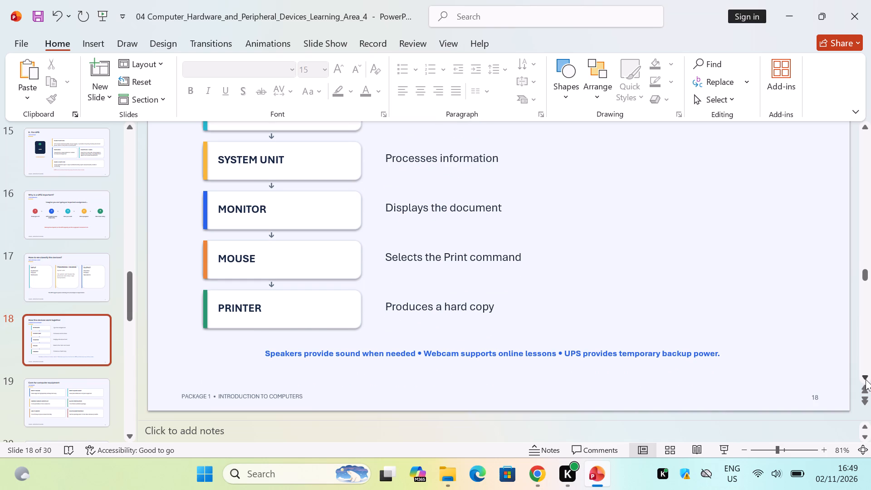
pyautogui.click(866, 379)
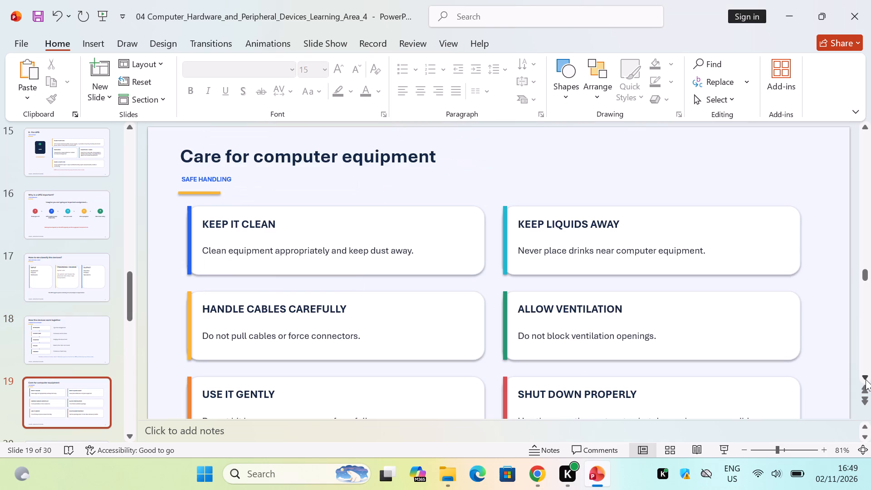
# Review the Care for computer equipment slide, checking all six safe handling cards.
pyautogui.click(866, 379)
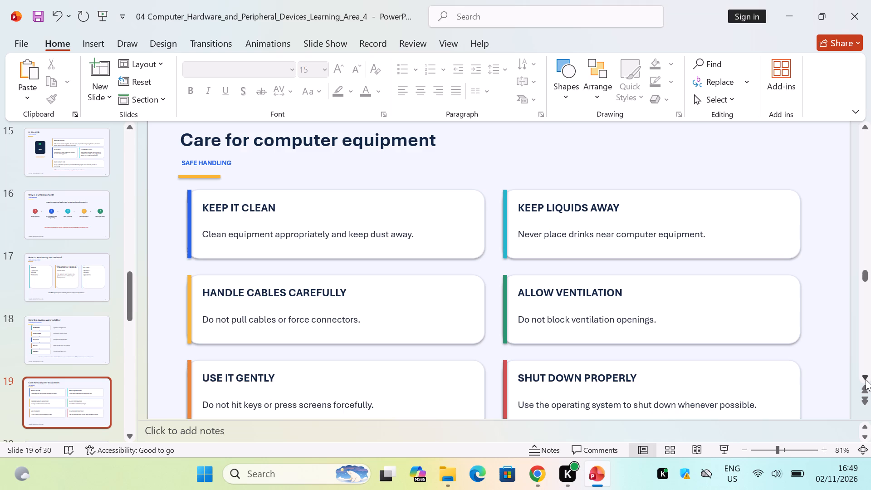
pyautogui.click(866, 379)
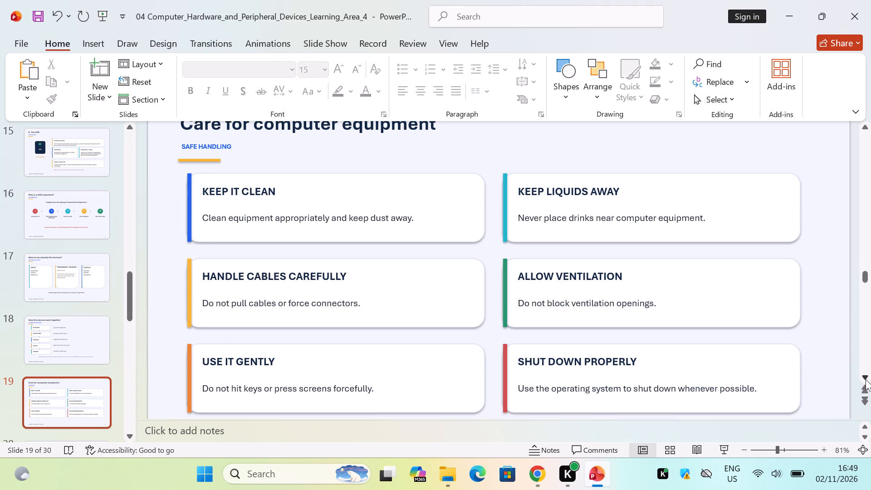
pyautogui.click(866, 379)
pyautogui.click(866, 379)
pyautogui.click(866, 379)
pyautogui.click(866, 379)
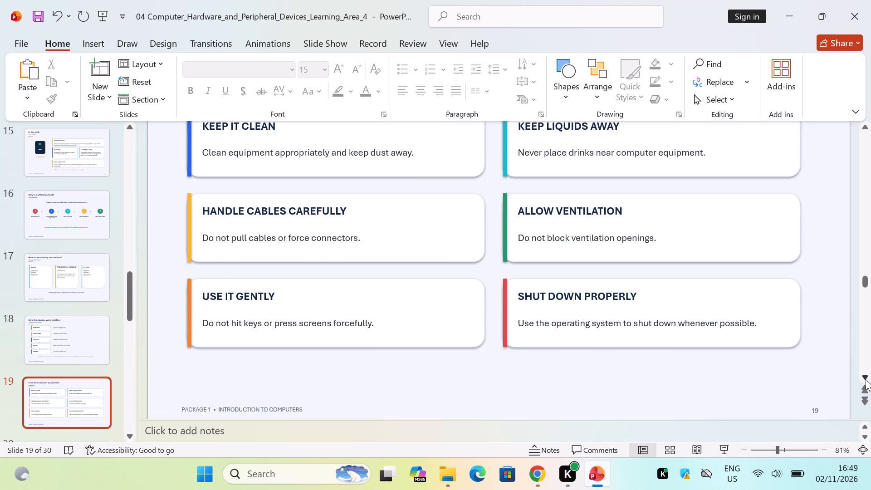
pyautogui.click(866, 379)
pyautogui.click(866, 379)
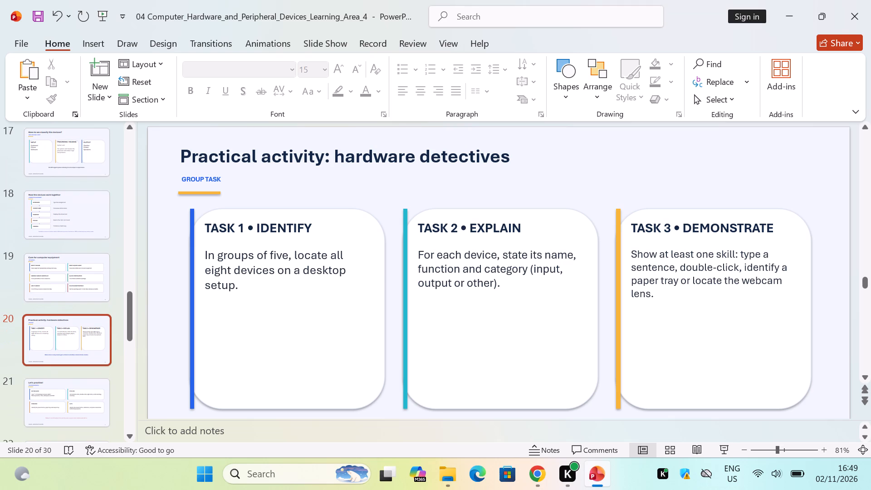
# Delete "of five" from the Task 1 • Identify text so it reads "In groups, locate all eight devices on a desktop setup.".
pyautogui.click(255, 256)
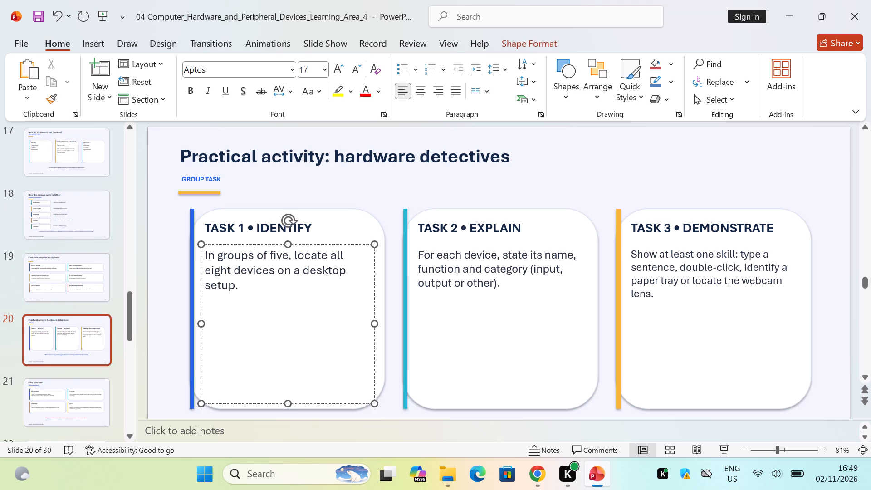
pyautogui.press('Delete')
pyautogui.press('Delete')
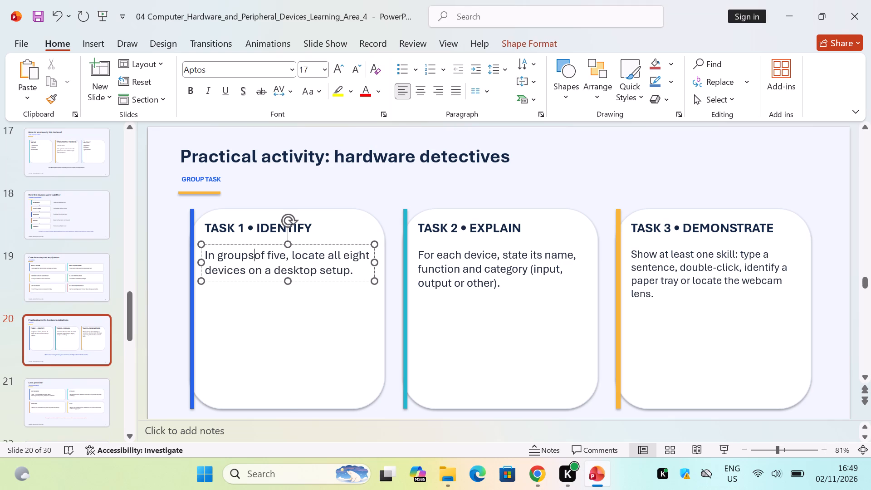
pyautogui.press('Delete')
pyautogui.press('Delete')
pyautogui.press('Delete')
pyautogui.press('Delete')
pyautogui.press('Delete')
pyautogui.press('Delete')
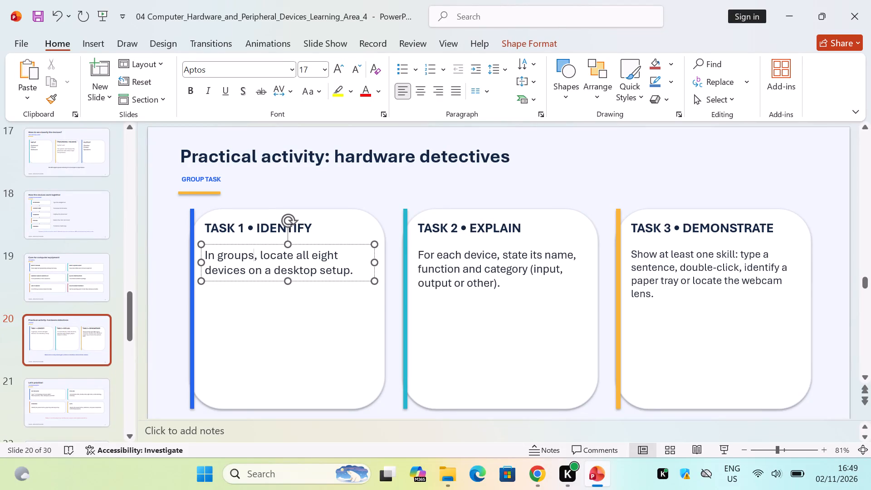
# Review the rest of the Practical activity slide and the Let's practise! slide, including its four demonstration cards and safety note.
pyautogui.doubleClick(863, 378)
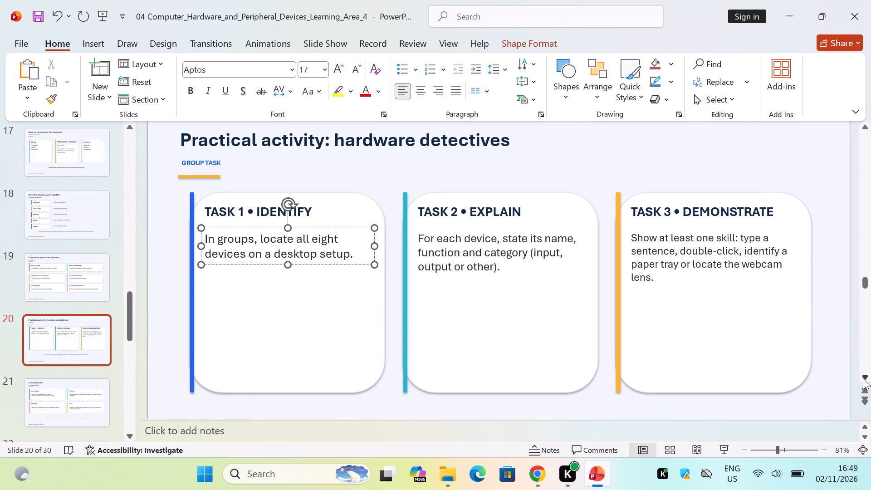
pyautogui.click(863, 378)
pyautogui.click(863, 378)
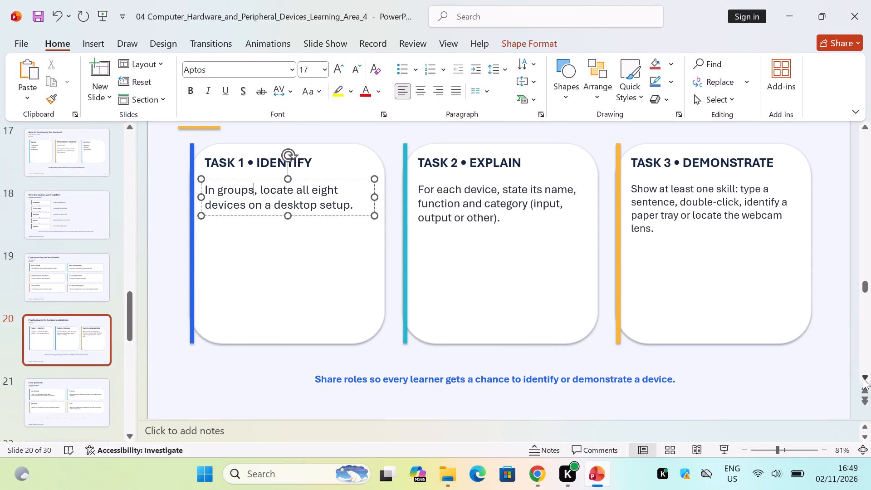
pyautogui.click(863, 378)
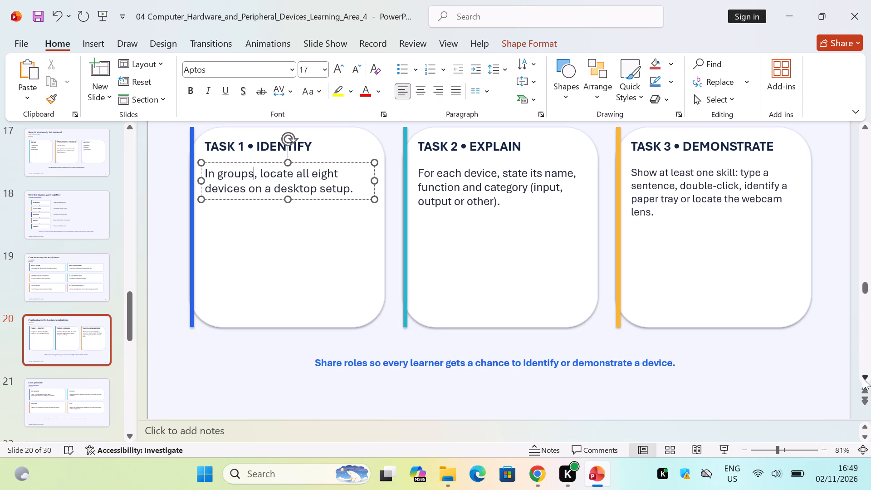
pyautogui.click(863, 378)
pyautogui.click(863, 378)
pyautogui.click(863, 378)
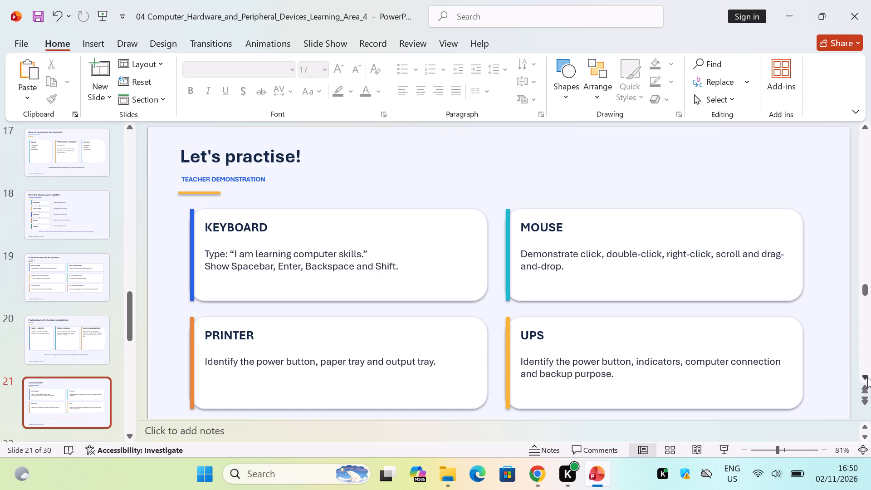
pyautogui.click(867, 377)
pyautogui.click(867, 377)
pyautogui.click(867, 377)
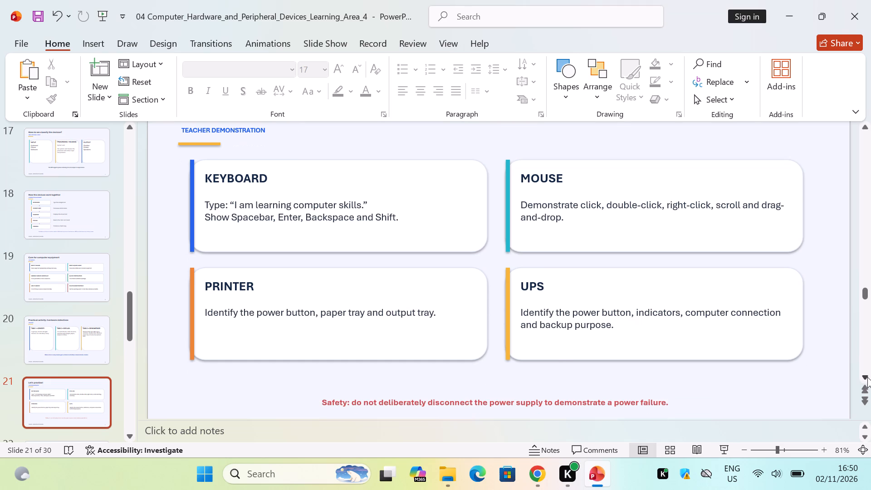
pyautogui.click(867, 377)
pyautogui.click(867, 377)
pyautogui.click(867, 377)
pyautogui.click(867, 377)
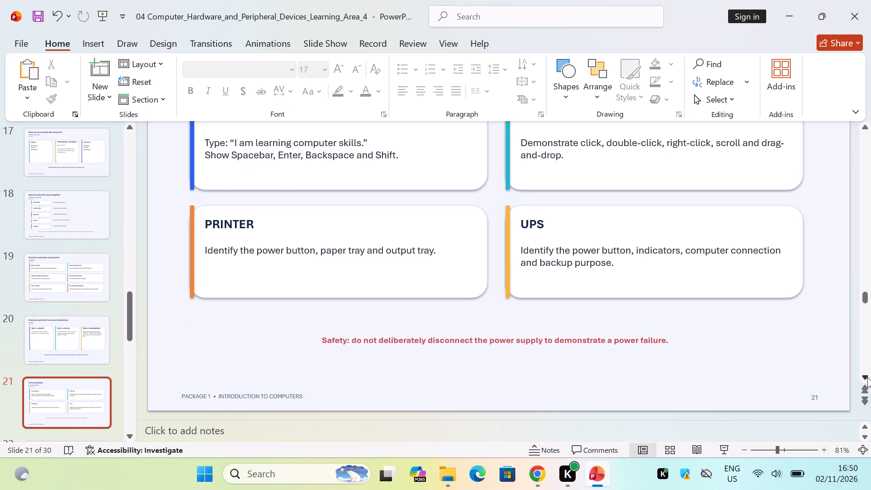
# Review the Knowledge check slide, reading all six questions and the closing note, and continue to the Five-question quiz slide.
pyautogui.click(867, 377)
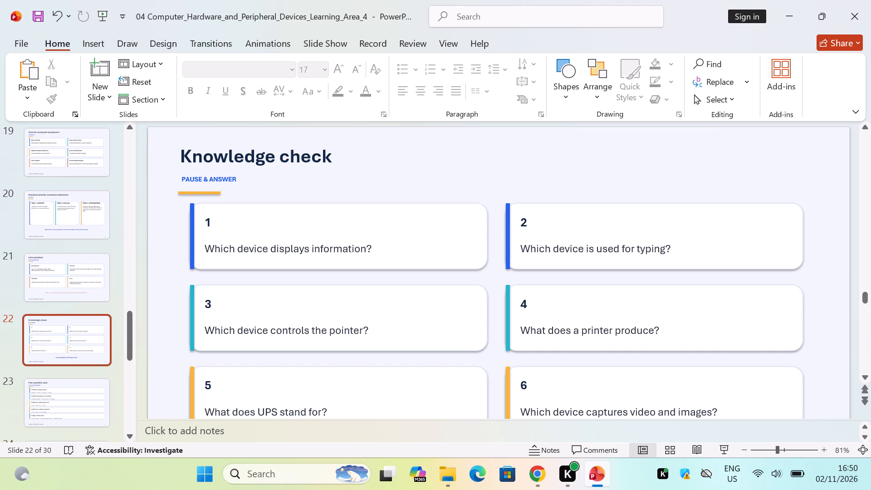
pyautogui.tripleClick(866, 379)
pyautogui.tripleClick(866, 379)
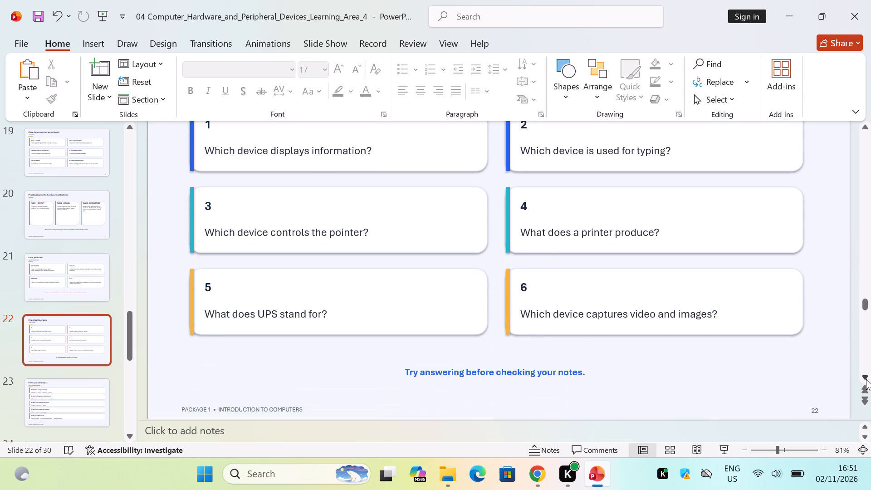
pyautogui.click(866, 379)
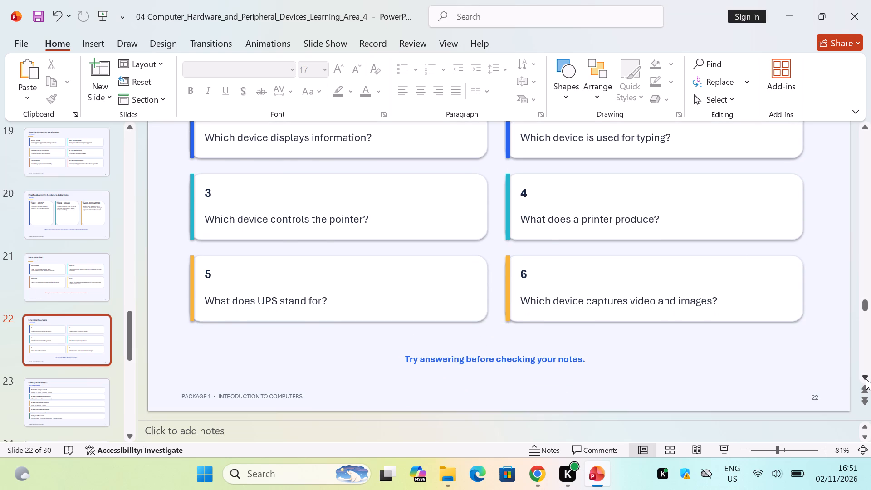
pyautogui.click(866, 379)
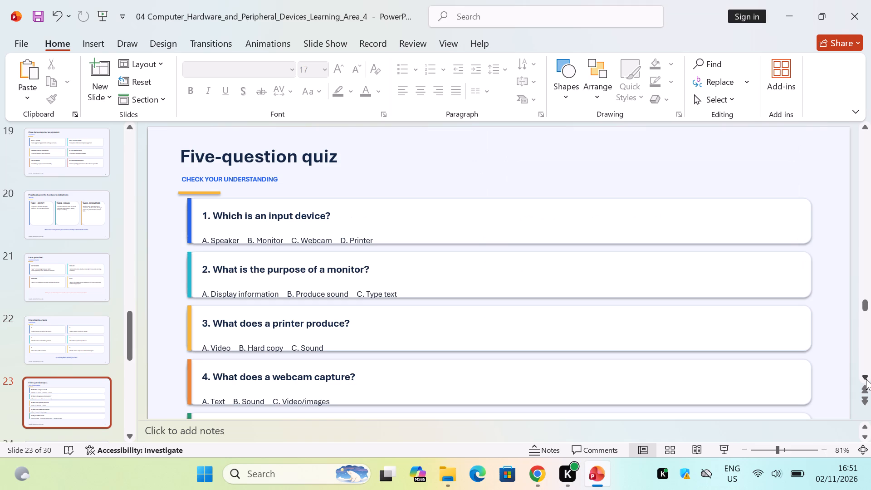
# Set the font size of question 1's answer options on the Five-question quiz slide to 12.
pyautogui.click(363, 237)
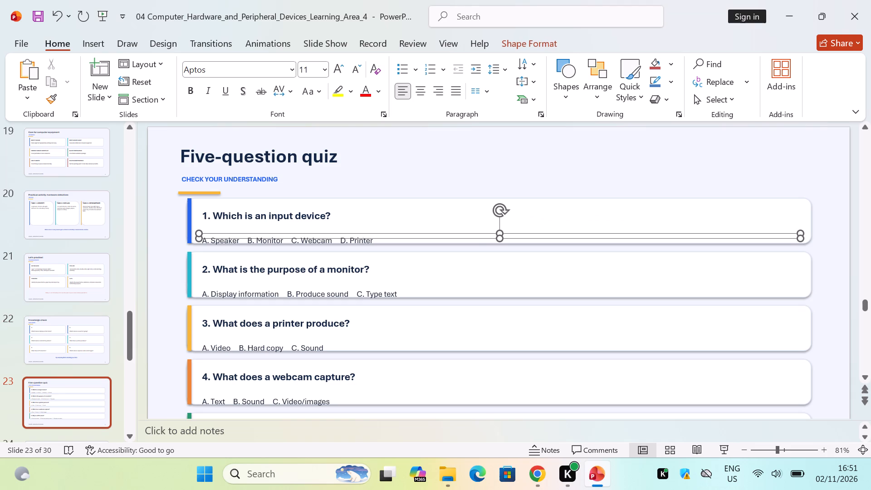
pyautogui.click(313, 213)
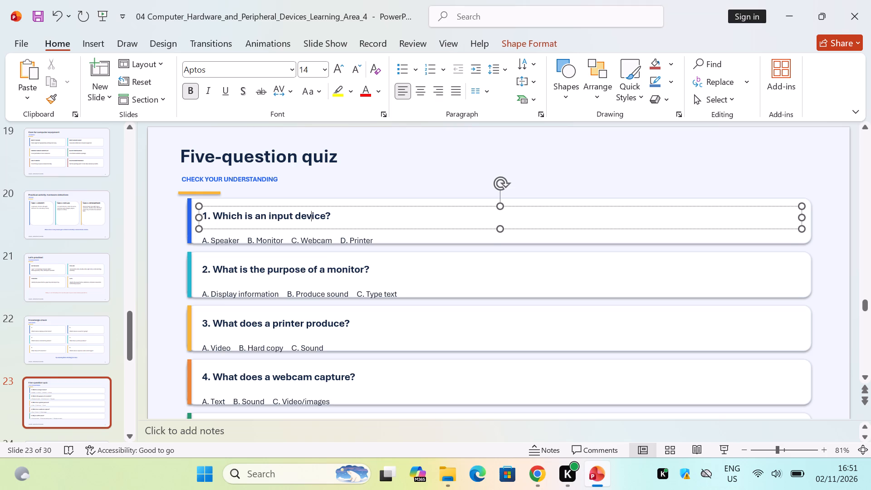
pyautogui.click(324, 240)
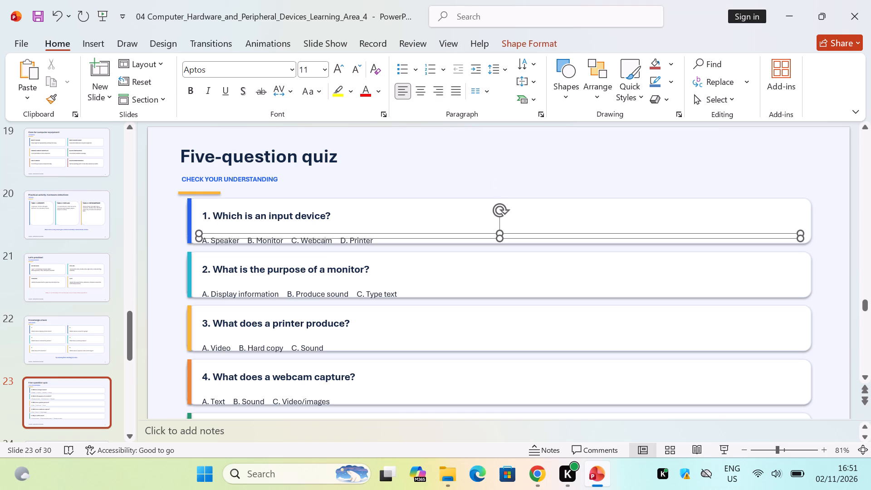
pyautogui.moveTo(372, 242); pyautogui.dragTo(355, 242)
pyautogui.moveTo(355, 242); pyautogui.dragTo(196, 242)
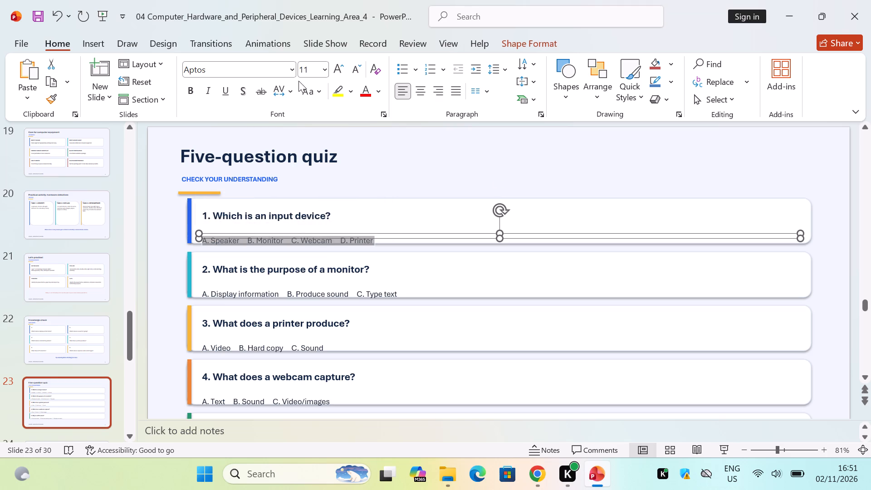
pyautogui.click(324, 68)
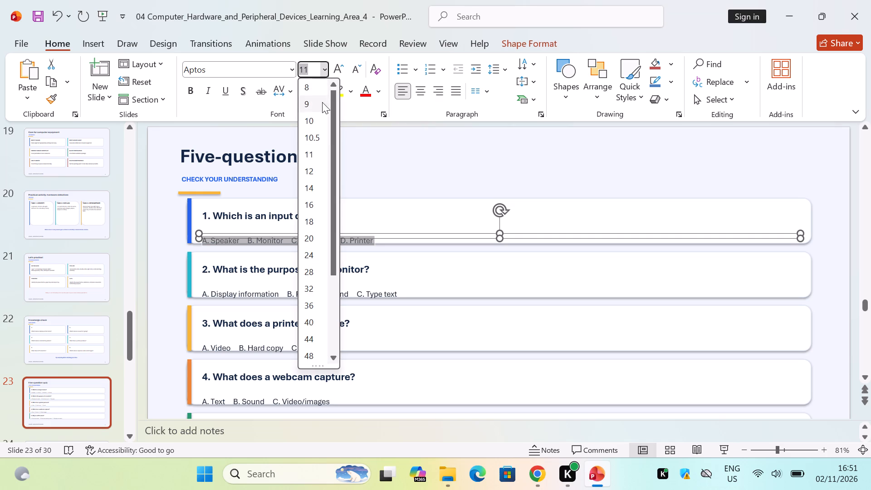
pyautogui.click(313, 173)
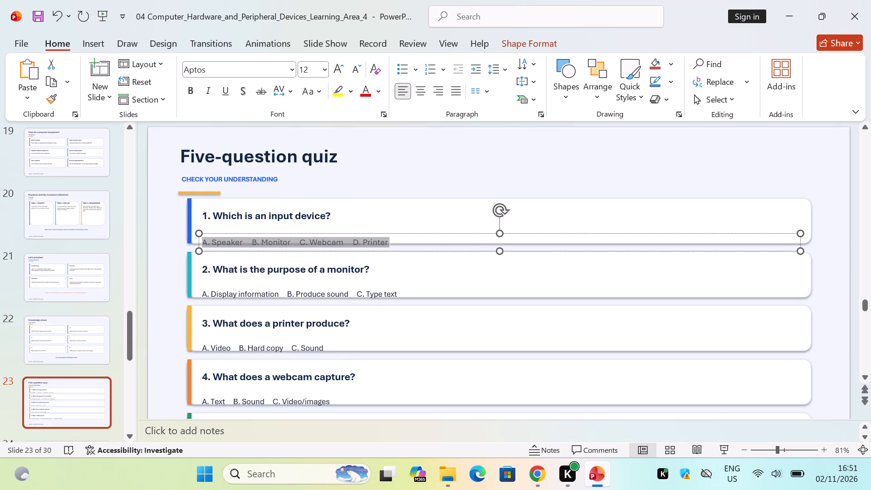
# Set the font size of the answer options under question 2, about the purpose of a monitor, to 12.
pyautogui.doubleClick(382, 292)
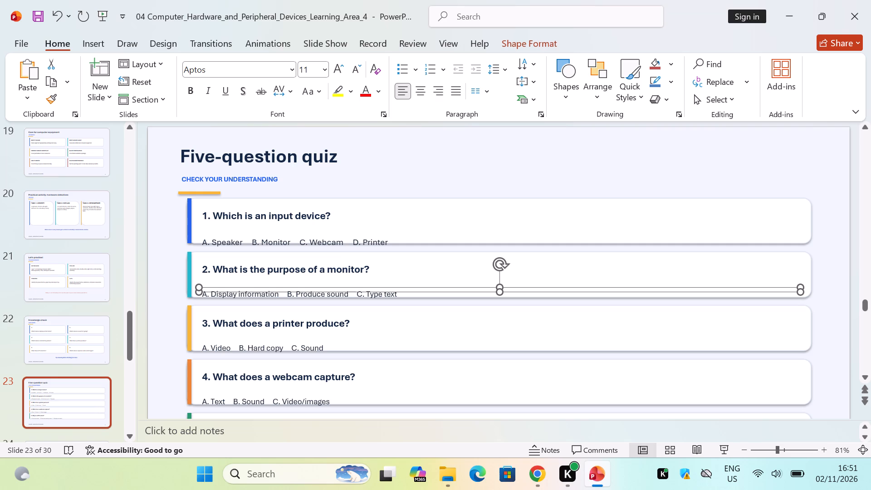
pyautogui.press('End')
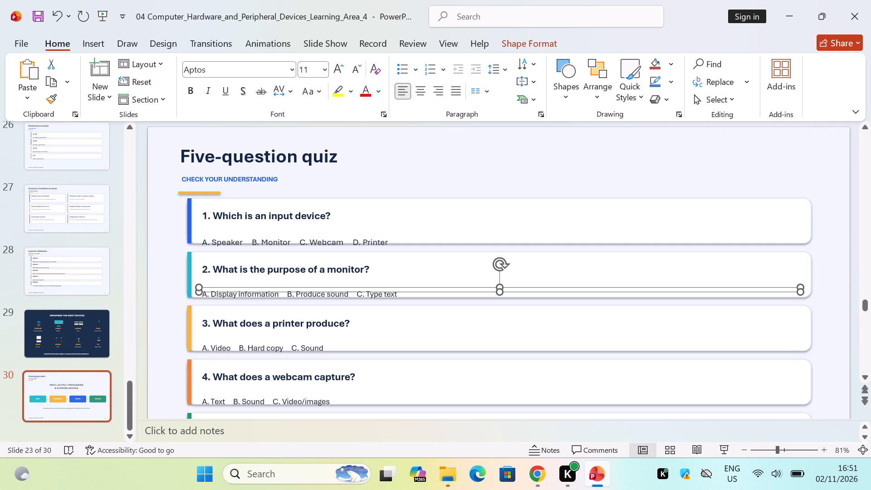
pyautogui.hotkey('shift', 'Home')
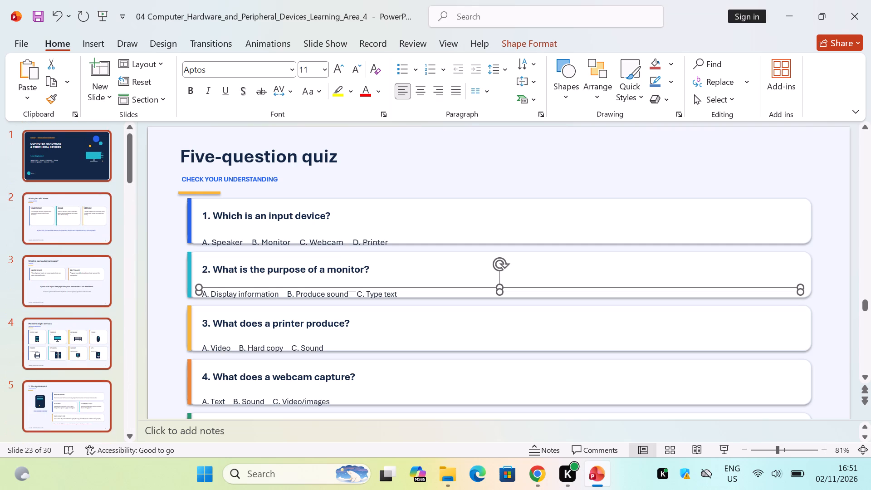
pyautogui.click(378, 298)
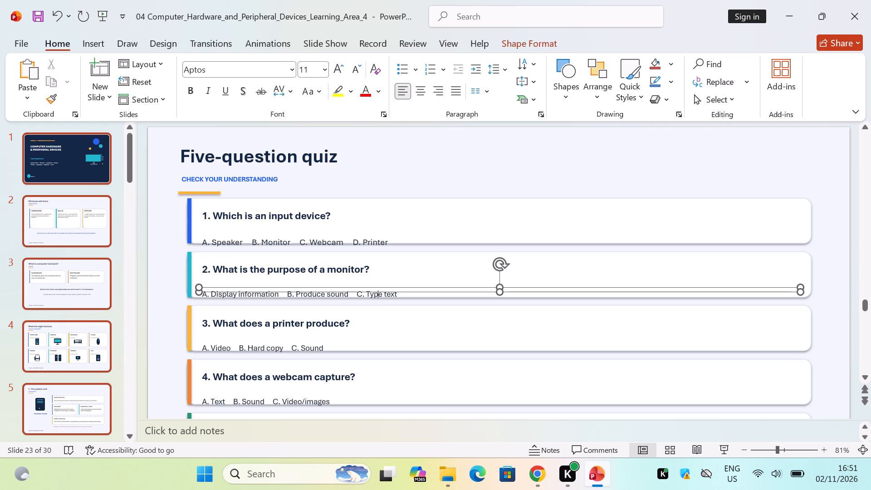
pyautogui.press('Right')
pyautogui.press('Right')
pyautogui.press('Right')
pyautogui.press('Right')
pyautogui.press('Right')
pyautogui.press('Right')
pyautogui.hotkey('shift', 'Left')
pyautogui.hotkey('shift', 'Left')
pyautogui.hotkey('shift', 'Left')
pyautogui.hotkey('shift', 'Left')
pyautogui.hotkey('shift', 'Left')
pyautogui.hotkey('shift', 'Left')
pyautogui.hotkey('shift', 'Left')
pyautogui.hotkey('shift', 'Left')
pyautogui.hotkey('shift', 'Left')
pyautogui.hotkey('shift', 'Left')
pyautogui.hotkey('shift', 'Left')
pyautogui.hotkey('shift', 'Left')
pyautogui.hotkey('shift', 'Left')
pyautogui.hotkey('shift', 'Left')
pyautogui.hotkey('shift', 'Left')
pyautogui.hotkey('shift', 'Left')
pyautogui.hotkey('shift', 'Left')
pyautogui.hotkey('shift', 'Left')
pyautogui.hotkey('shift', 'Left')
pyautogui.hotkey('shift', 'Left')
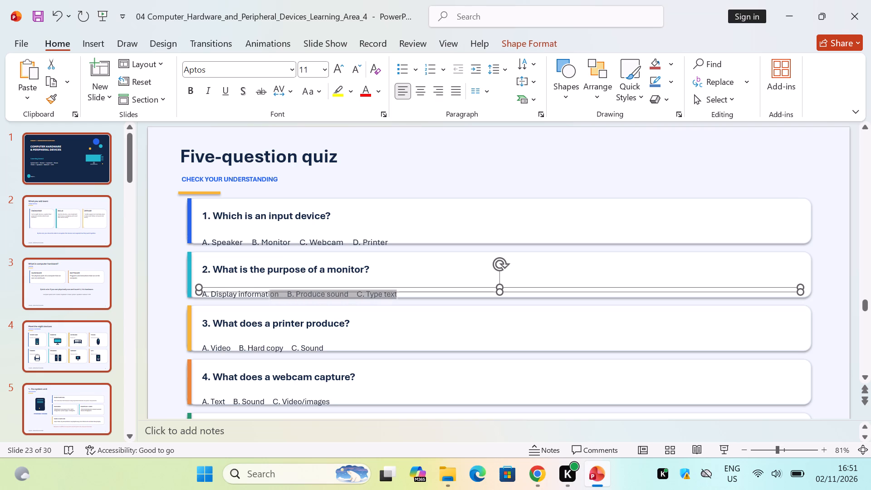
pyautogui.hotkey('shift', 'Left')
pyautogui.hotkey('shift', 'Left')
pyautogui.hotkey('shift', 'Left')
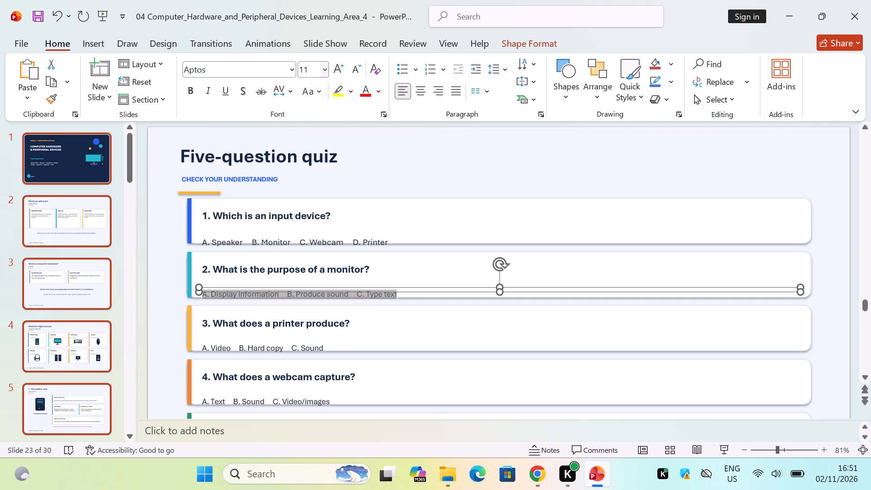
pyautogui.click(325, 75)
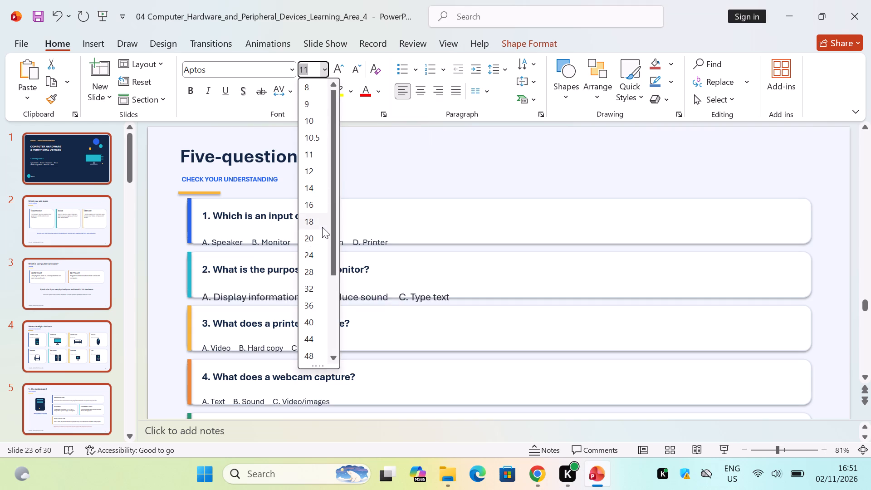
pyautogui.click(311, 174)
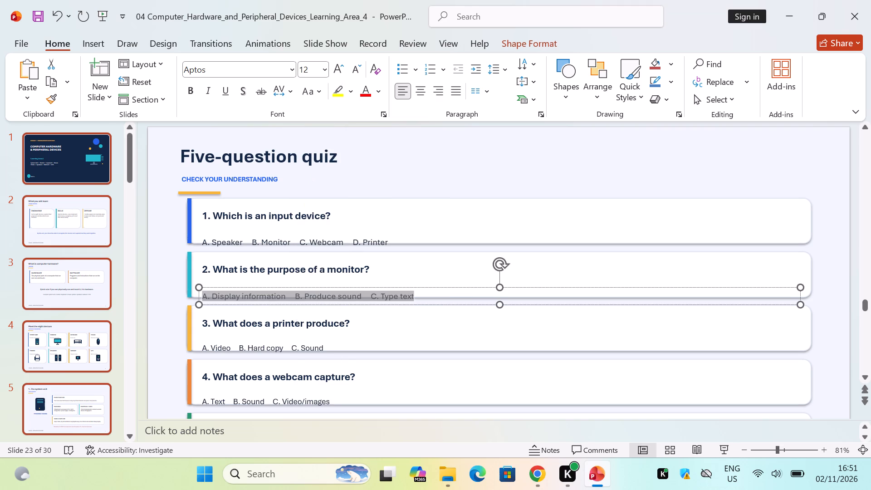
# Set the font size of the answer options under question 3, about what a printer produces, to 12.
pyautogui.click(324, 343)
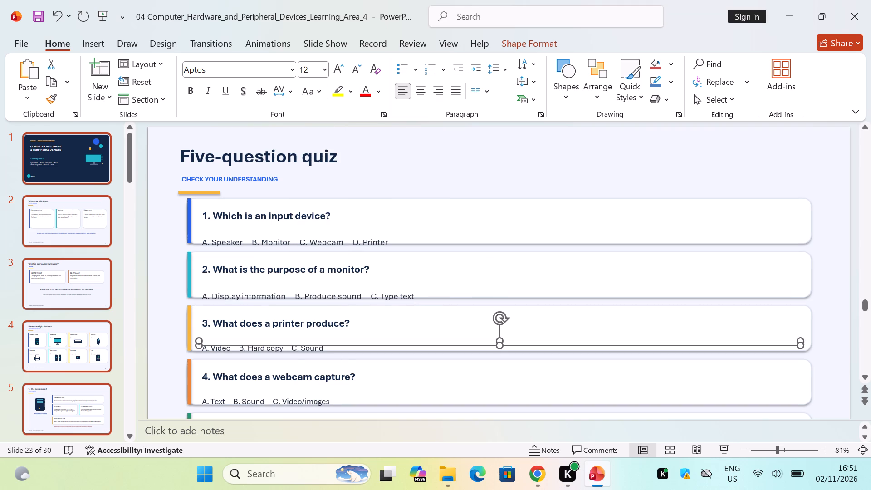
pyautogui.click(324, 347)
pyautogui.click(318, 349)
pyautogui.press('Right')
pyautogui.press('Right')
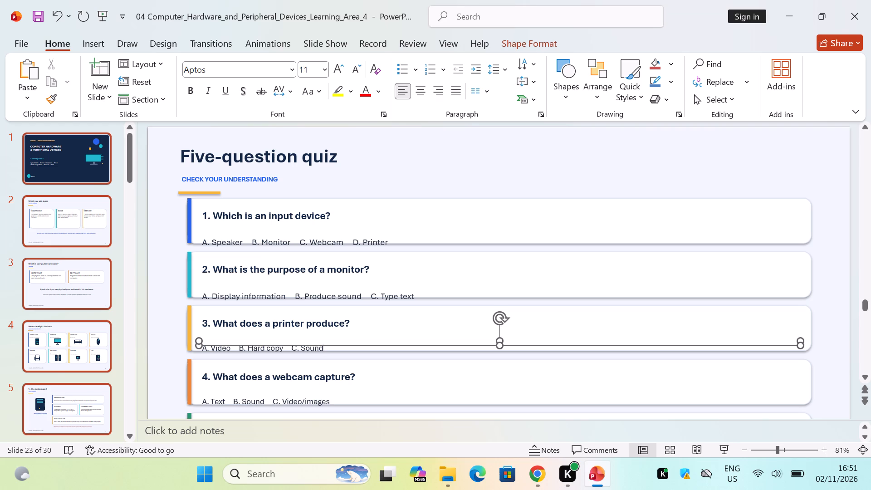
pyautogui.hotkey('shift', 'Left')
pyautogui.hotkey('shift', 'Left')
pyautogui.hotkey('shift', 'Left')
pyautogui.hotkey('shift', 'Left')
pyautogui.hotkey('shift', 'Left')
pyautogui.hotkey('shift', 'Left')
pyautogui.hotkey('shift', 'Left')
pyautogui.hotkey('shift', 'Left')
pyautogui.hotkey('shift', 'Left')
pyautogui.hotkey('shift', 'Left')
pyautogui.hotkey('shift', 'Left')
pyautogui.hotkey('shift', 'Left')
pyautogui.hotkey('shift', 'Left')
pyautogui.hotkey('shift', 'Left')
pyautogui.hotkey('shift', 'Left')
pyautogui.hotkey('shift', 'Left')
pyautogui.hotkey('shift', 'Left')
pyautogui.hotkey('shift', 'Left')
pyautogui.hotkey('shift', 'Left')
pyautogui.hotkey('shift', 'Left')
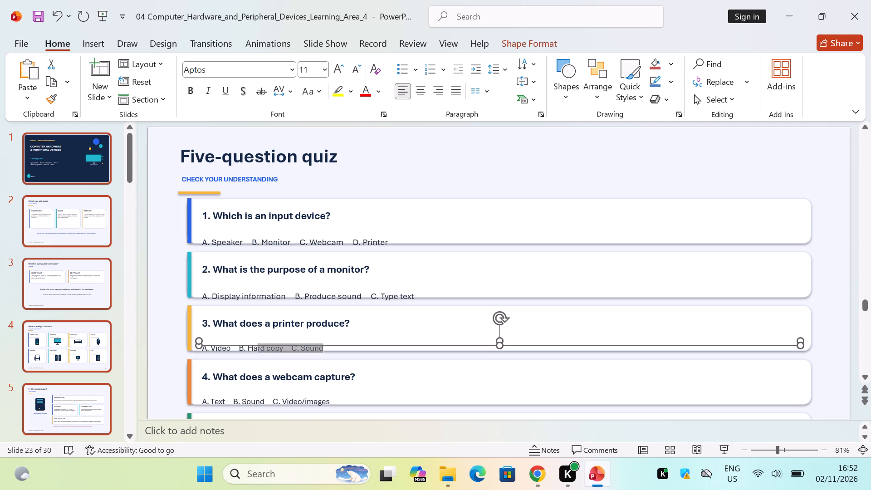
pyautogui.hotkey('shift', 'Left')
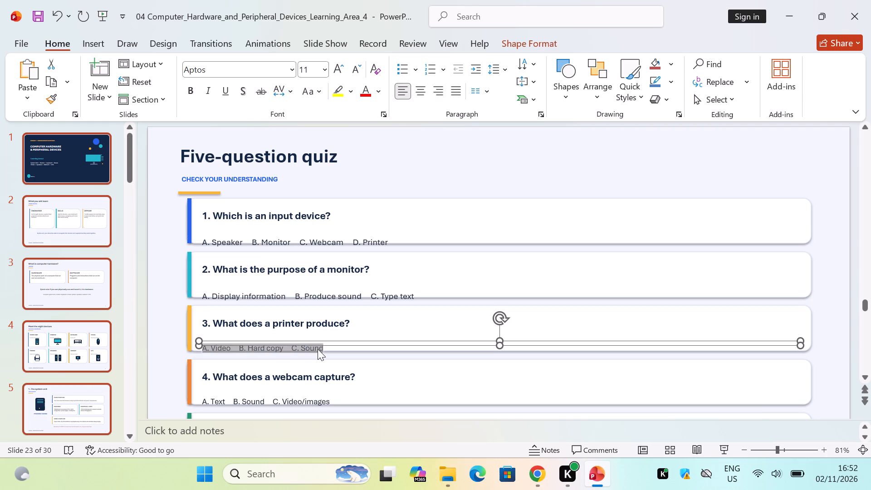
pyautogui.click(323, 72)
pyautogui.click(316, 171)
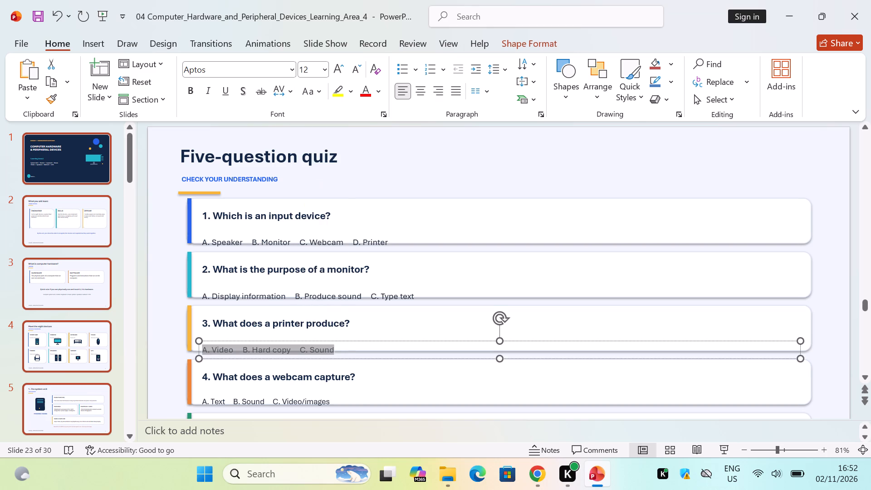
# Set the font size of the answer options under question 4, about what a webcam captures, to 12.
pyautogui.click(306, 401)
pyautogui.press('Right')
pyautogui.press('Right')
pyautogui.press('Right')
pyautogui.press('Right')
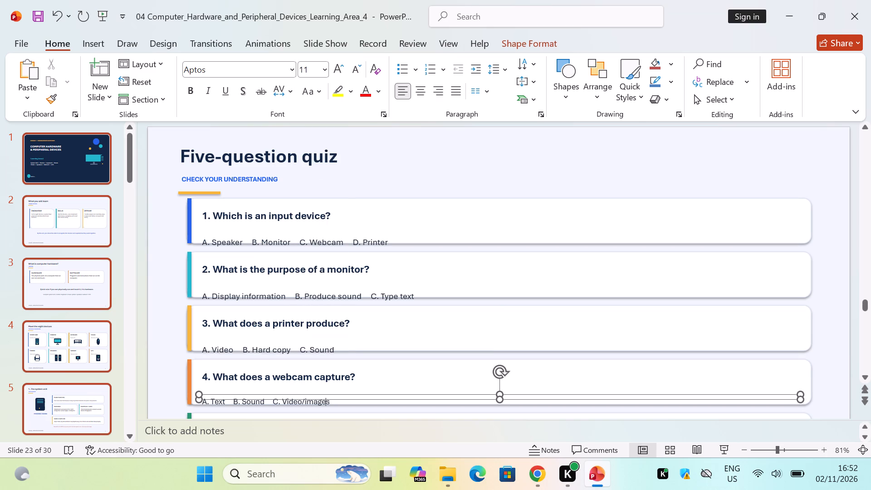
pyautogui.press('Right')
pyautogui.hotkey('shift', 'Left')
pyautogui.hotkey('shift', 'Left')
pyautogui.hotkey('shift', 'Left')
pyautogui.hotkey('shift', 'Left')
pyautogui.hotkey('shift', 'Left')
pyautogui.hotkey('shift', 'Left')
pyautogui.hotkey('shift', 'Left')
pyautogui.hotkey('shift', 'Left')
pyautogui.hotkey('shift', 'Left')
pyautogui.hotkey('shift', 'Left')
pyautogui.hotkey('shift', 'Left')
pyautogui.hotkey('shift', 'Left')
pyautogui.hotkey('shift', 'Left')
pyautogui.hotkey('shift', 'Left')
pyautogui.hotkey('shift', 'Left')
pyautogui.hotkey('shift', 'Left')
pyautogui.hotkey('shift', 'Left')
pyautogui.hotkey('shift', 'Left')
pyautogui.hotkey('shift', 'Left')
pyautogui.hotkey('shift', 'Left')
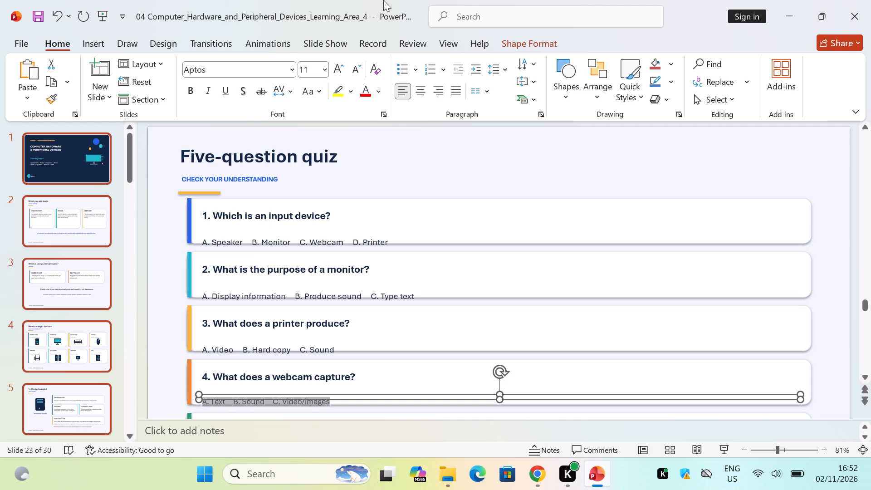
pyautogui.click(323, 66)
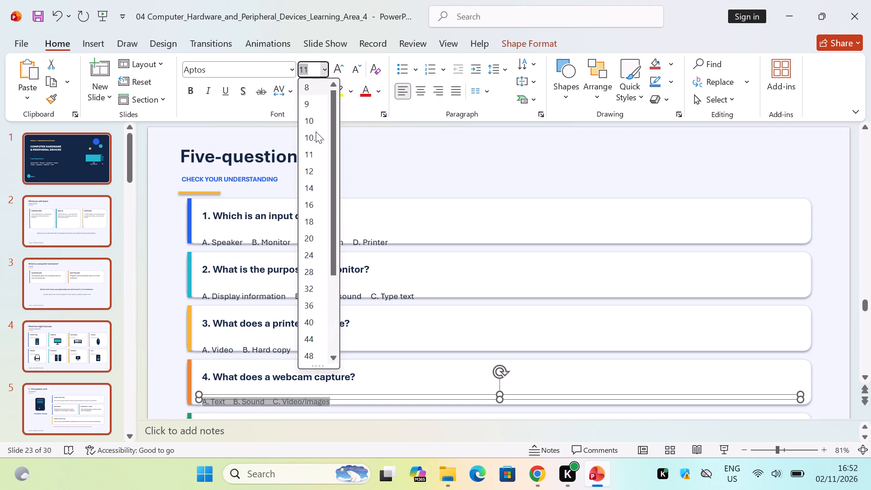
pyautogui.click(308, 171)
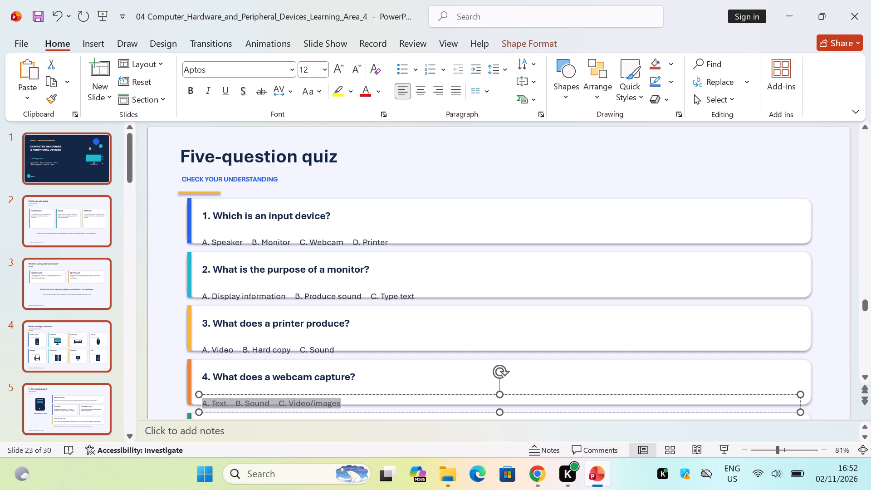
# Set the font size of the answer options under question 5, about why a UPS is useful, to 12.
pyautogui.click(867, 377)
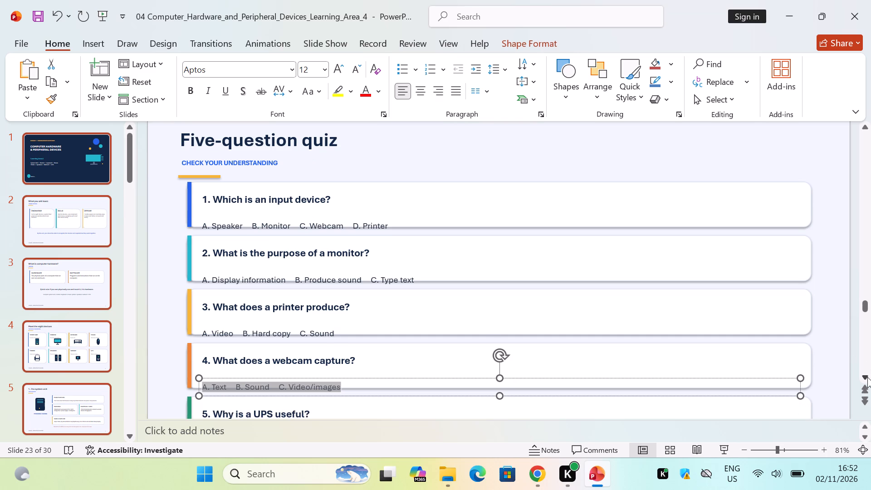
pyautogui.doubleClick(867, 377)
pyautogui.doubleClick(867, 377)
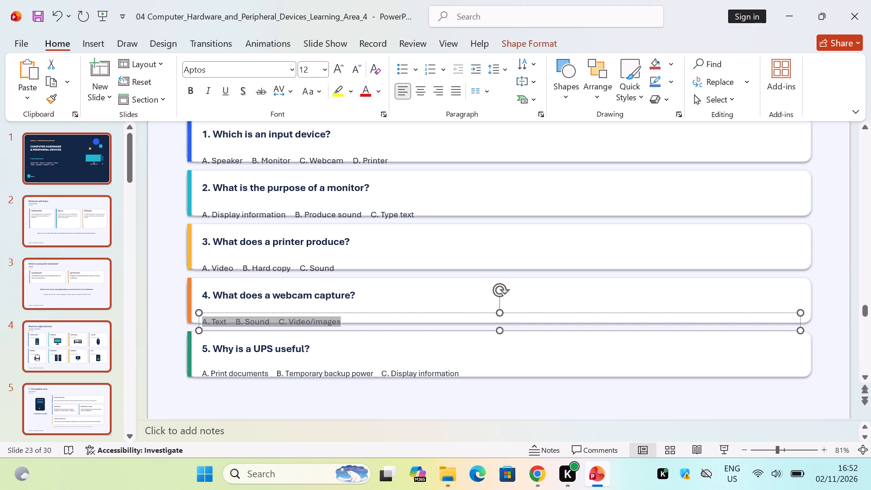
pyautogui.click(455, 376)
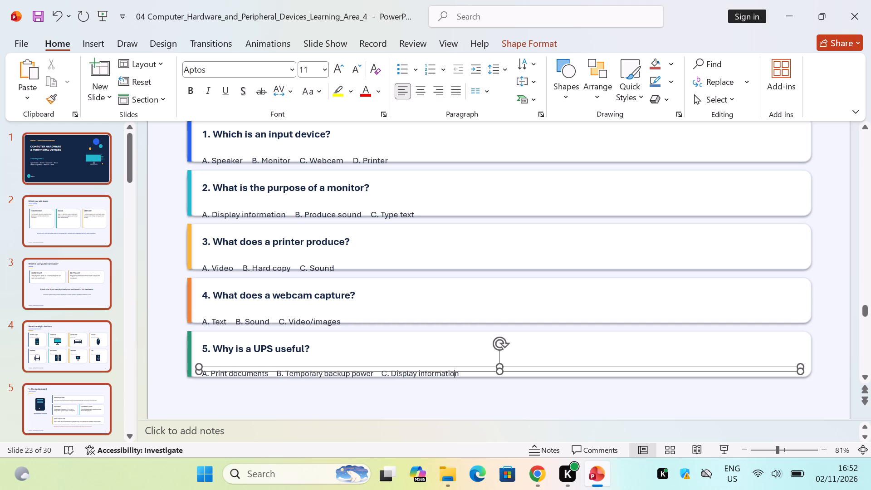
pyautogui.press('Right')
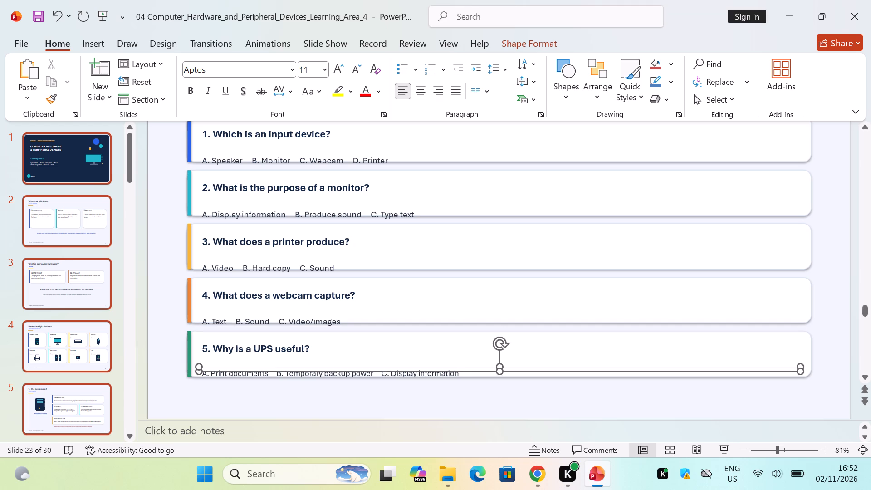
pyautogui.hotkey('shift', 'Left')
pyautogui.hotkey('shift', 'Left')
pyautogui.hotkey('shift', 'Left')
pyautogui.hotkey('shift', 'Left')
pyautogui.hotkey('shift', 'Left')
pyautogui.hotkey('shift', 'Left')
pyautogui.hotkey('shift', 'Left')
pyautogui.hotkey('shift', 'Left')
pyautogui.hotkey('shift', 'Left')
pyautogui.hotkey('shift', 'Left')
pyautogui.hotkey('shift', 'Left')
pyautogui.hotkey('shift', 'Left')
pyautogui.hotkey('shift', 'Left')
pyautogui.hotkey('shift', 'Left')
pyautogui.hotkey('shift', 'Left')
pyautogui.hotkey('shift', 'Left')
pyautogui.hotkey('shift', 'Left')
pyautogui.hotkey('shift', 'Left')
pyautogui.hotkey('shift', 'Left')
pyautogui.hotkey('shift', 'Left')
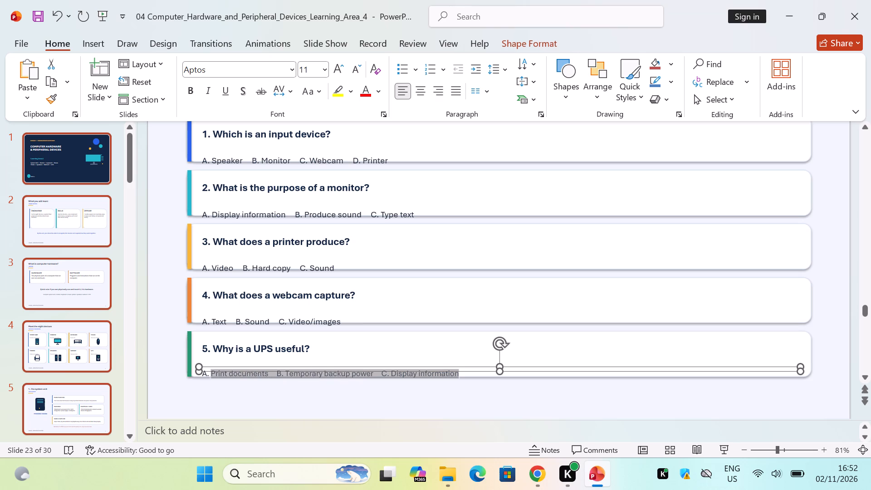
pyautogui.hotkey('shift', 'Left')
pyautogui.hotkey('shift', 'Left')
pyautogui.hotkey('shift', 'Left')
pyautogui.click(324, 70)
pyautogui.click(308, 176)
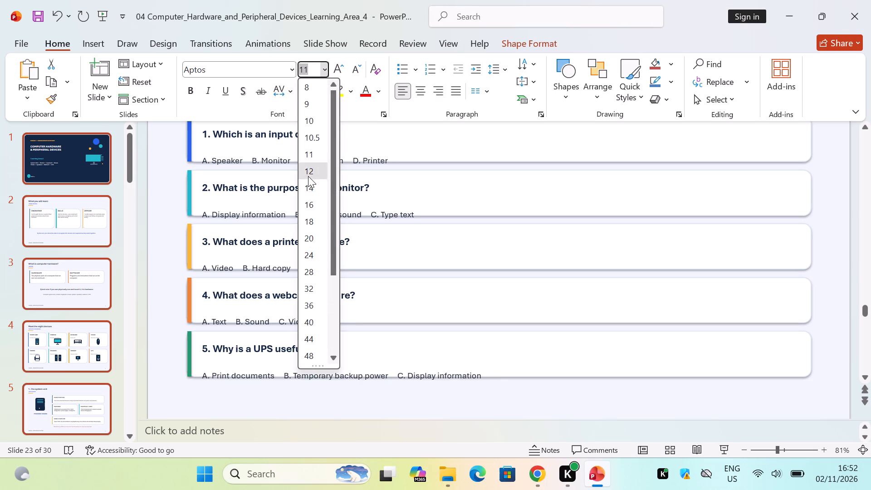
# Save the presentation with the enlarged quiz answer options.
pyautogui.click(38, 17)
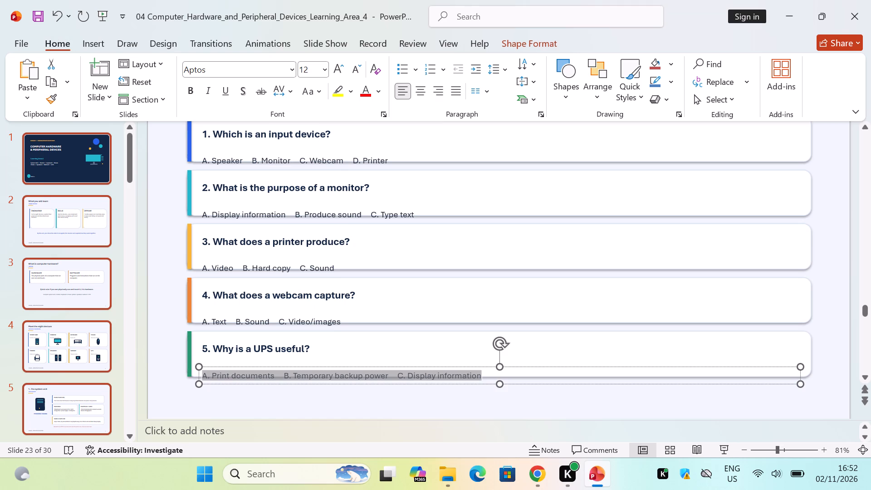
pyautogui.click(827, 392)
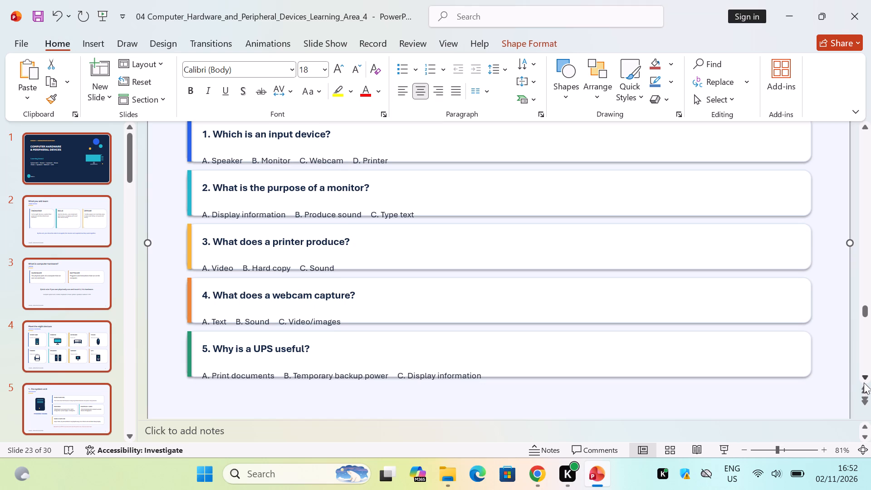
# Review the five answers on the Quiz answers slide and continue to the How your practical work is assessed slide.
pyautogui.click(864, 377)
pyautogui.click(864, 377)
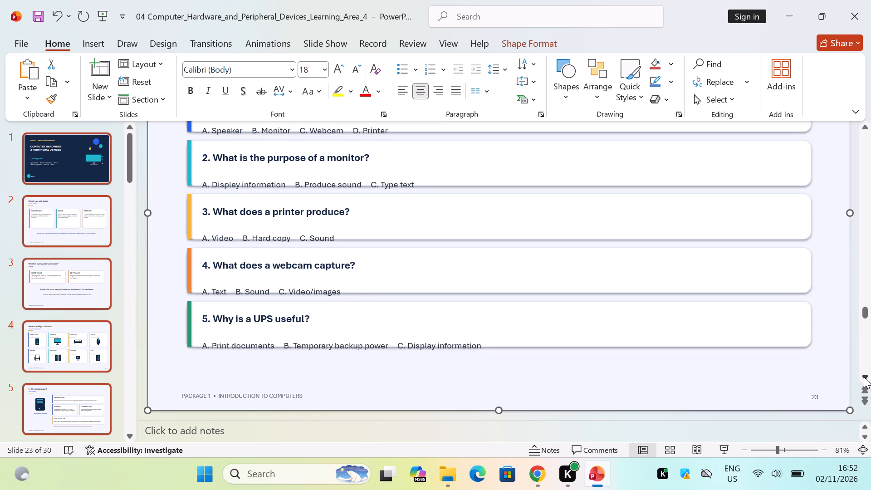
pyautogui.click(864, 377)
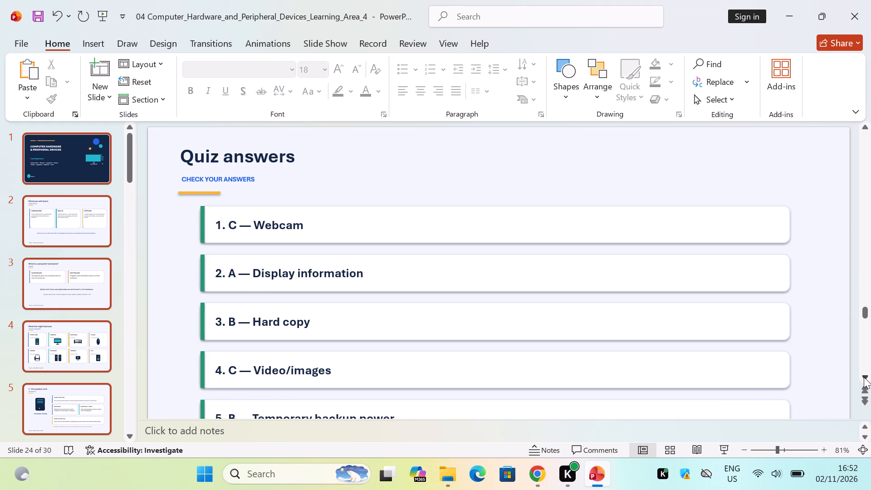
pyautogui.click(864, 377)
pyautogui.tripleClick(864, 377)
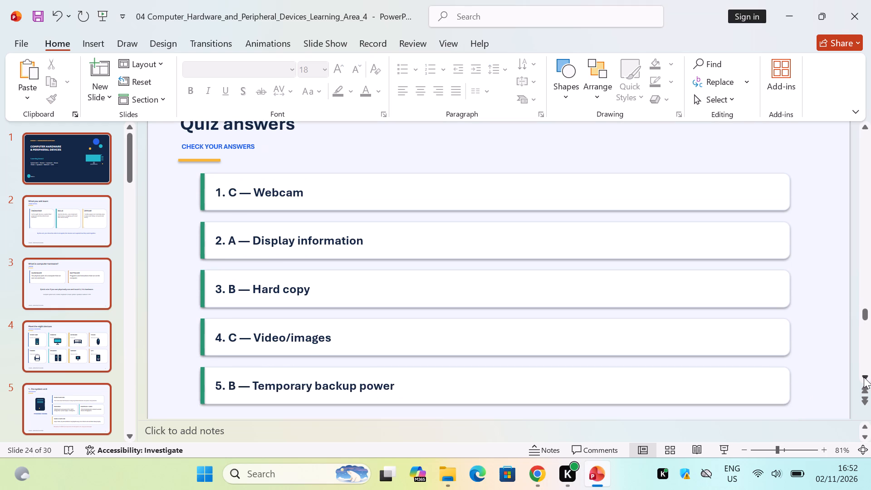
pyautogui.tripleClick(864, 377)
pyautogui.doubleClick(864, 377)
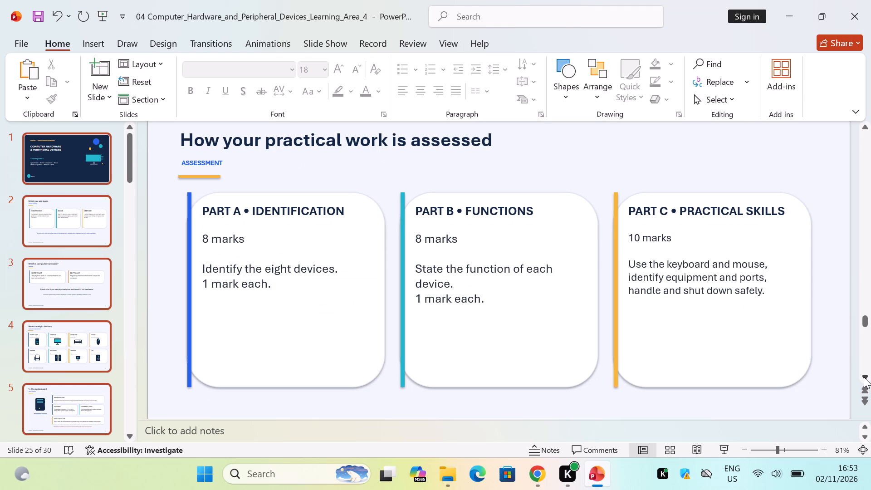
# Read Parts A to C and the mark total on the How your practical work is assessed slide, and continue to Performance levels.
pyautogui.press('Down')
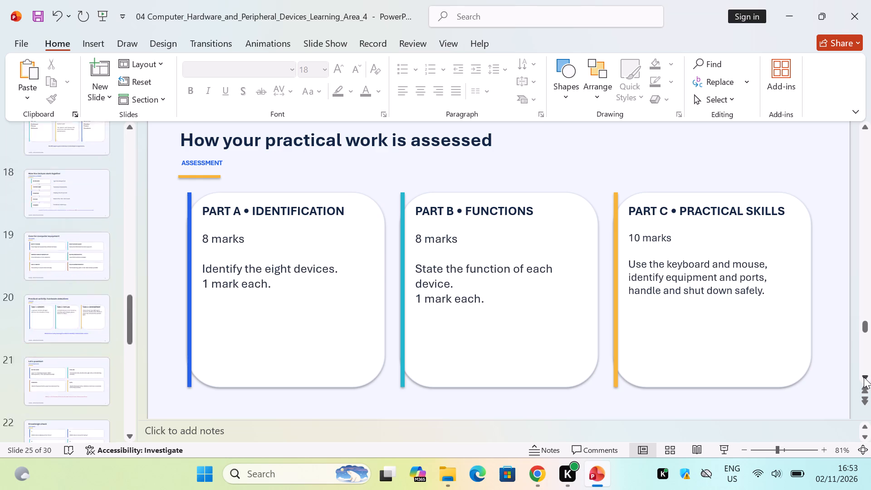
pyautogui.press('Up')
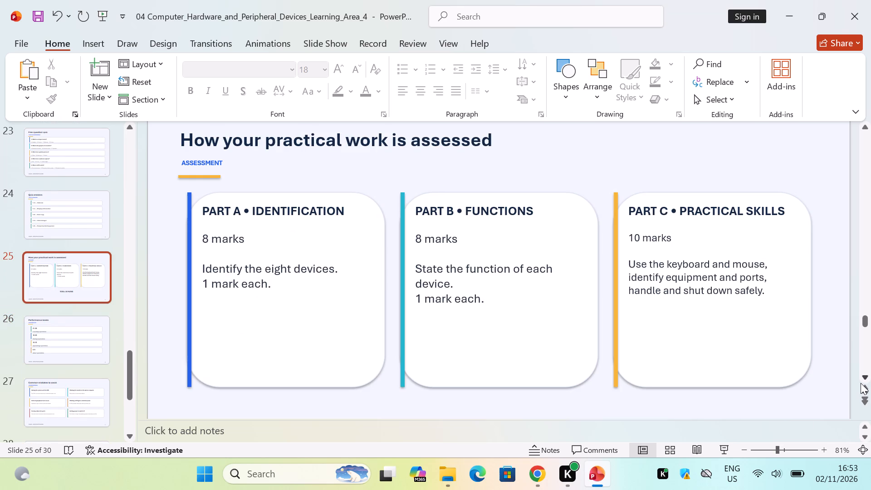
pyautogui.click(862, 379)
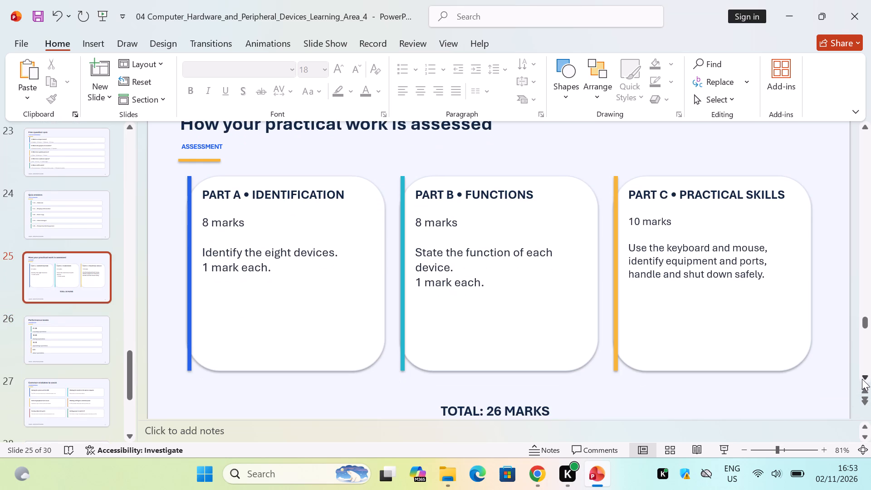
pyautogui.click(862, 379)
pyautogui.click(862, 379)
pyautogui.click(862, 379)
pyautogui.click(862, 379)
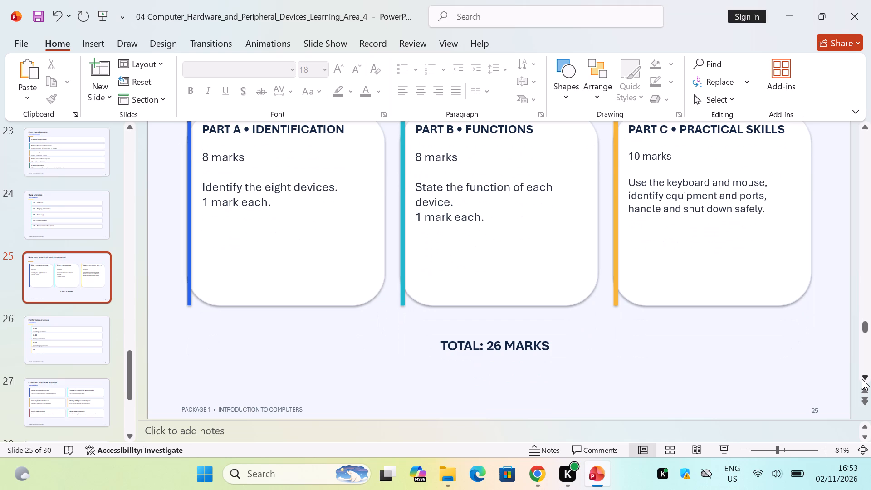
pyautogui.click(862, 379)
pyautogui.click(862, 379)
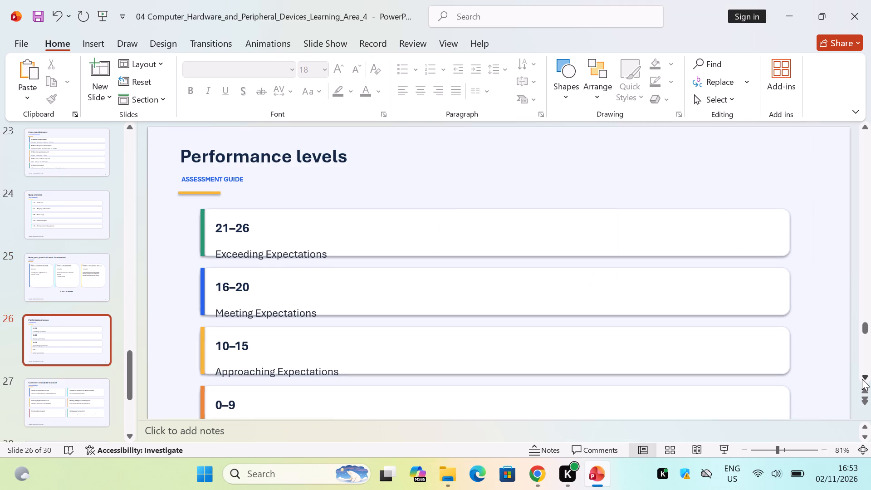
# Review the score bands on the Performance levels slide and read through the reminders on the Common mistakes to avoid slide.
pyautogui.click(862, 379)
pyautogui.doubleClick(862, 379)
pyautogui.click(862, 379)
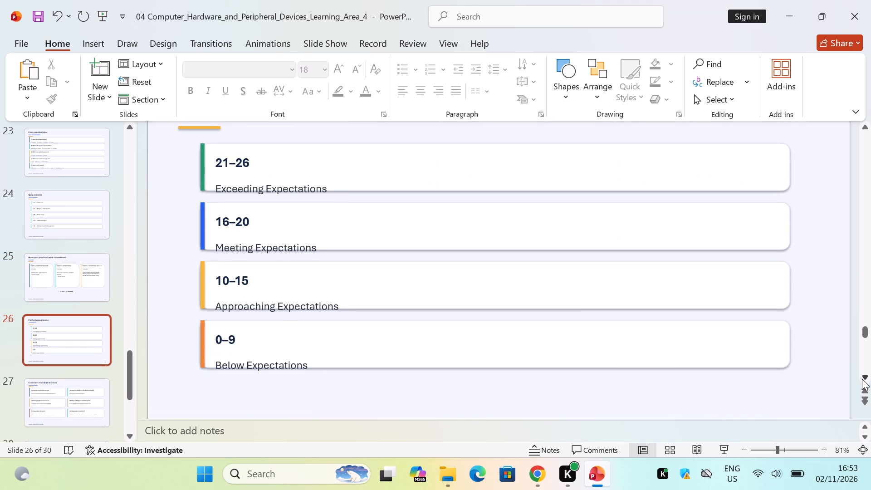
pyautogui.click(862, 379)
pyautogui.click(862, 379)
pyautogui.click(862, 379)
pyautogui.click(862, 379)
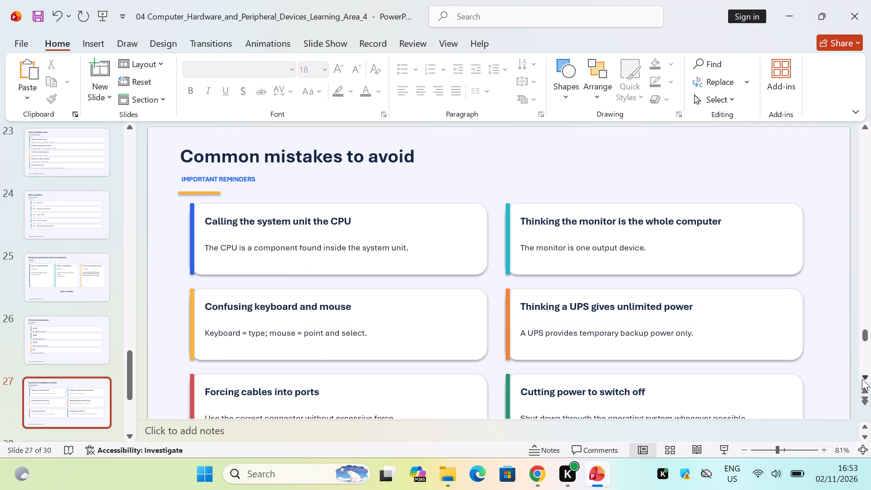
pyautogui.click(862, 379)
pyautogui.doubleClick(862, 379)
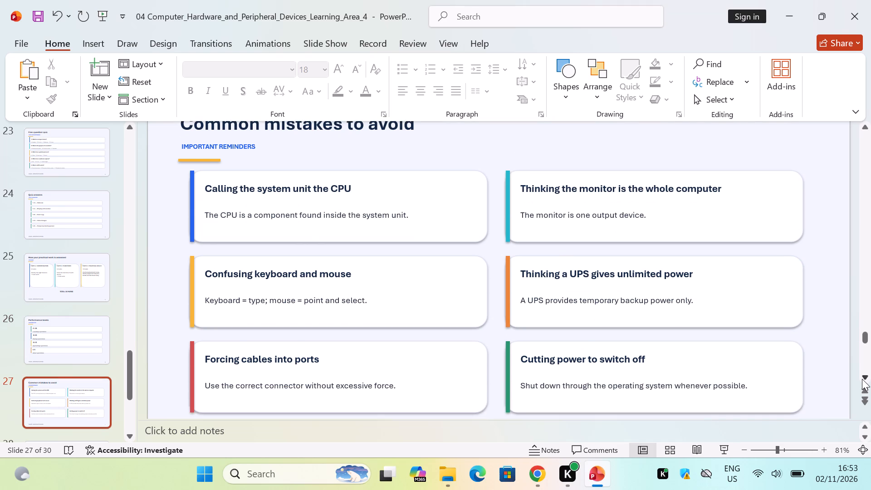
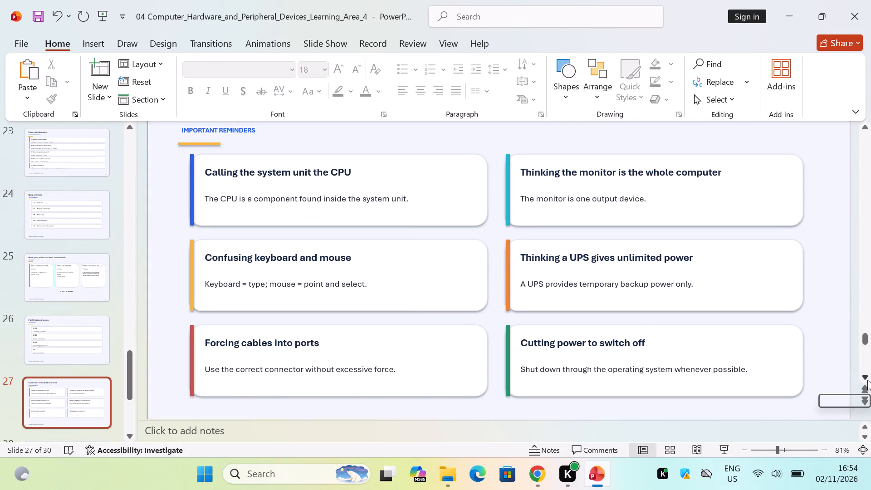
# On the Learner reflection slide, try to nudge the Reflect 1 question upward and delete the "f" in "identify".
pyautogui.click(867, 380)
pyautogui.click(867, 380)
pyautogui.click(867, 380)
pyautogui.click(867, 380)
pyautogui.click(867, 380)
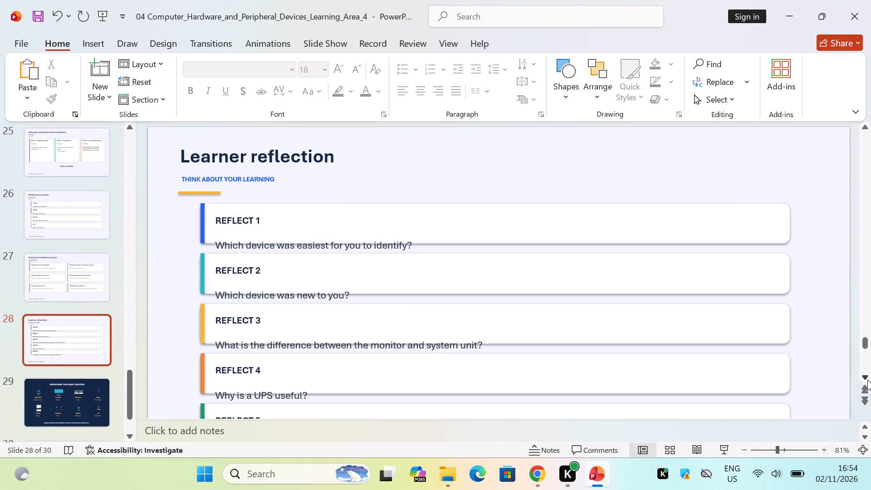
pyautogui.click(867, 380)
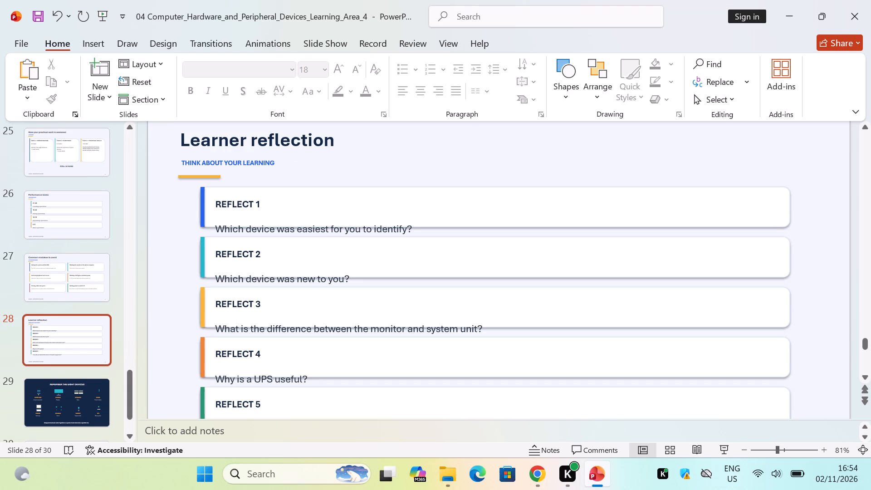
pyautogui.click(420, 209)
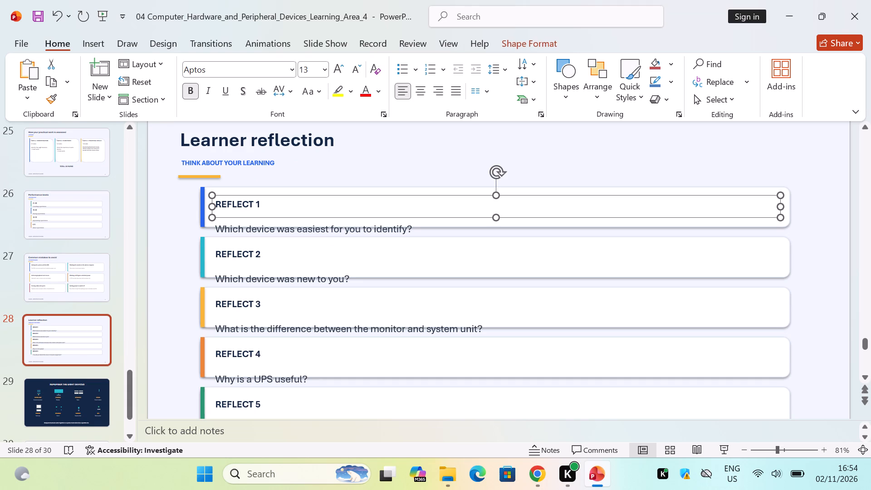
pyautogui.click(417, 230)
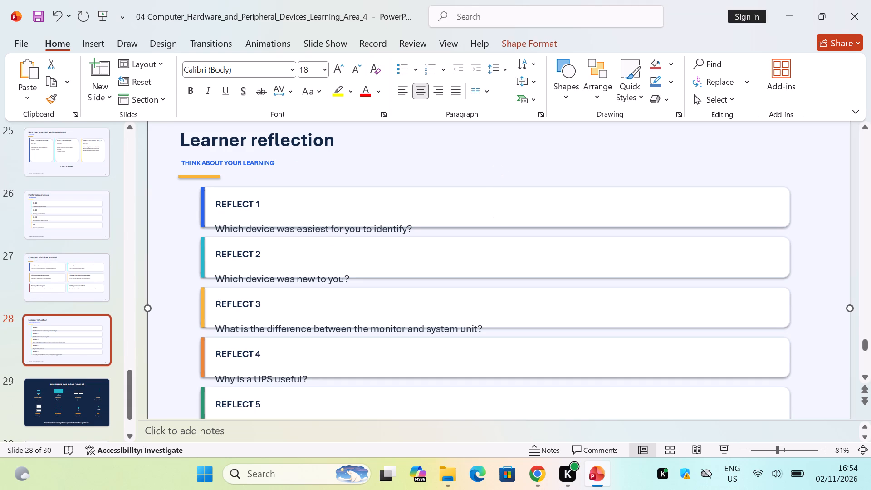
pyautogui.click(398, 231)
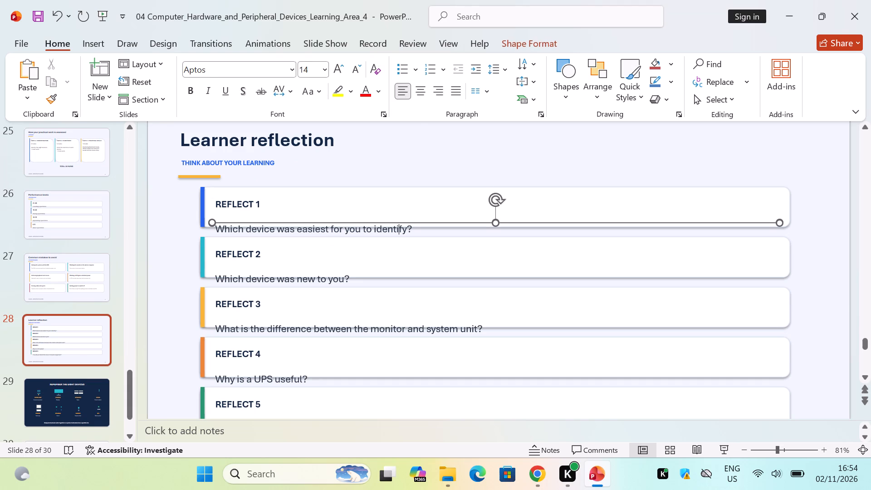
pyautogui.press('Up')
pyautogui.press('Up')
pyautogui.press('Up')
pyautogui.press('Up')
pyautogui.press('Up')
pyautogui.press('Up')
pyautogui.press('Delete')
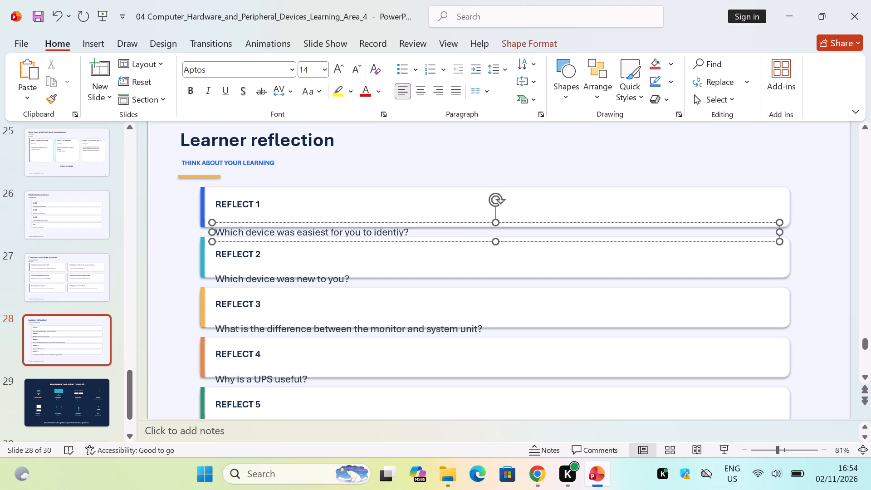
# Move the Reflect 1 question text up inside its white card, directly beneath the REFLECT 1 heading.
pyautogui.press('Up')
pyautogui.press('Up')
pyautogui.press('Up')
pyautogui.press('Up')
pyautogui.click(206, 233)
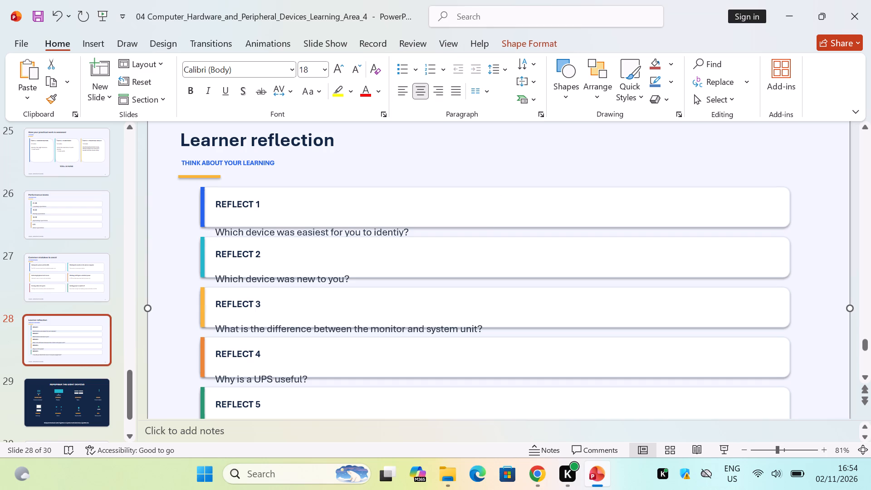
pyautogui.press('Up')
pyautogui.press('Up')
pyautogui.press('Up')
pyautogui.press('Up')
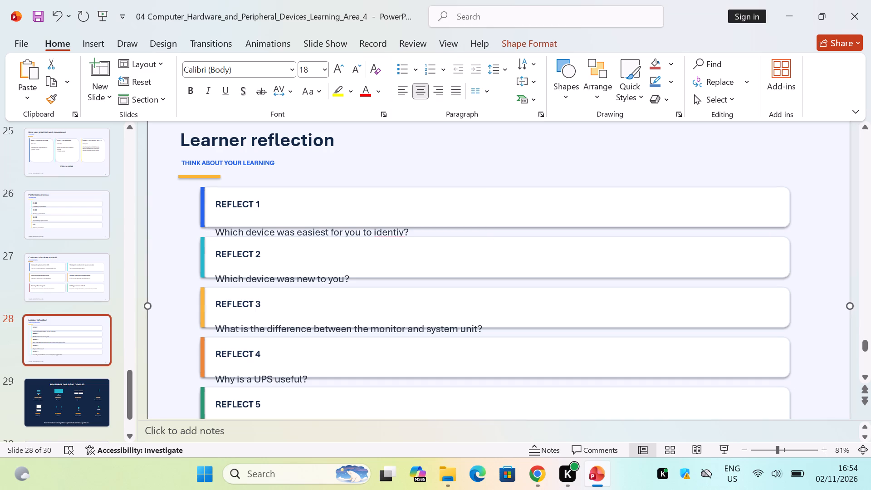
pyautogui.click(212, 232)
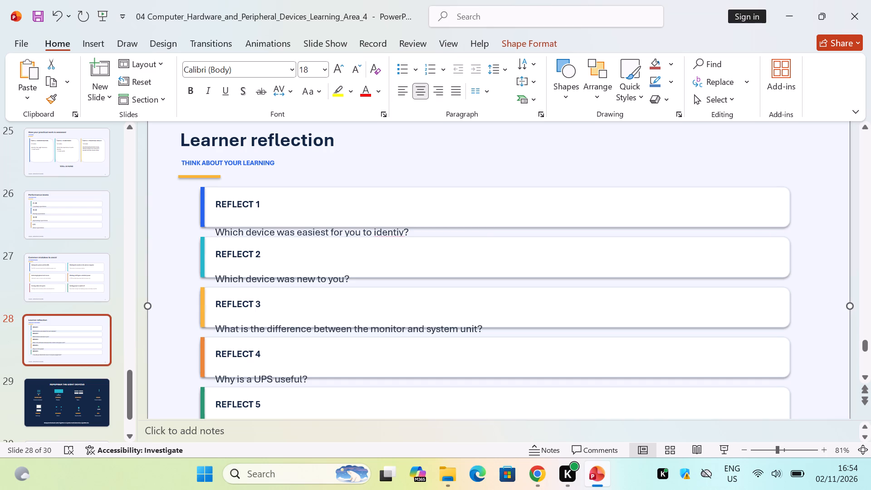
pyautogui.click(219, 232)
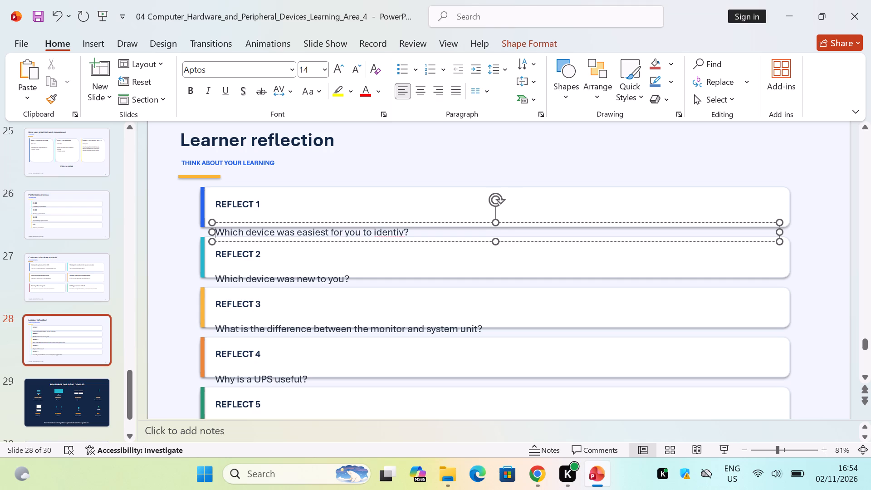
pyautogui.moveTo(507, 221); pyautogui.dragTo(504, 205)
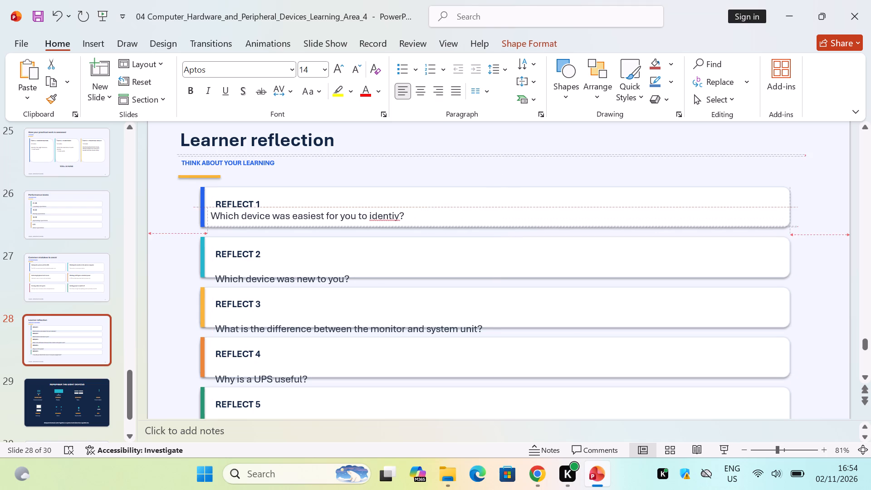
pyautogui.moveTo(504, 205); pyautogui.dragTo(507, 206)
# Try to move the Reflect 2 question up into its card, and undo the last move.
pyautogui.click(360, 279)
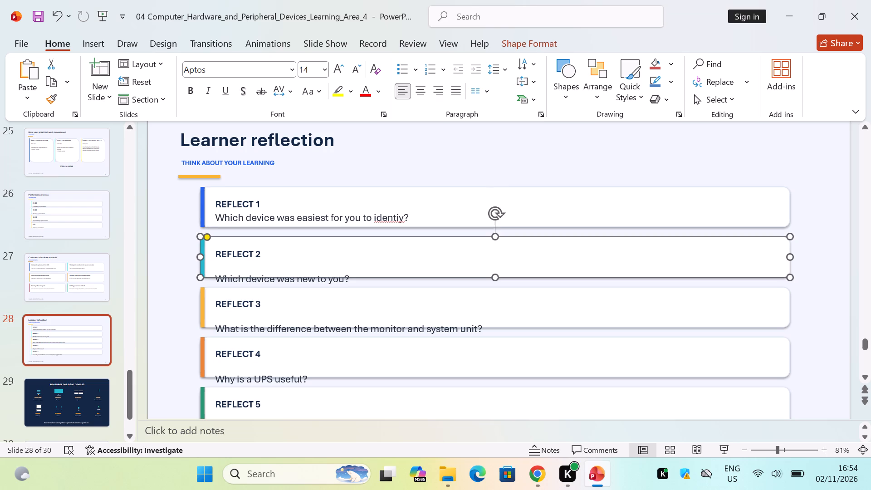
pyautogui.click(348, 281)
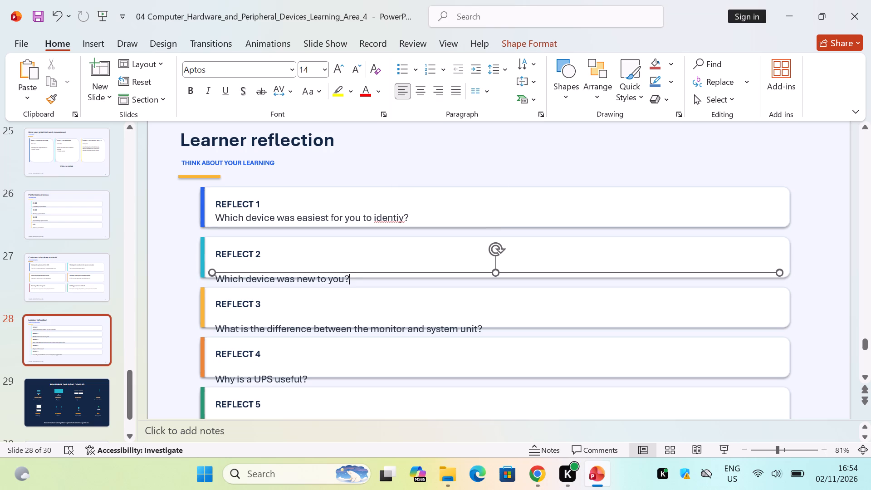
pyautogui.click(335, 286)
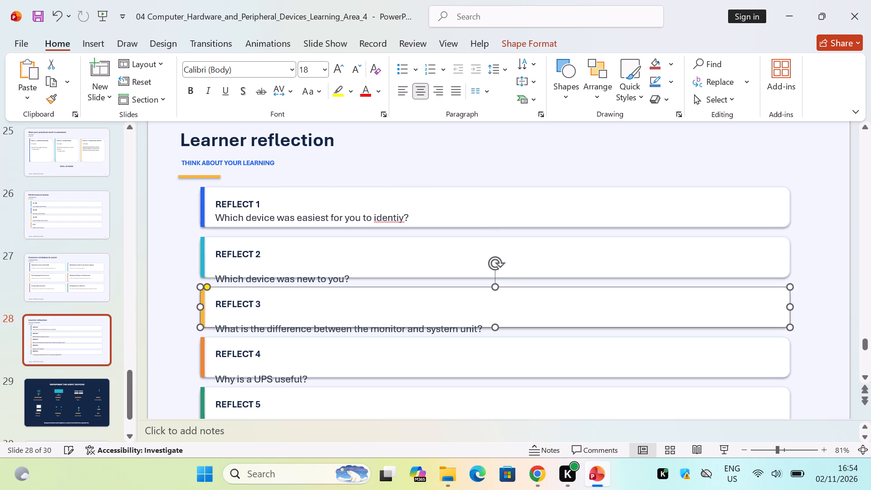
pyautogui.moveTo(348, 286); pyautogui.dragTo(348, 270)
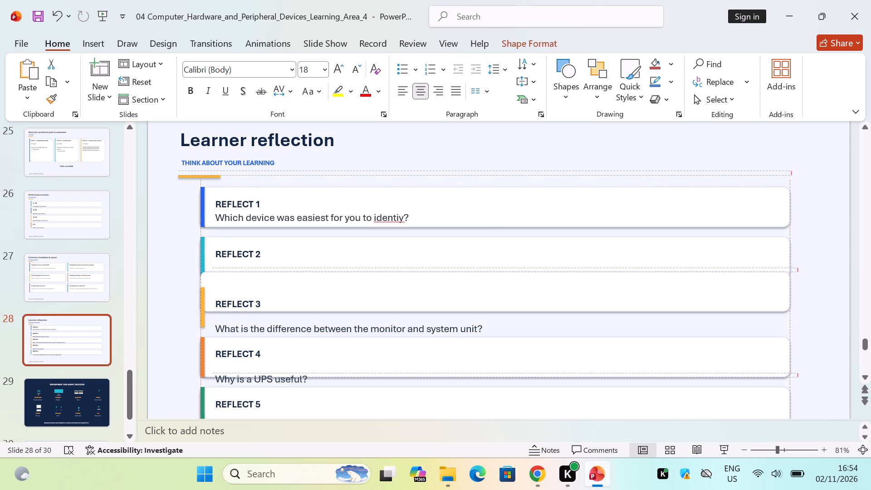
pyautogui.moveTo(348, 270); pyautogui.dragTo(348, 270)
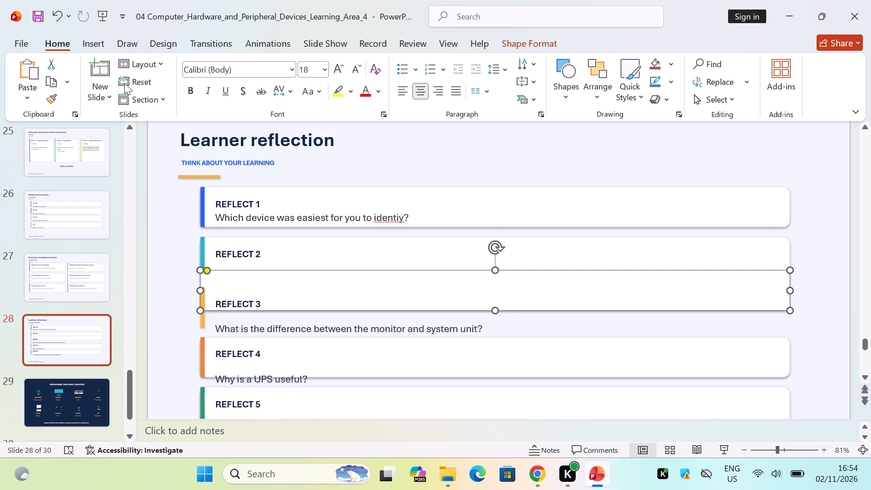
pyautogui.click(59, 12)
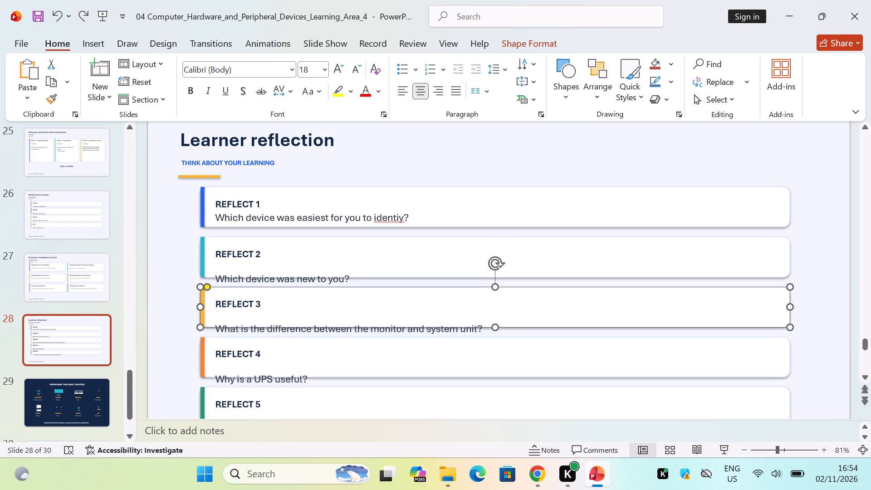
# Move the Reflect 2, Reflect 3 and Reflect 4 question texts up inside their cards, directly beneath their headings.
pyautogui.click(313, 281)
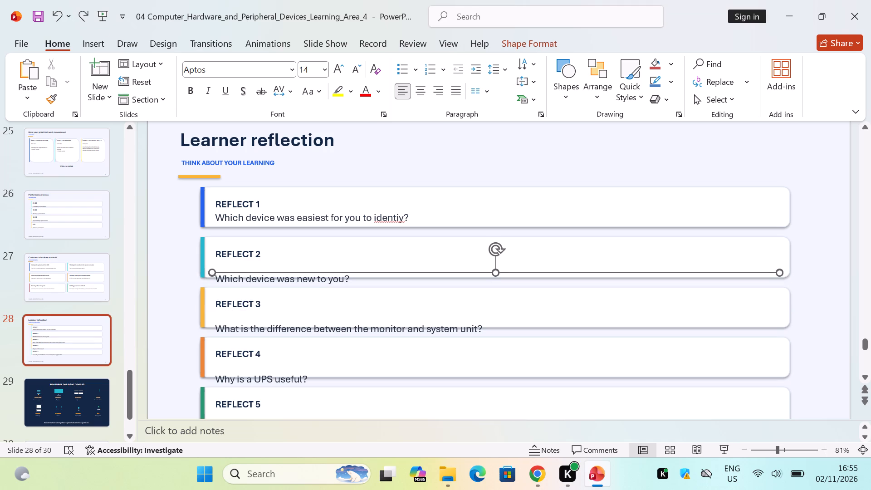
pyautogui.moveTo(352, 271); pyautogui.dragTo(352, 262)
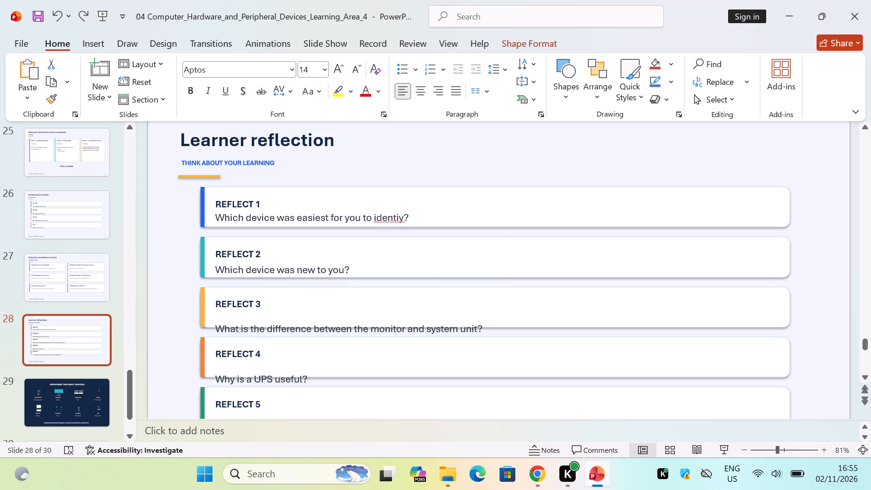
pyautogui.moveTo(352, 262); pyautogui.dragTo(352, 261)
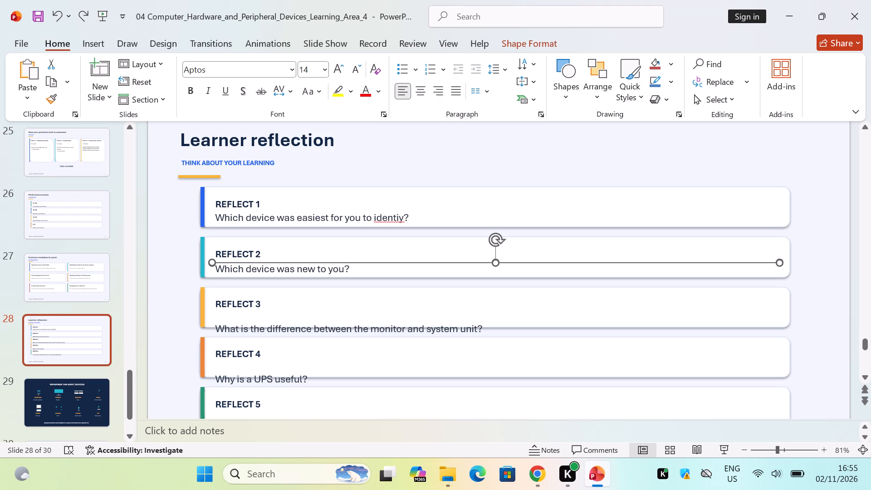
pyautogui.click(331, 323)
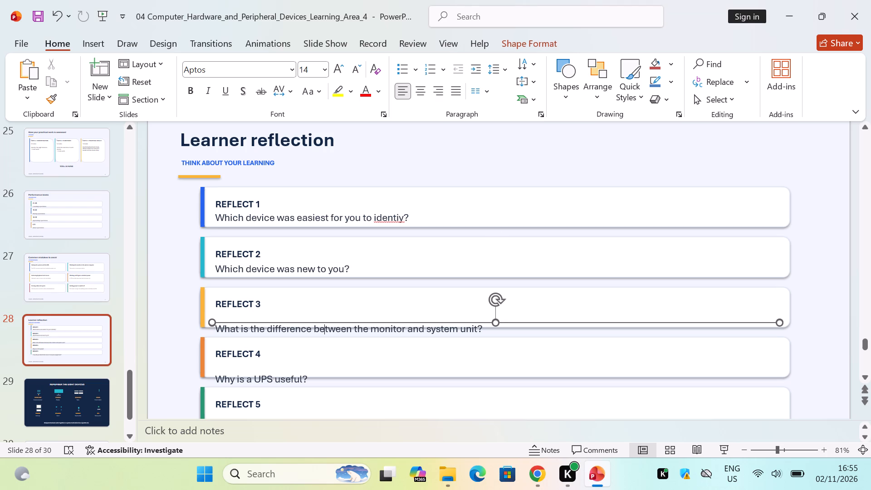
pyautogui.click(331, 333)
pyautogui.moveTo(353, 322); pyautogui.dragTo(352, 318)
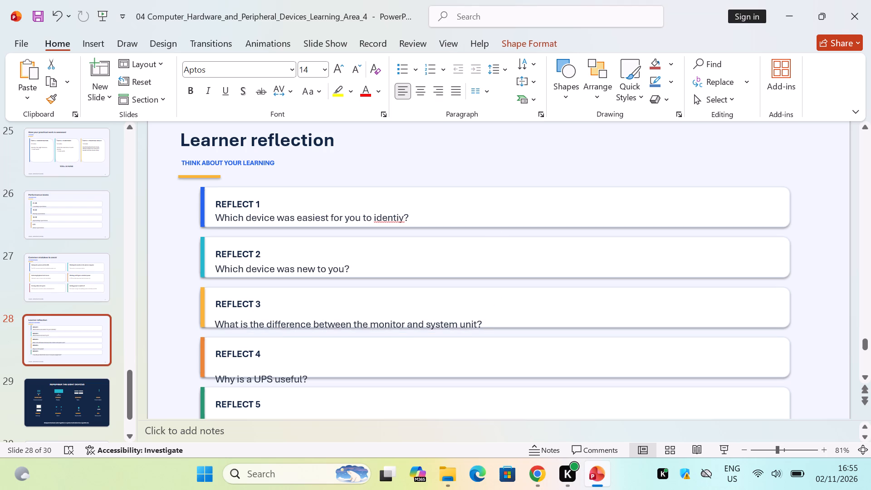
pyautogui.moveTo(352, 318); pyautogui.dragTo(352, 312)
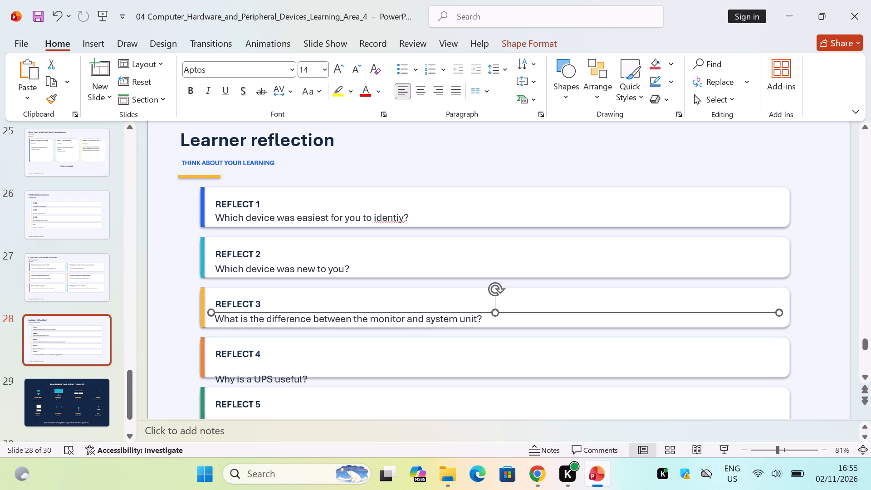
pyautogui.click(298, 384)
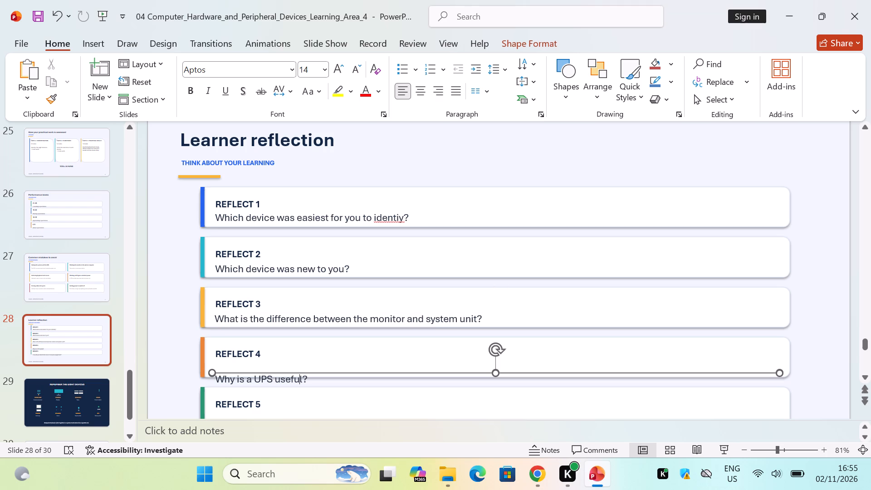
pyautogui.moveTo(298, 373); pyautogui.dragTo(298, 370)
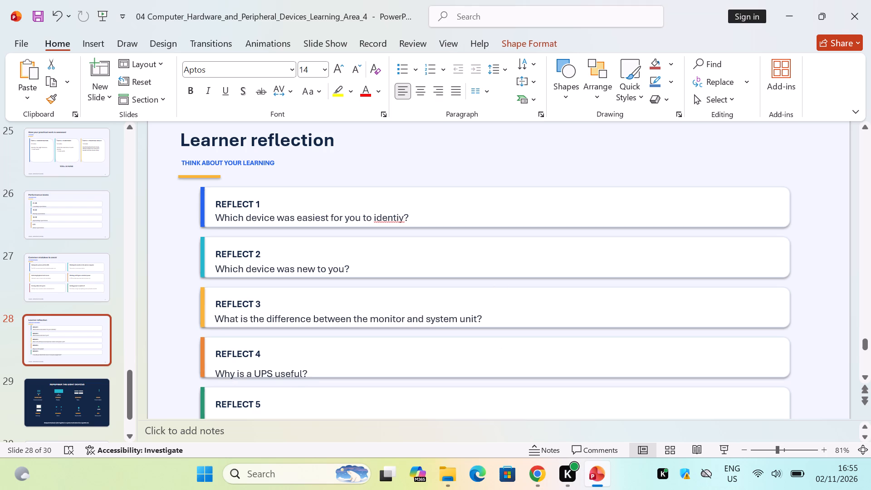
pyautogui.moveTo(298, 370); pyautogui.dragTo(299, 363)
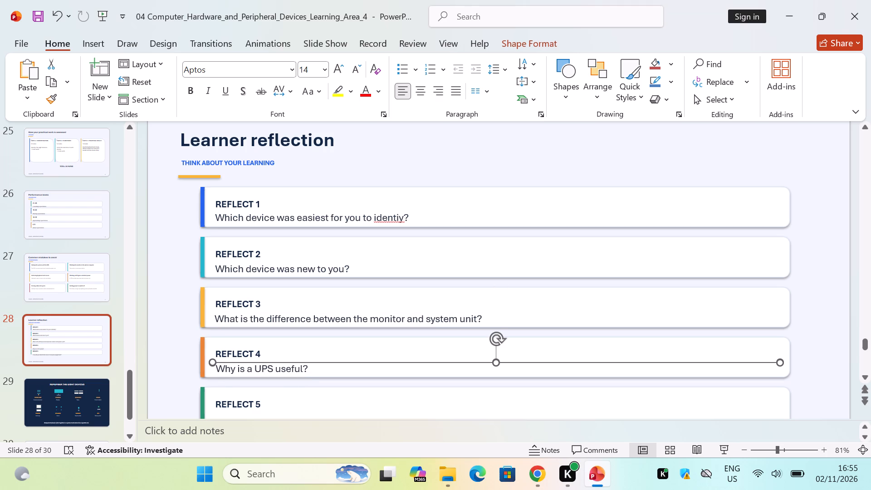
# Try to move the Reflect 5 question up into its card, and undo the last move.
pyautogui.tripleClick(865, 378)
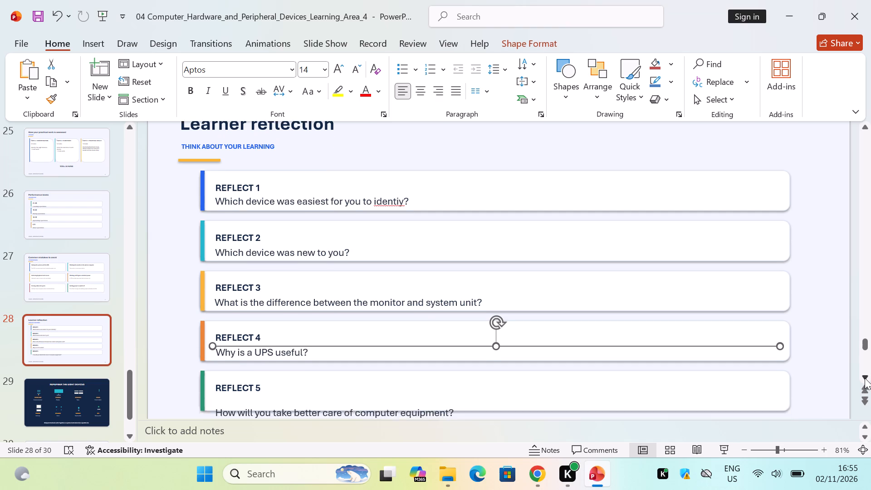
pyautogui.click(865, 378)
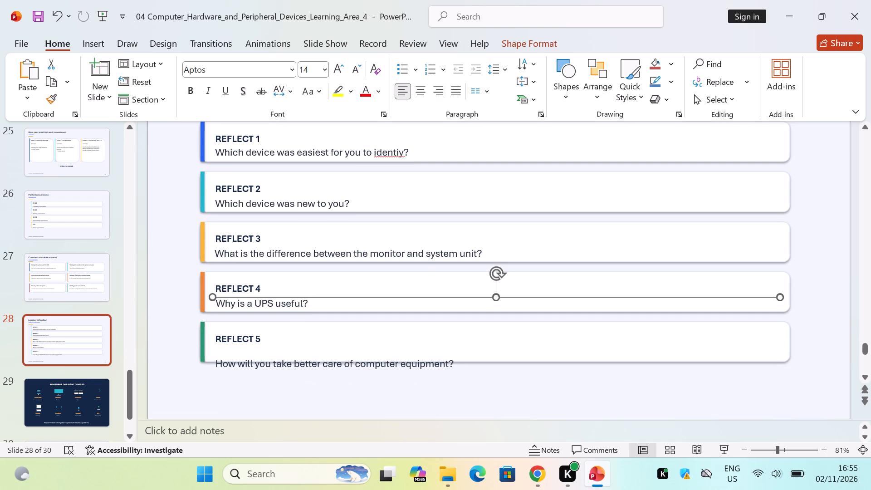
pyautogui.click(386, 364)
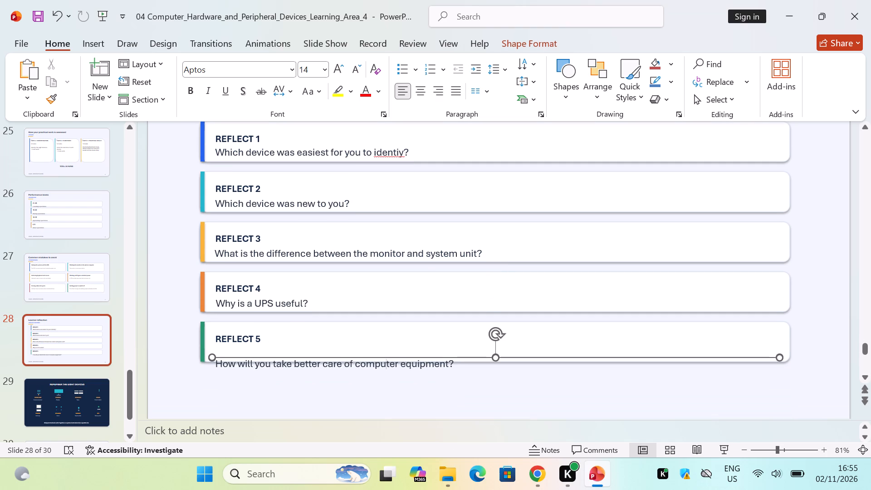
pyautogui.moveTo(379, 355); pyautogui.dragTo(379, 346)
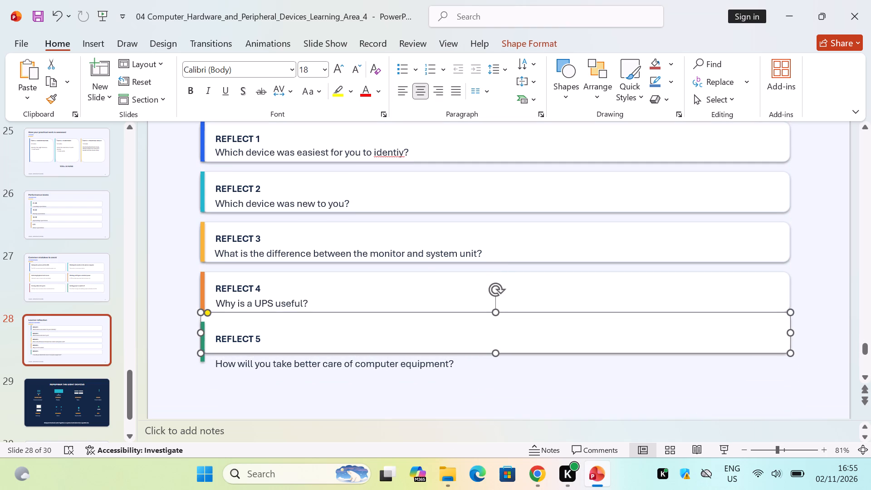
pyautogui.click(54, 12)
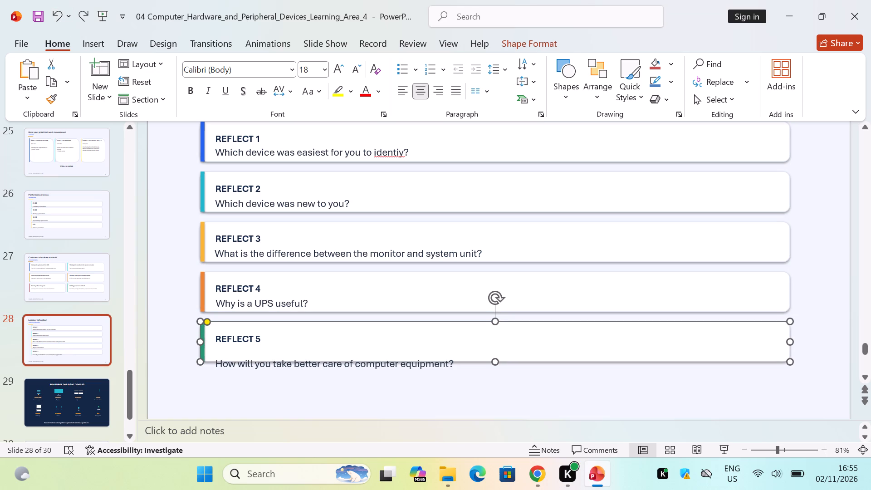
# Move the Reflect 5 question text up inside its card, directly beneath the REFLECT 5 heading, and save the presentation.
pyautogui.click(317, 364)
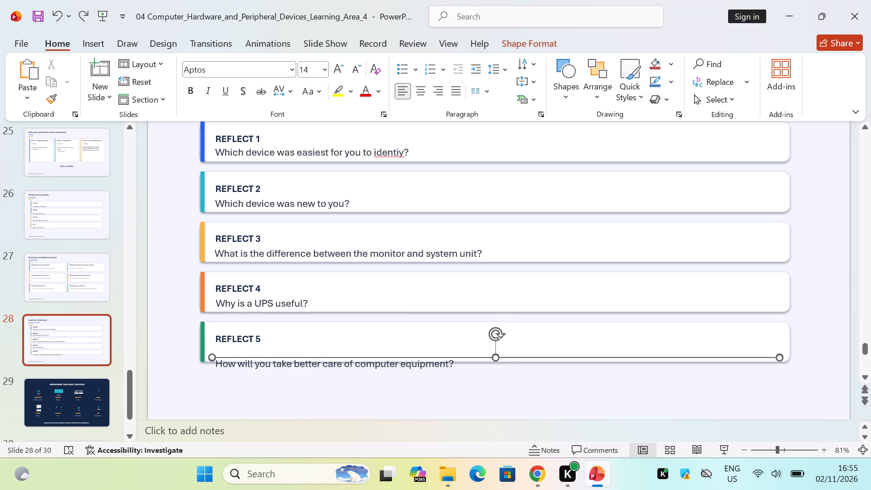
pyautogui.moveTo(340, 358); pyautogui.dragTo(338, 345)
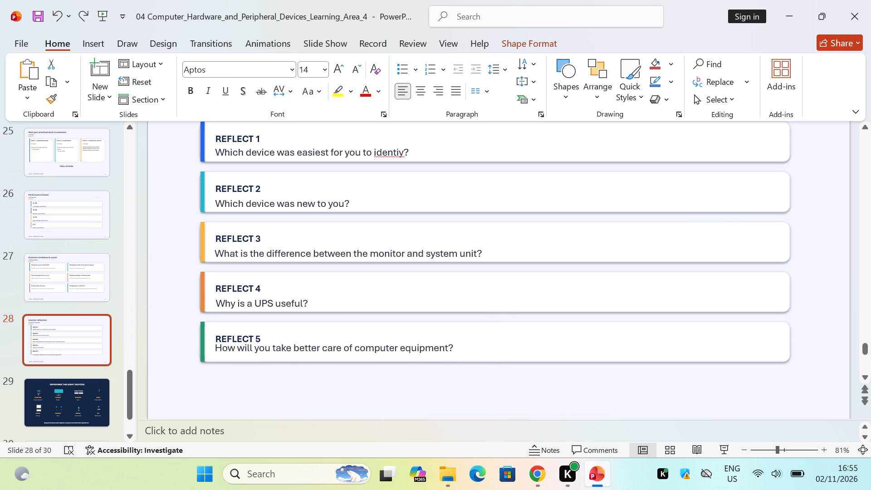
pyautogui.moveTo(338, 345); pyautogui.dragTo(338, 346)
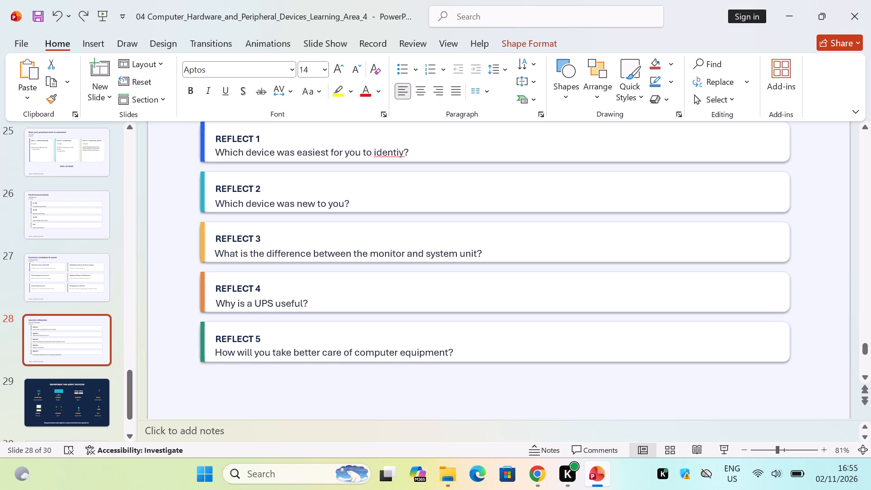
pyautogui.moveTo(338, 346); pyautogui.dragTo(338, 345)
pyautogui.click(311, 406)
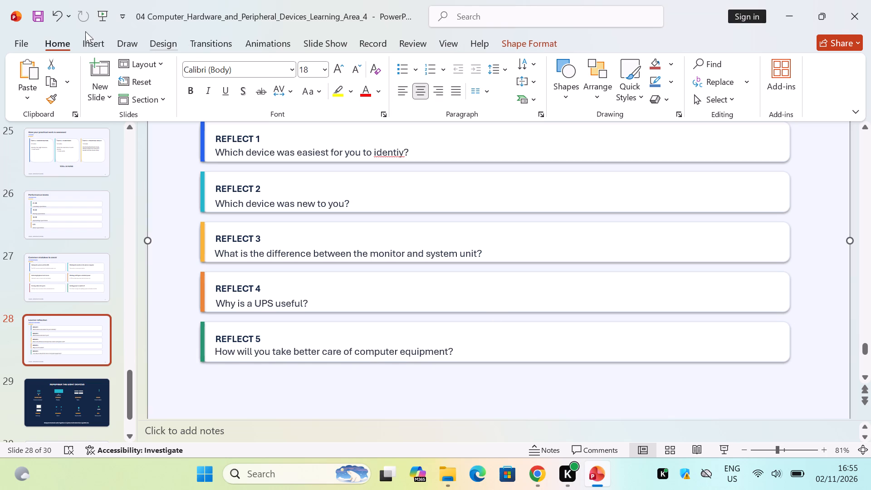
pyautogui.click(37, 22)
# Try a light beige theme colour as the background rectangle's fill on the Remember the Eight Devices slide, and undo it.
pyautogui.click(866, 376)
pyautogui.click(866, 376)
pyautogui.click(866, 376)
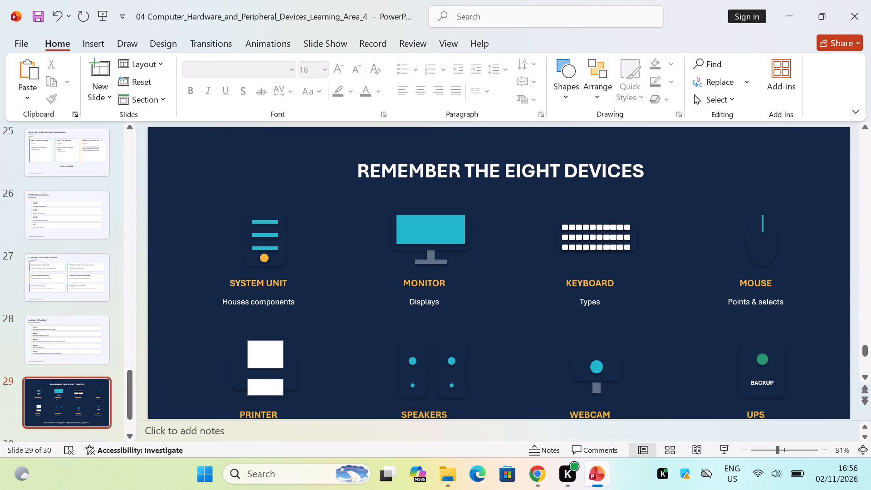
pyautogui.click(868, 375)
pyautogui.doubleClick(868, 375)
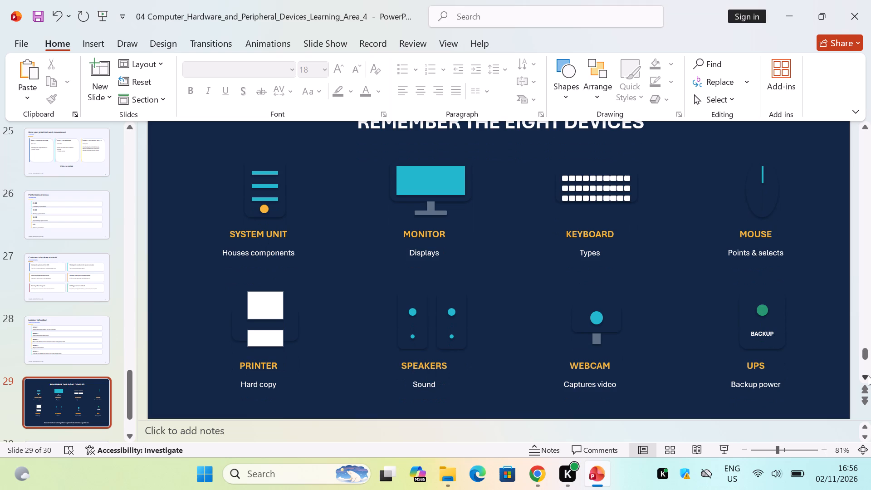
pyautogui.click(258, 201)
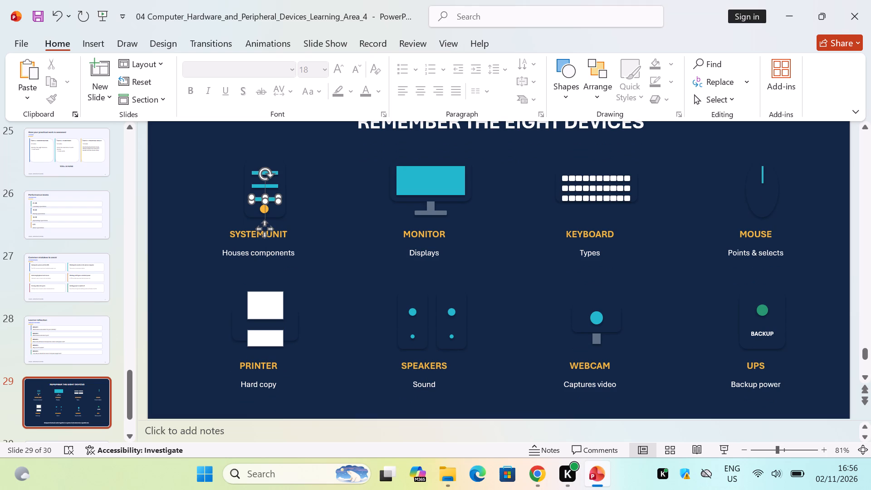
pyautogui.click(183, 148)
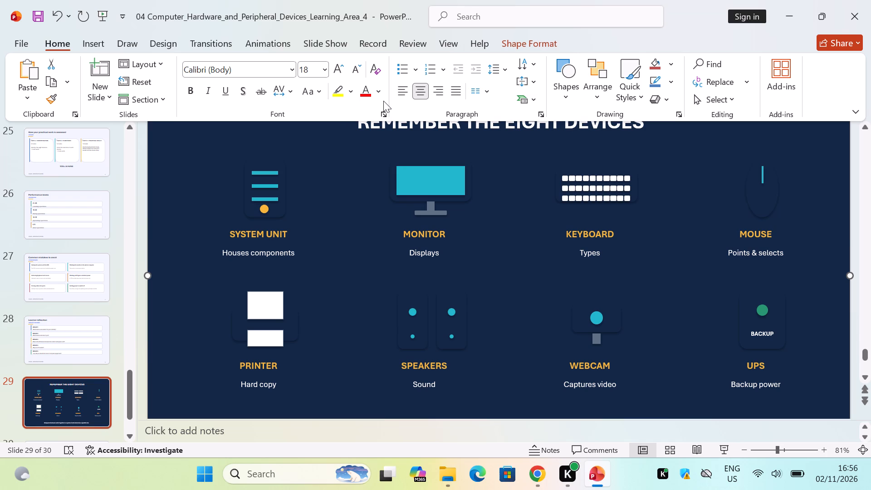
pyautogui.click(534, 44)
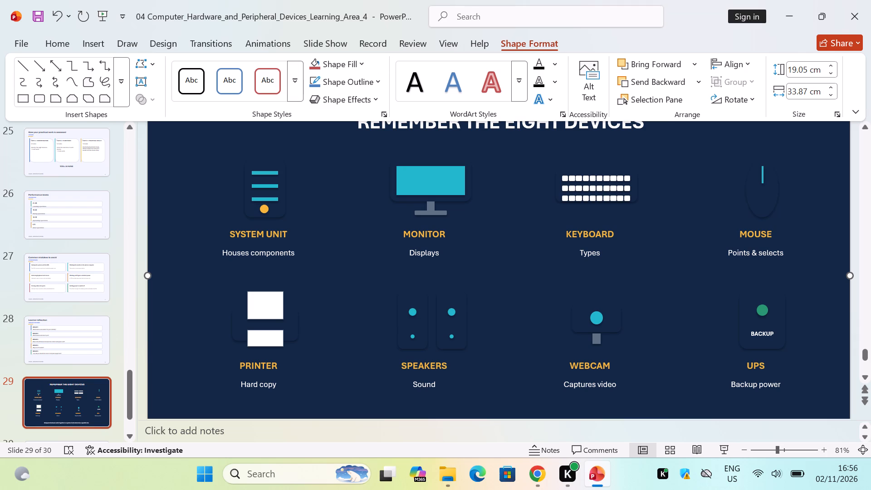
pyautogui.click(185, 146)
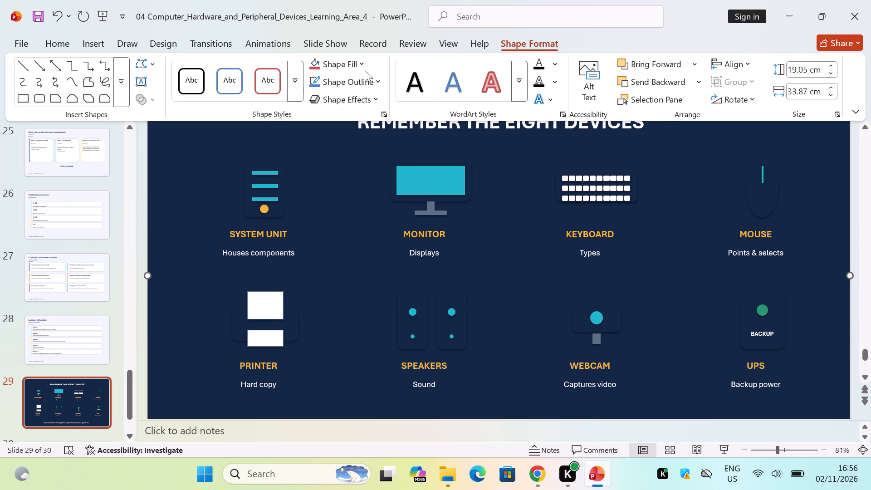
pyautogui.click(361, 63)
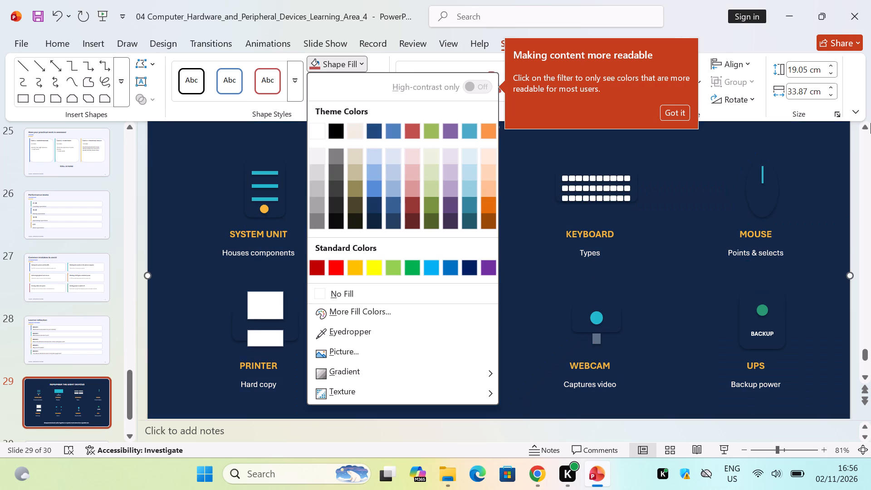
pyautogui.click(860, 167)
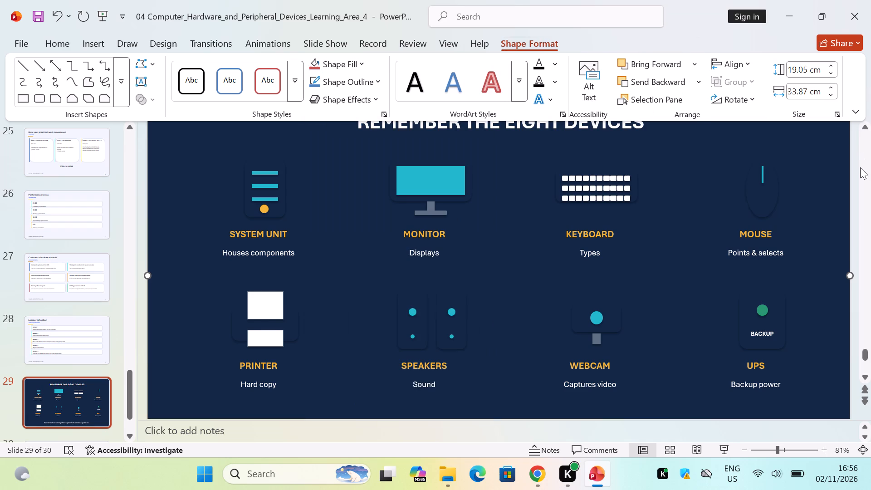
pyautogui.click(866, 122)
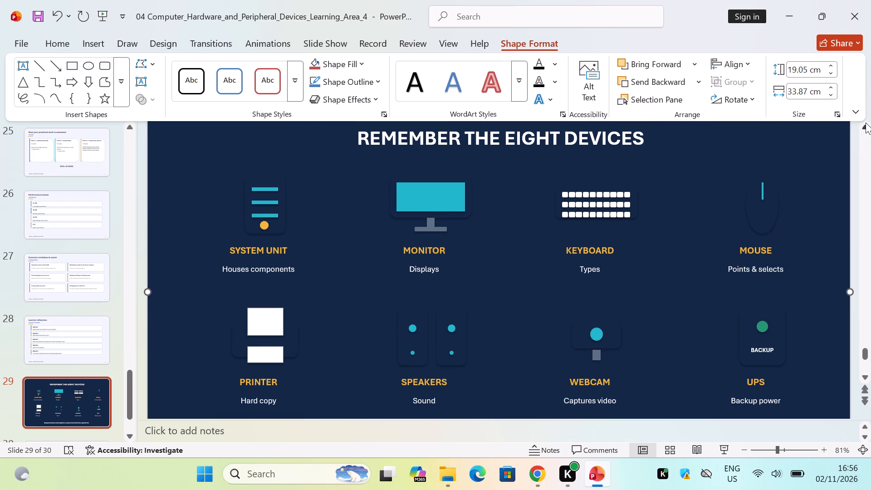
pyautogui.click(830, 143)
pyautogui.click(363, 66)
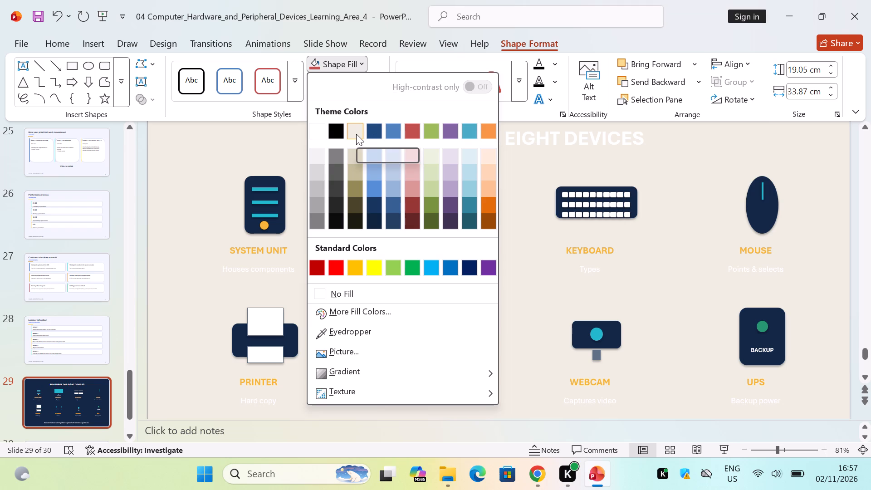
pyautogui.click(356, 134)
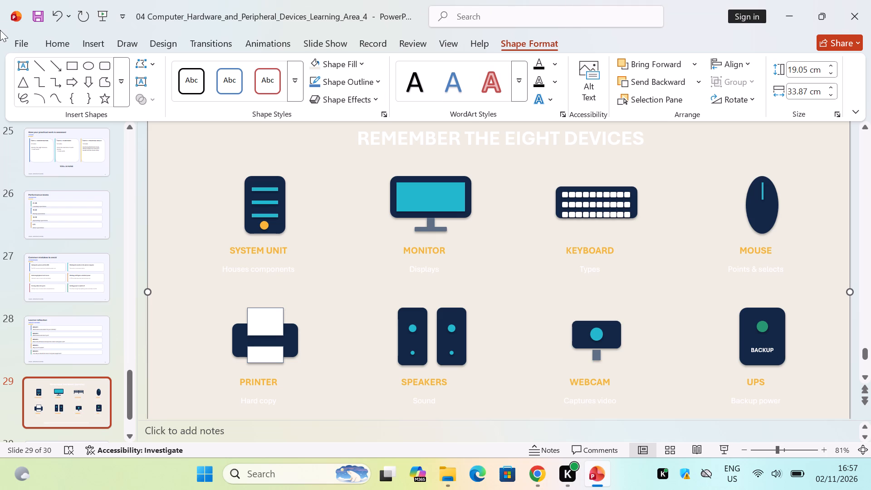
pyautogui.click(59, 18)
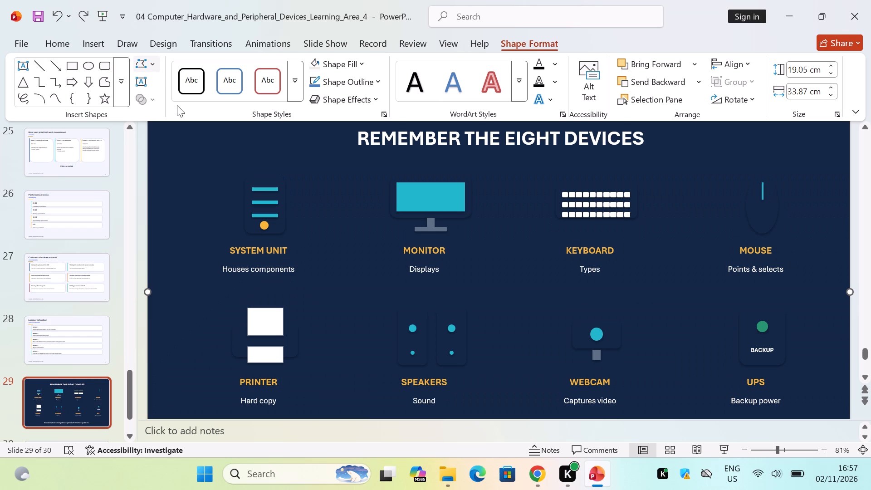
# Save the Computer Hardware and Peripheral Devices presentation.
pyautogui.click(41, 14)
# Review the rest of the Remember the Eight Devices slide and the whole closing Coming up next slide.
pyautogui.click(865, 379)
pyautogui.click(865, 379)
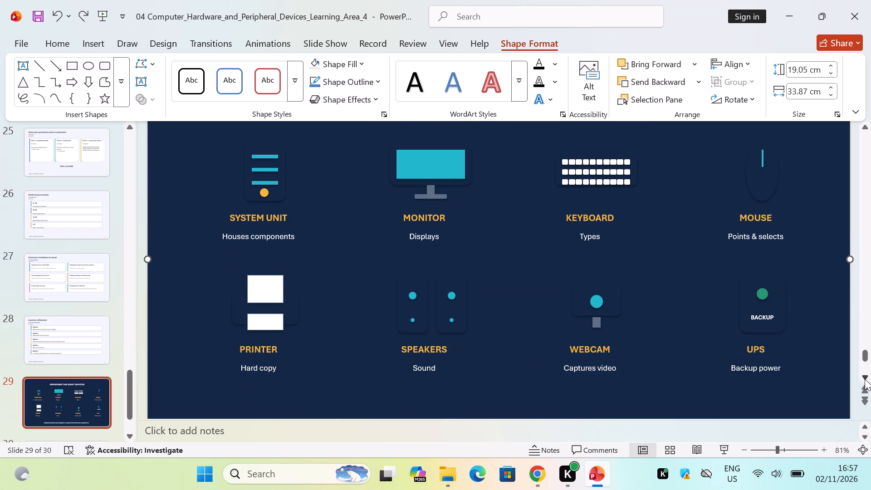
pyautogui.click(865, 379)
pyautogui.click(865, 379)
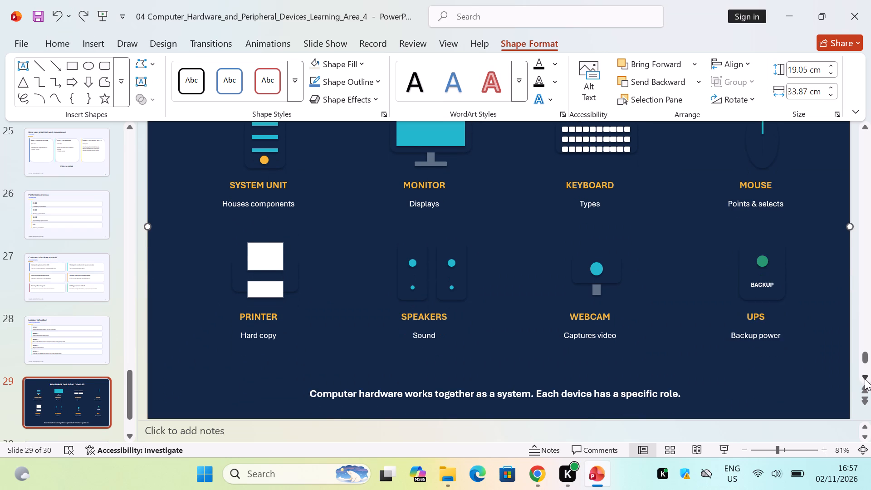
pyautogui.click(865, 379)
pyautogui.click(865, 379)
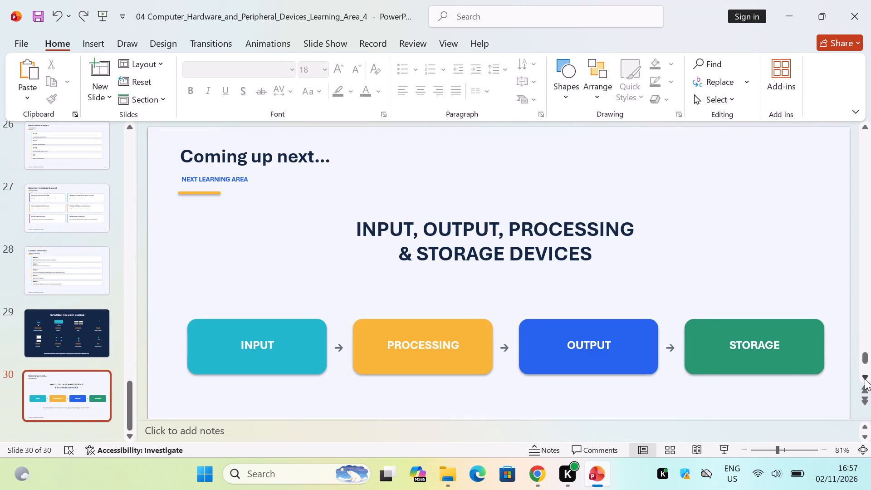
pyautogui.click(865, 379)
pyautogui.click(865, 379)
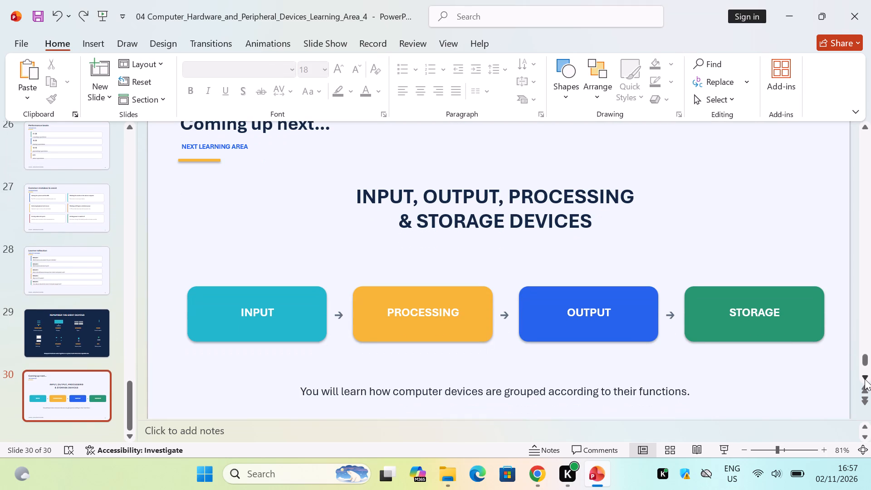
pyautogui.click(865, 379)
pyautogui.click(865, 379)
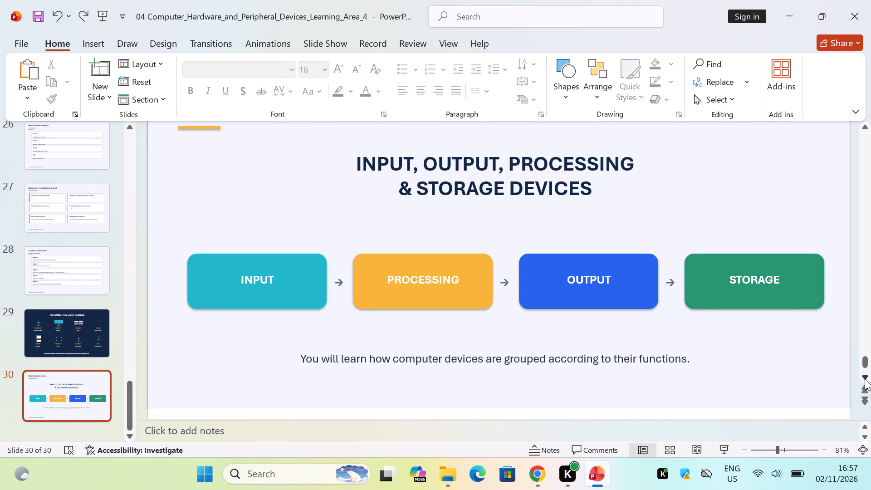
pyautogui.click(865, 379)
pyautogui.click(865, 379)
pyautogui.doubleClick(865, 379)
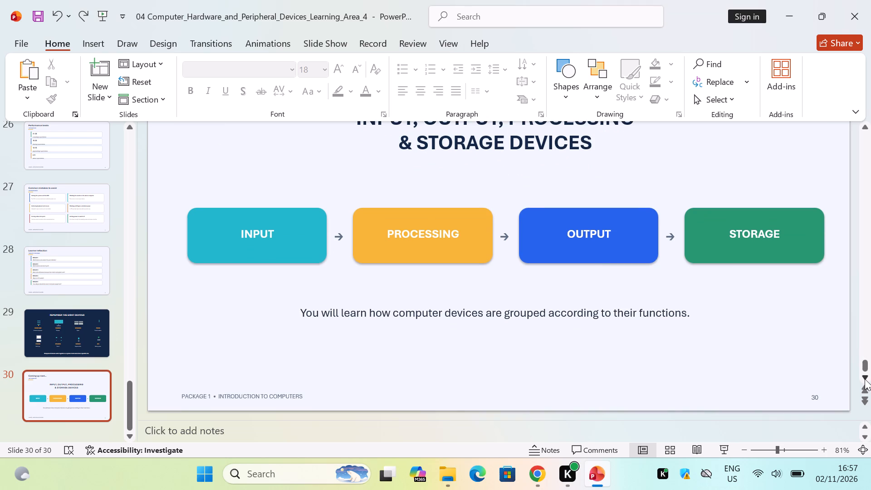
# Close this presentation, open 05 Grade_10_Input_Devices_Lesson_Corrected from the 01 Intro Course Development folder, and enable editing.
pyautogui.click(857, 0)
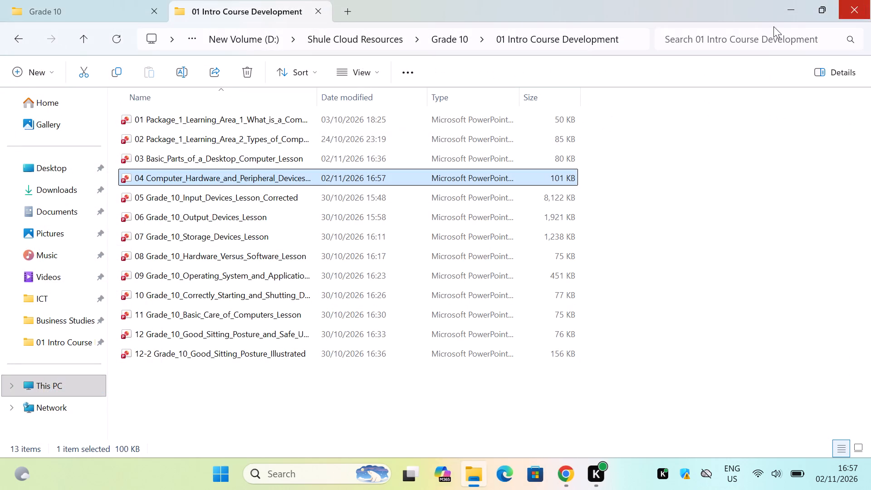
pyautogui.doubleClick(188, 196)
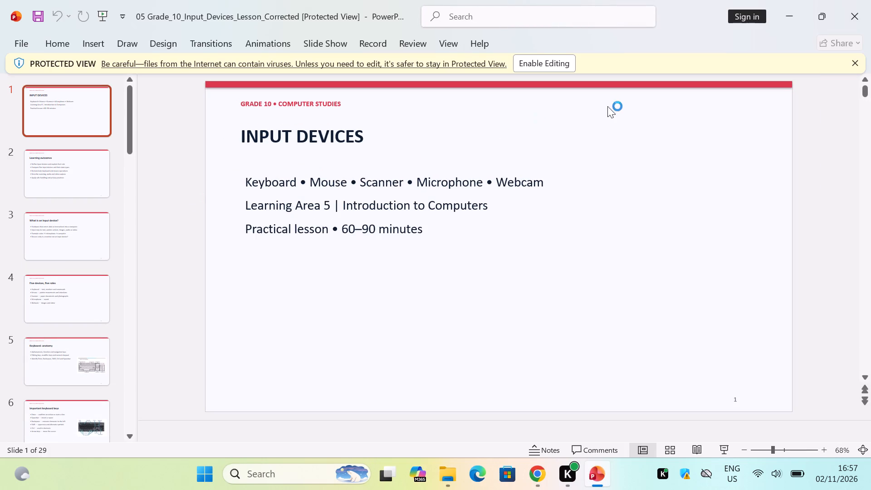
pyautogui.click(544, 64)
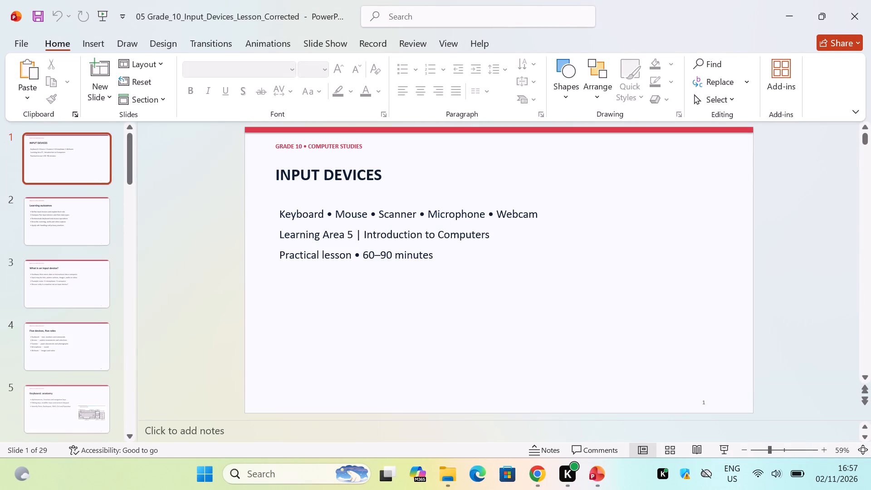
# Delete the "Practical lesson • 60–90 minutes" line from the INPUT DEVICES title slide.
pyautogui.click(410, 255)
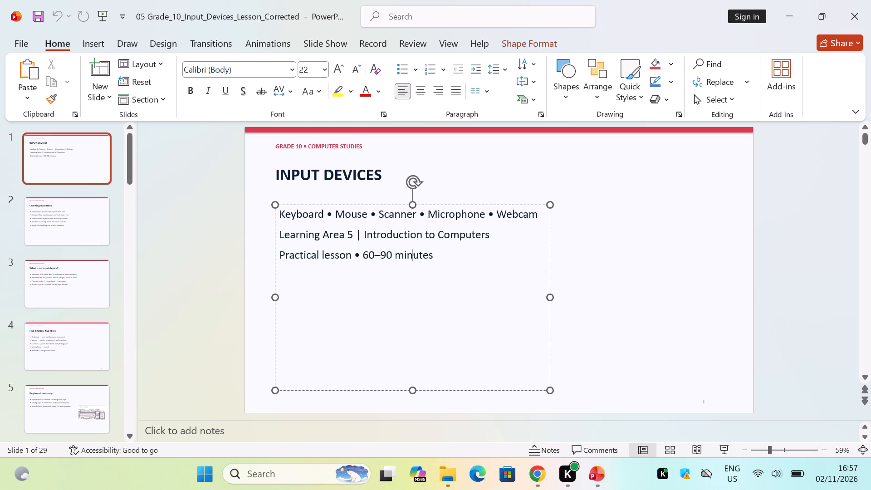
pyautogui.click(437, 257)
pyautogui.press('BackSpace')
pyautogui.press('BackSpace')
pyautogui.press('BackSpace')
pyautogui.press('BackSpace')
pyautogui.press('BackSpace')
pyautogui.press('BackSpace')
pyautogui.press('BackSpace')
pyautogui.press('BackSpace')
pyautogui.press('BackSpace')
pyautogui.press('BackSpace')
pyautogui.press('BackSpace')
pyautogui.press('BackSpace')
pyautogui.press('BackSpace')
pyautogui.press('BackSpace')
pyautogui.press('BackSpace')
pyautogui.press('BackSpace')
pyautogui.press('BackSpace')
pyautogui.press('BackSpace')
pyautogui.press('BackSpace')
pyautogui.press('BackSpace')
pyautogui.press('BackSpace')
pyautogui.press('BackSpace')
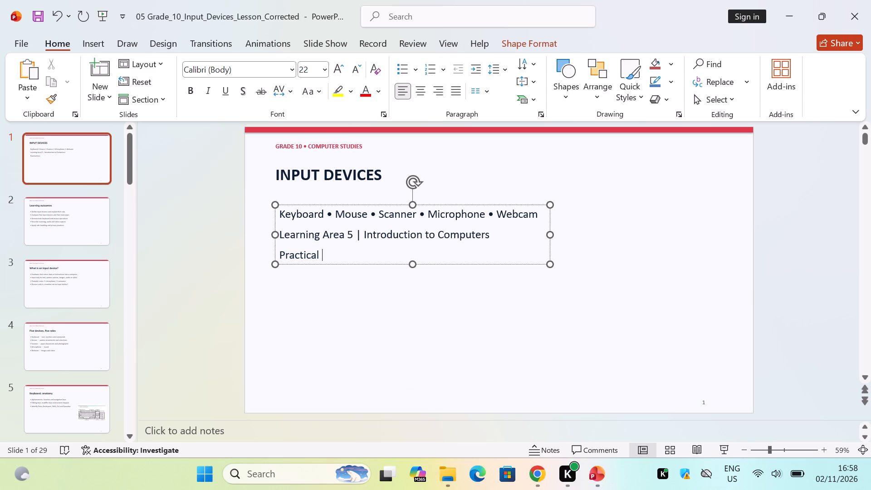
pyautogui.press('BackSpace')
pyautogui.press('BackSpace')
pyautogui.press('BackSpace')
pyautogui.press('BackSpace')
pyautogui.press('BackSpace')
pyautogui.press('BackSpace')
pyautogui.press('BackSpace')
pyautogui.press('BackSpace')
pyautogui.press('BackSpace')
pyautogui.press('BackSpace')
pyautogui.click(215, 287)
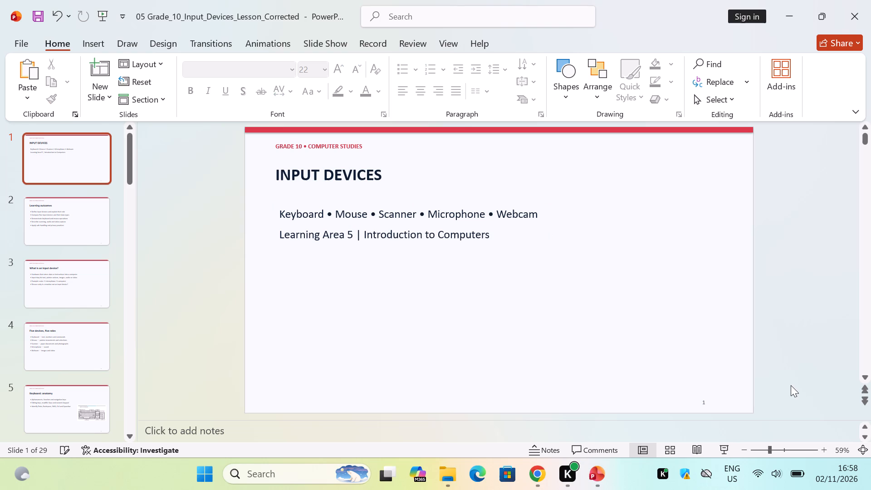
# Review slides 2 to 6 of the Input Devices lesson, comparing the Keyboard: anatomy and Important keyboard keys slides.
pyautogui.press('pagedown')
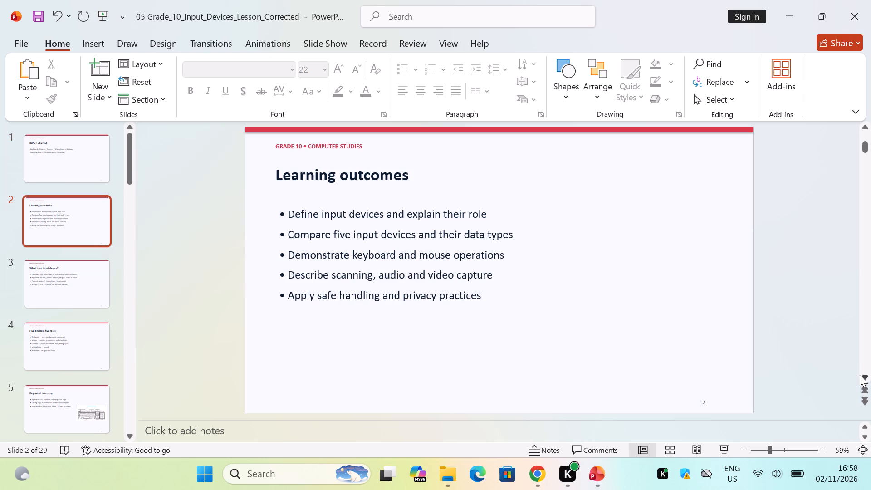
pyautogui.press('pagedown')
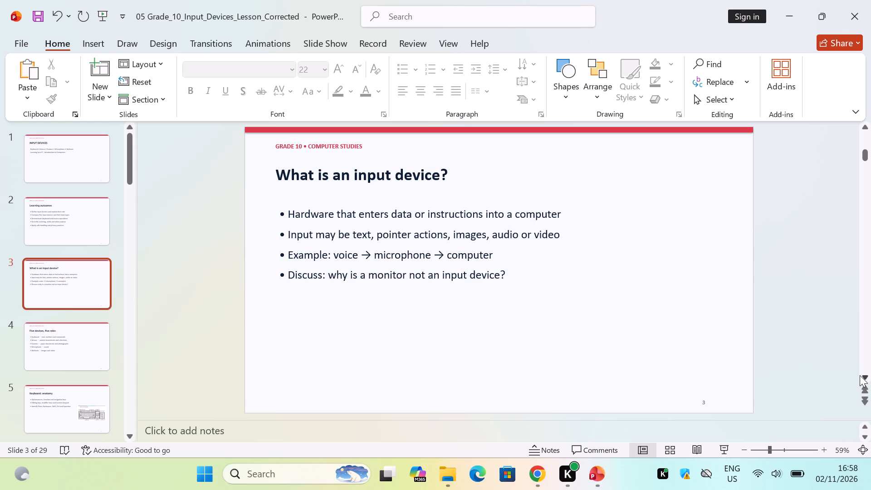
pyautogui.press('pagedown')
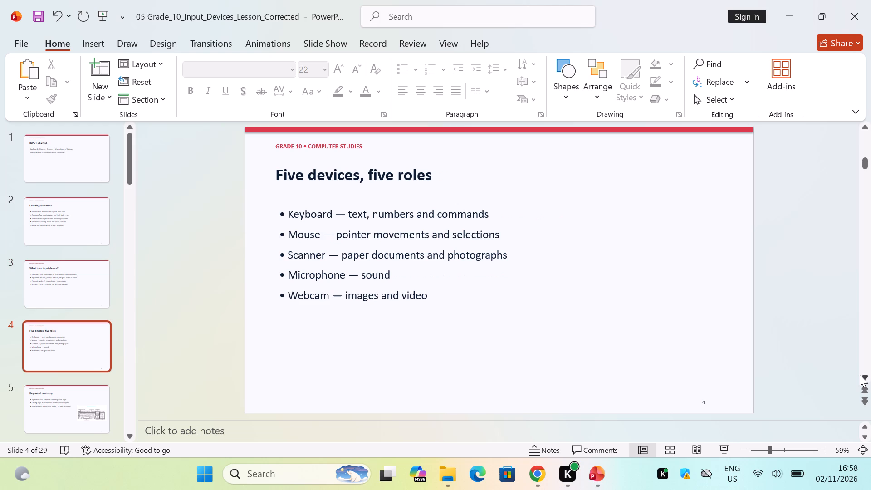
pyautogui.press('pagedown')
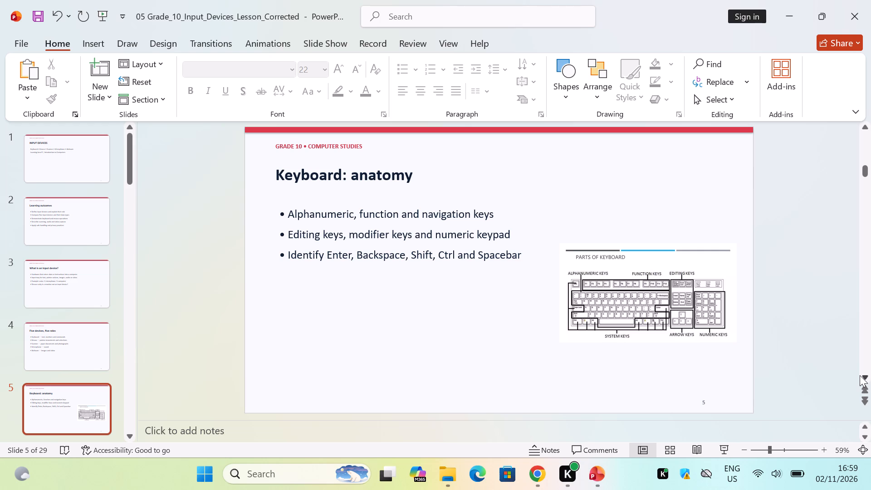
pyautogui.press('pagedown')
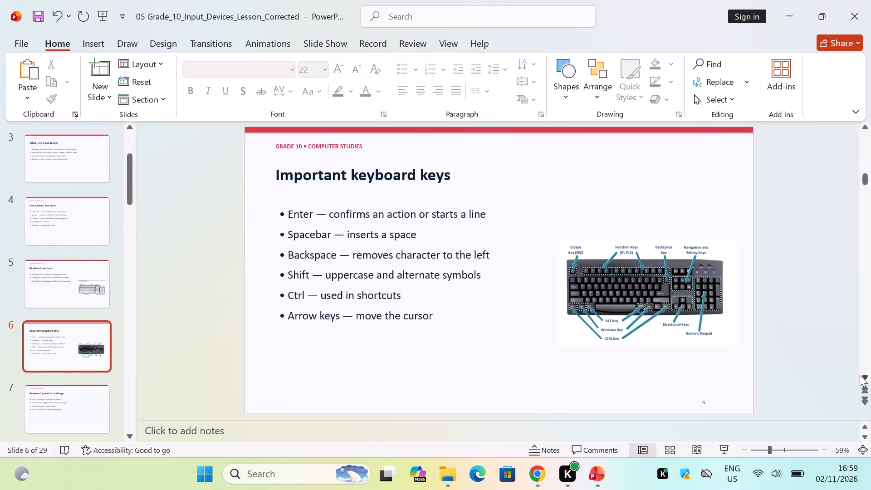
pyautogui.press('pageup')
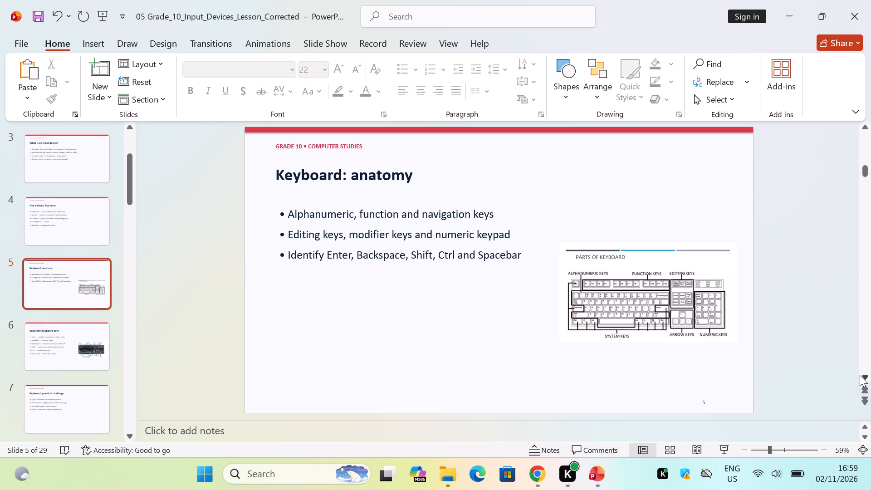
pyautogui.press('pagedown')
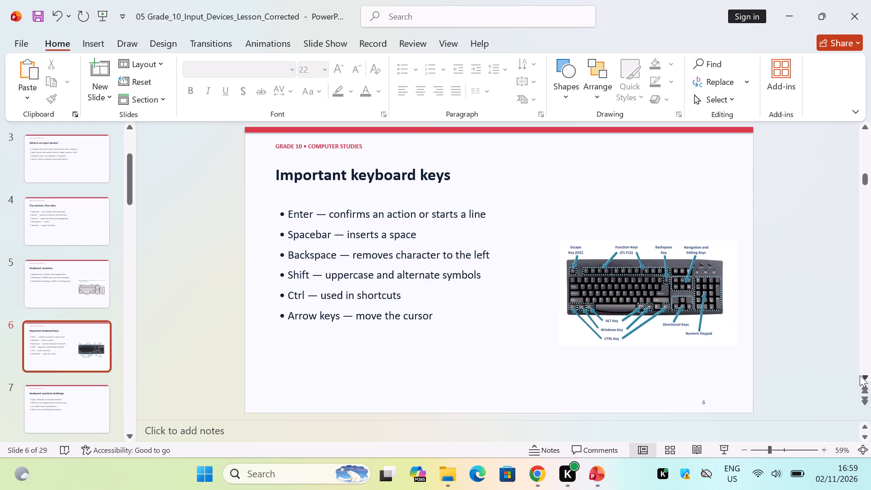
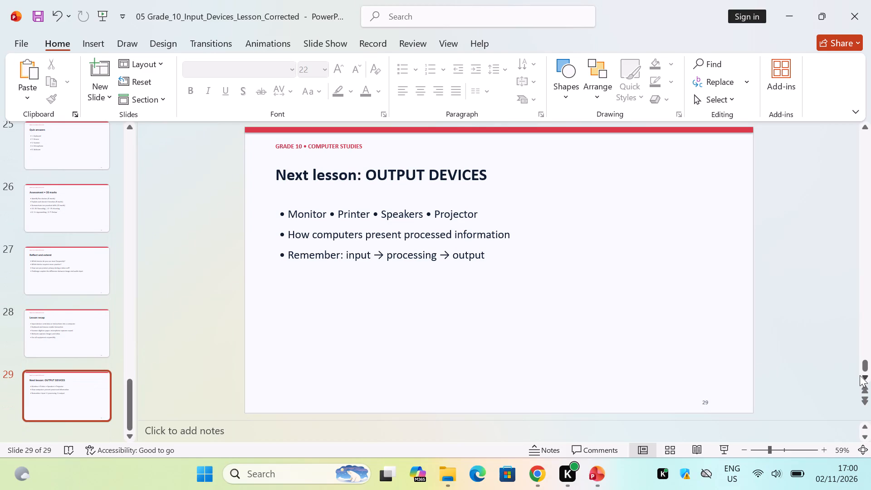
# Check the closing Next lesson: OUTPUT DEVICES slide, and go back through the presentation to the INPUT DEVICES title slide.
pyautogui.press('pagedown')
pyautogui.press('End')
pyautogui.press('pagedown')
pyautogui.click(635, 272)
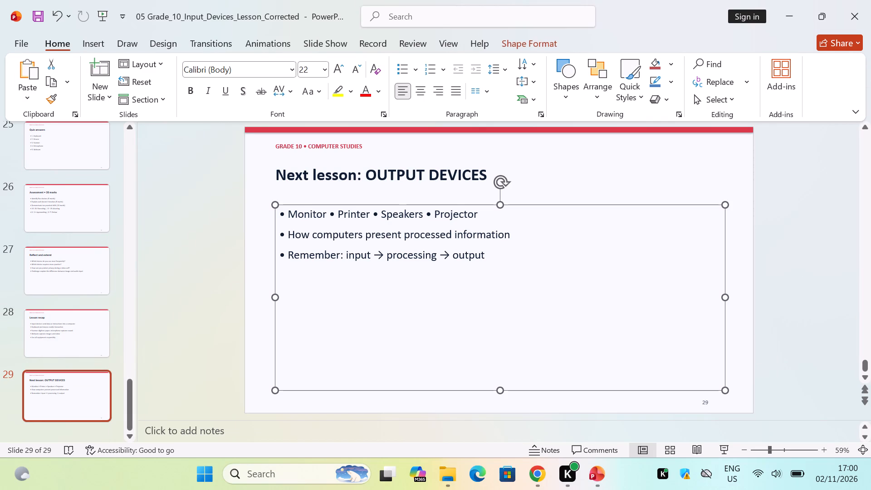
pyautogui.press('pageup')
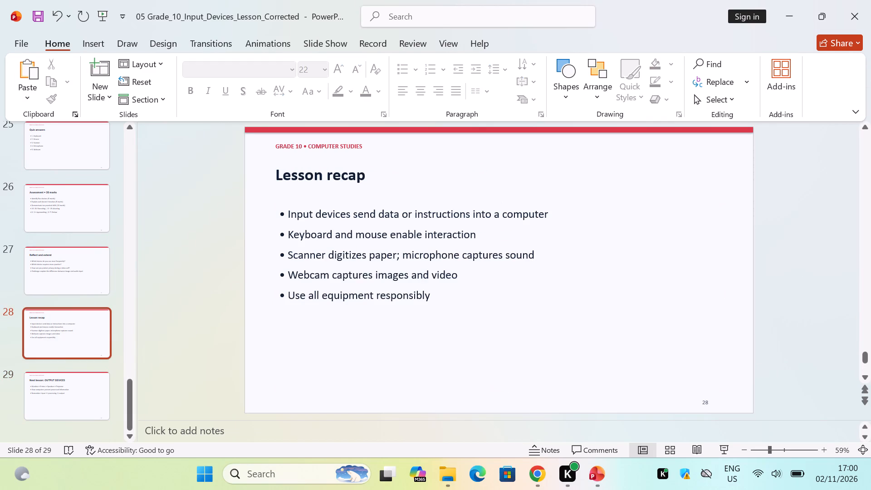
pyautogui.press('pageup')
pyautogui.press('pageup')
pyautogui.press('pageup')
pyautogui.press('pageup')
pyautogui.press('pageup')
pyautogui.press('pageup')
pyautogui.press('pageup')
pyautogui.press('pageup')
pyautogui.press('pageup')
pyautogui.press('pageup')
pyautogui.press('pageup')
pyautogui.press('pageup')
pyautogui.press('pageup')
pyautogui.press('pageup')
pyautogui.press('pageup')
pyautogui.press('pageup')
pyautogui.press('pageup')
pyautogui.press('pageup')
pyautogui.press('pageup')
pyautogui.press('pageup')
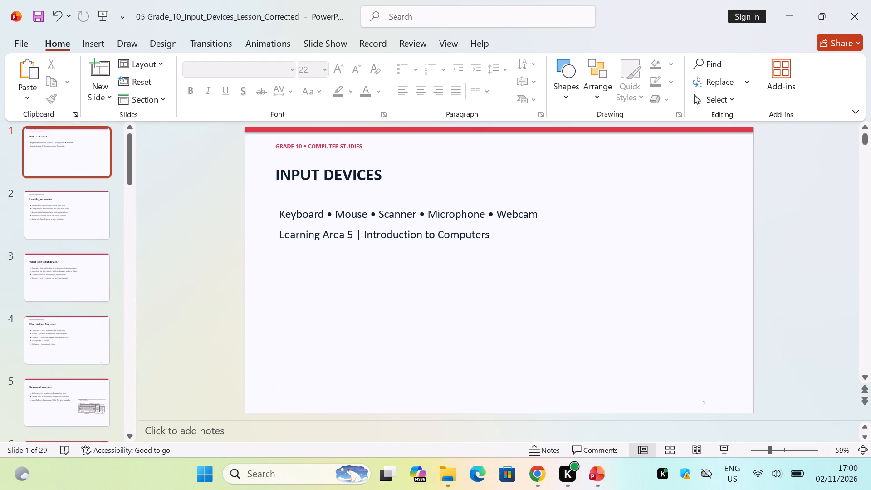
# Review the opening slides again, from Learning outcomes to Five devices, five roles.
pyautogui.press('pagedown')
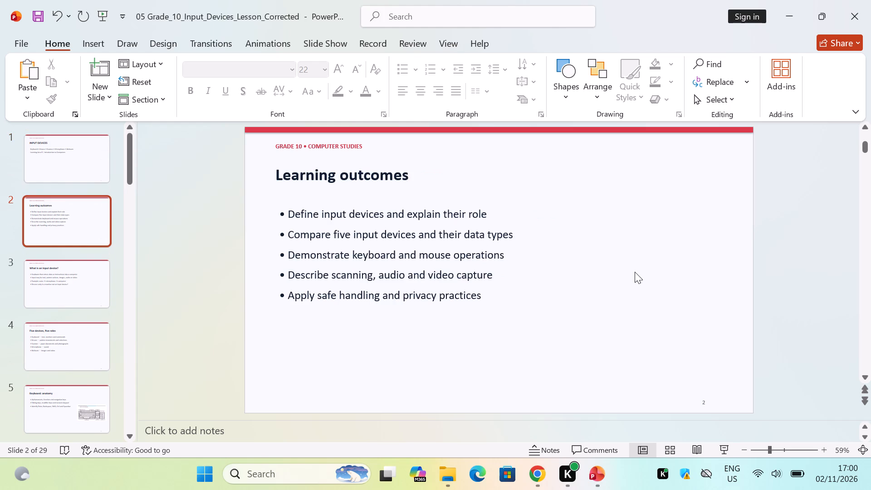
pyautogui.press('pagedown')
pyautogui.press('pagedown')
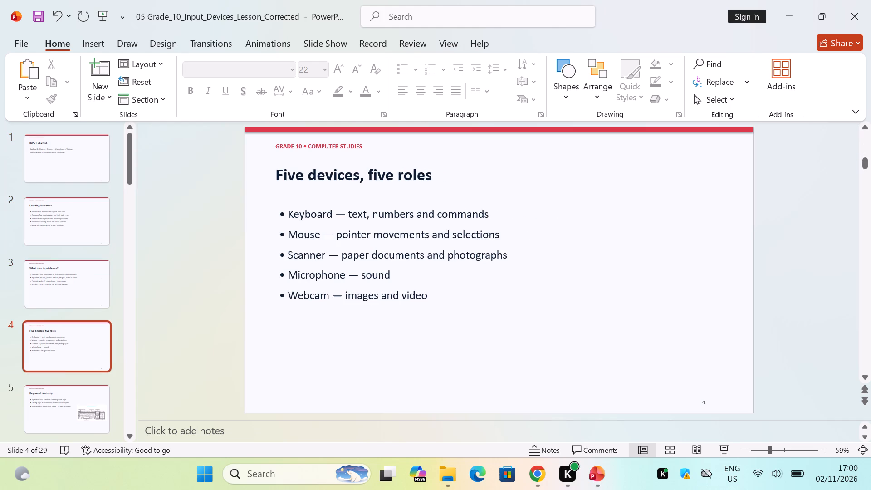
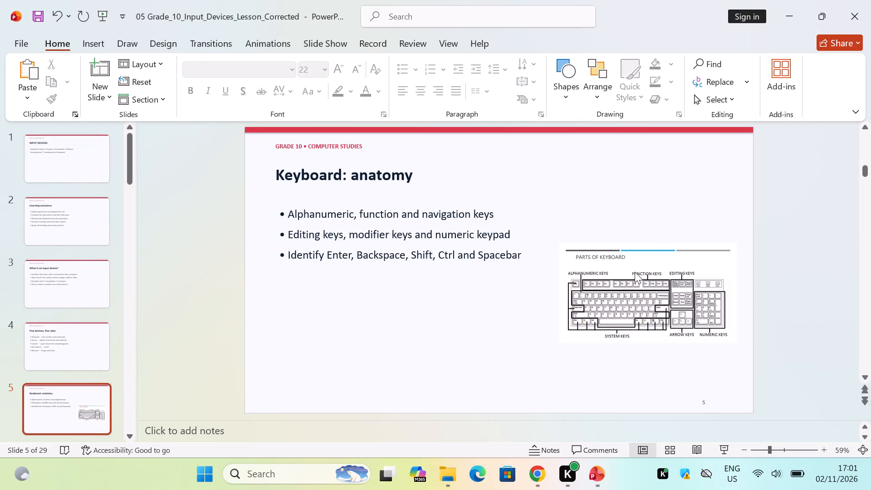
# On the Keyboard: anatomy slide, remove the modifier keys mention so the second bullet reads "Editing keys and numeric keypad".
pyautogui.click(351, 236)
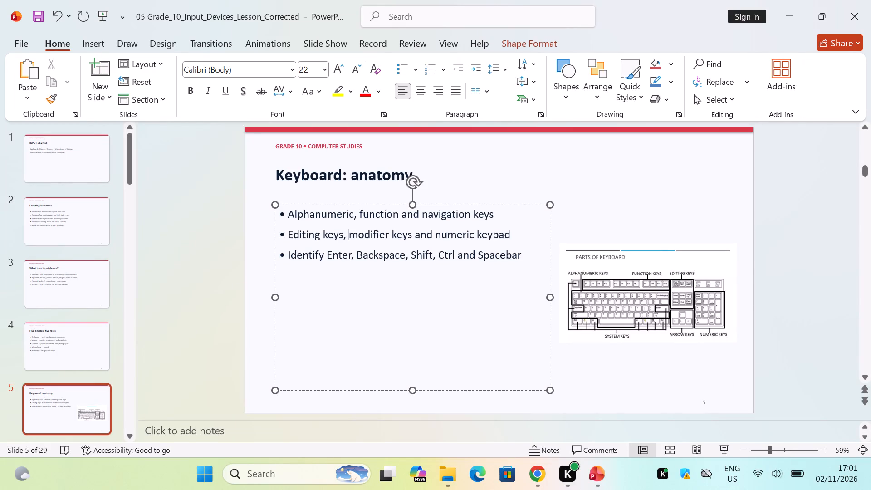
pyautogui.press('Delete')
pyautogui.press('Delete')
pyautogui.press('Delete')
pyautogui.press('Delete')
pyautogui.press('Delete')
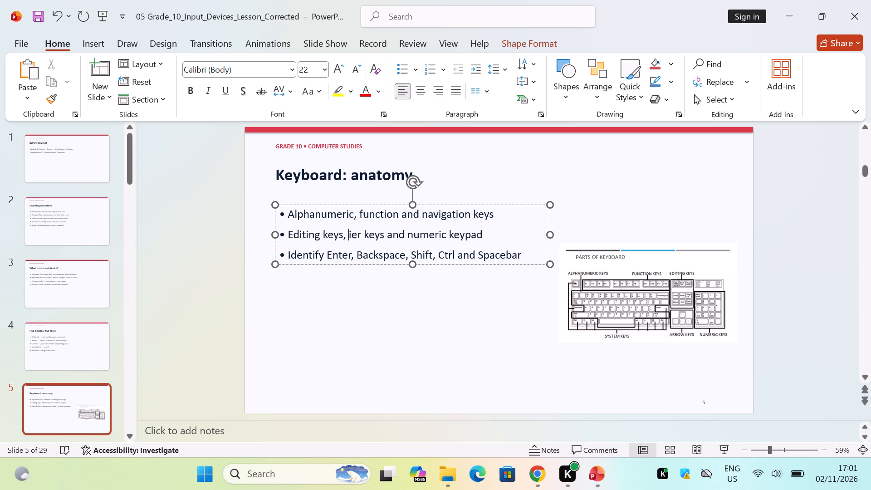
pyautogui.press('BackSpace')
pyautogui.press('BackSpace')
pyautogui.press('space')
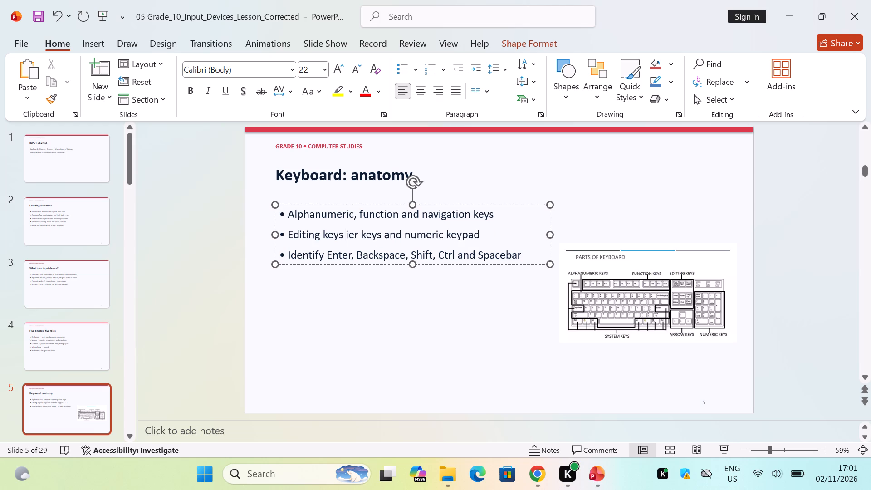
pyautogui.press('Delete')
pyautogui.press('Delete')
pyautogui.press('Delete')
pyautogui.press('Delete')
pyautogui.press('Delete')
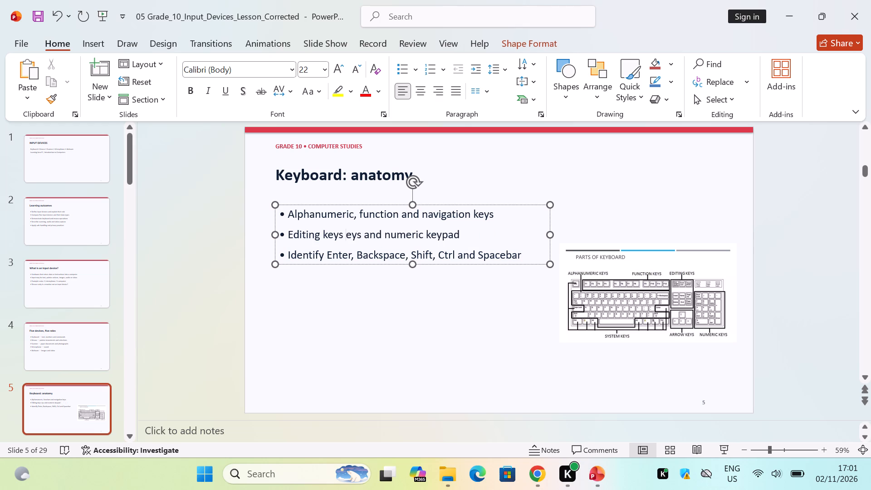
pyautogui.press('Delete')
pyautogui.press('Delete')
pyautogui.press('Delete')
pyautogui.press('Delete')
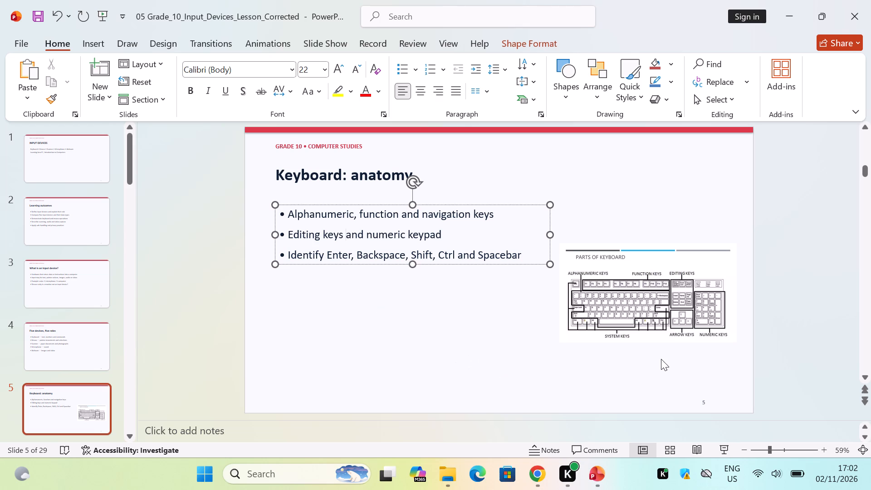
pyautogui.click(508, 351)
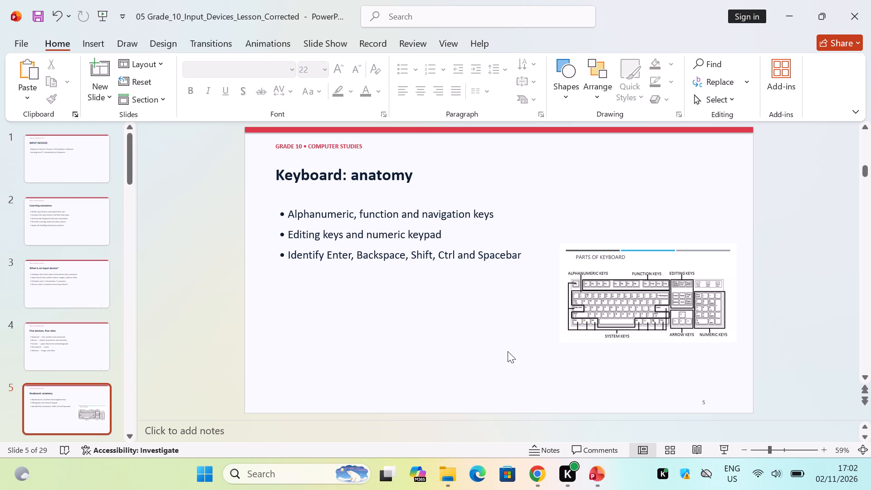
# Review the slides from Important keyboard keys through the keyboard and mouse topics to Scanner: paper to pixels.
pyautogui.press('pagedown')
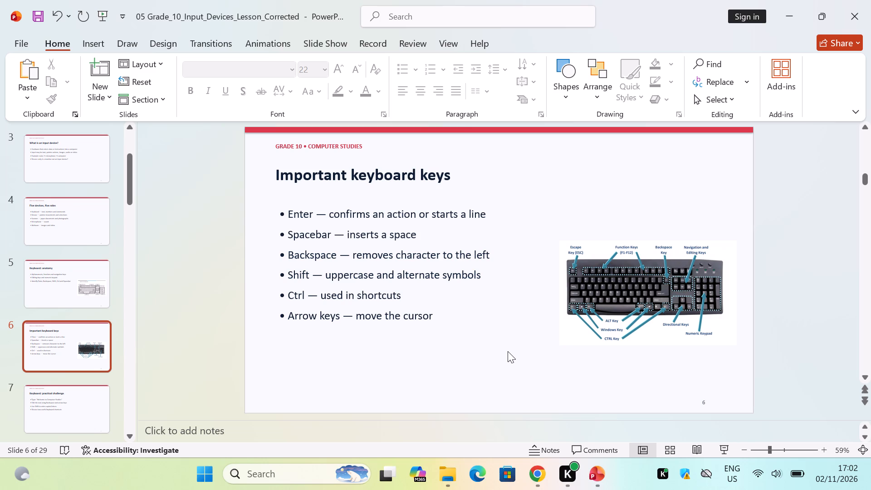
pyautogui.press('pagedown')
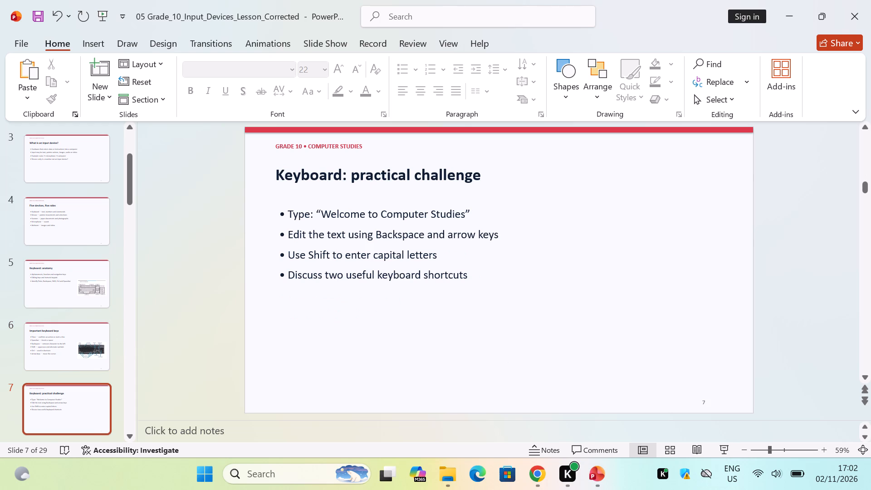
pyautogui.press('pagedown')
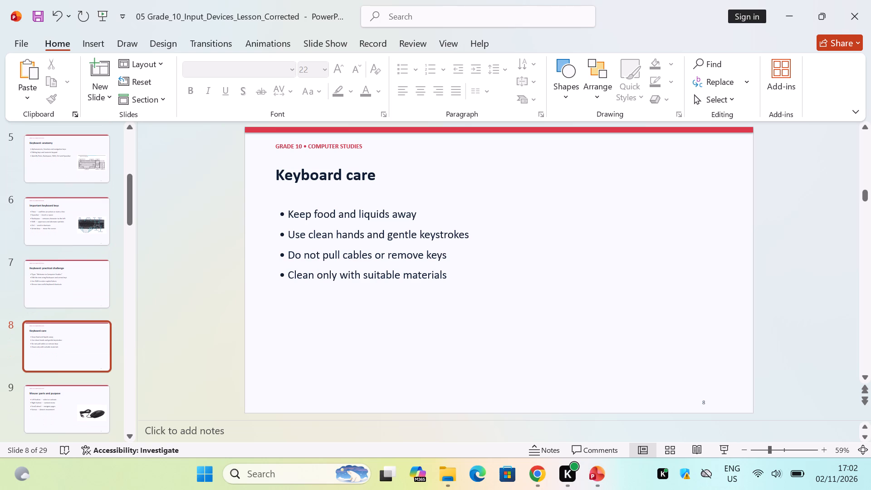
pyautogui.press('pagedown')
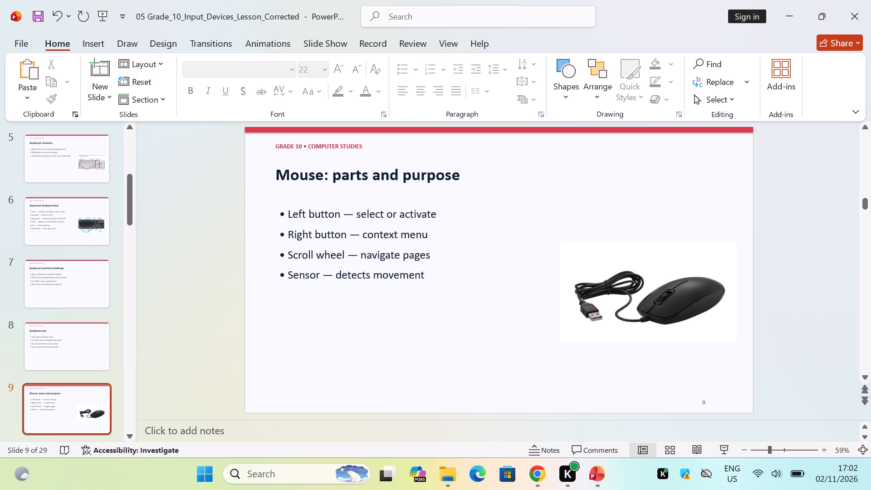
pyautogui.press('pagedown')
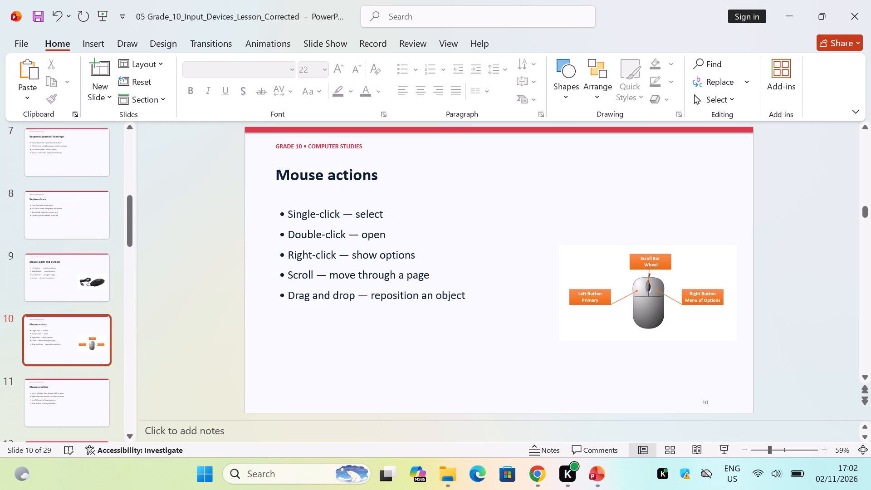
pyautogui.press('pagedown')
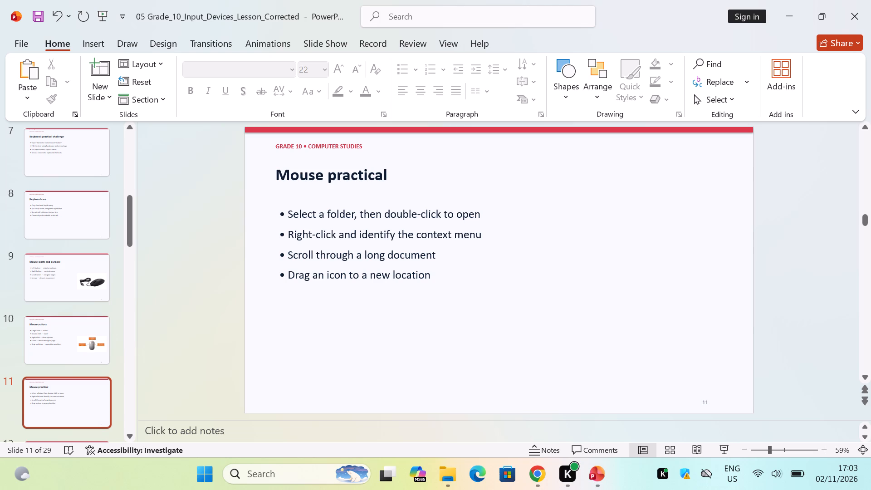
pyautogui.press('pagedown')
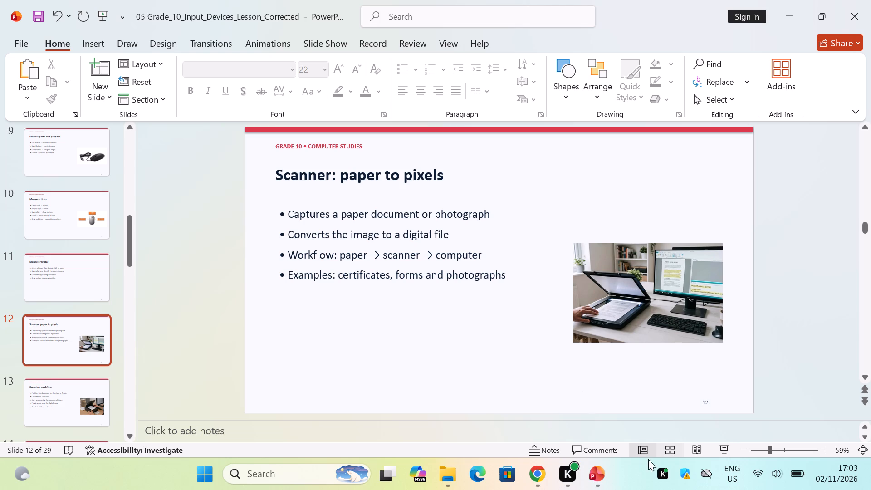
pyautogui.click(863, 426)
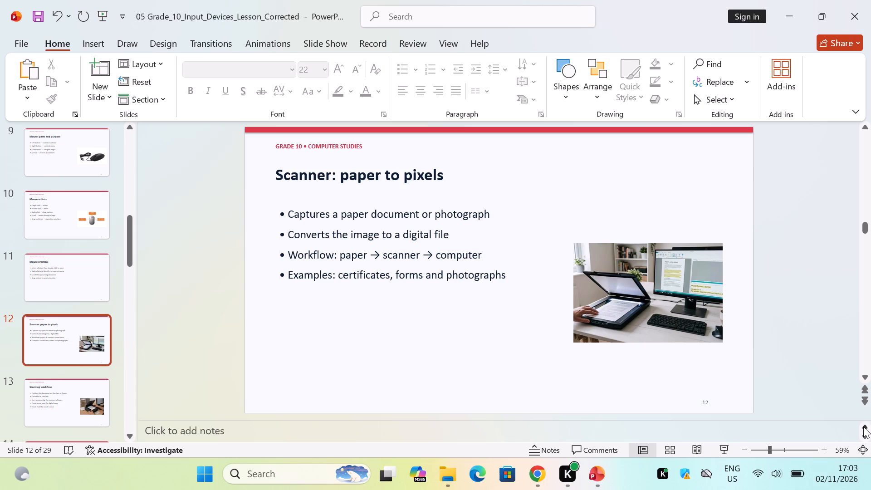
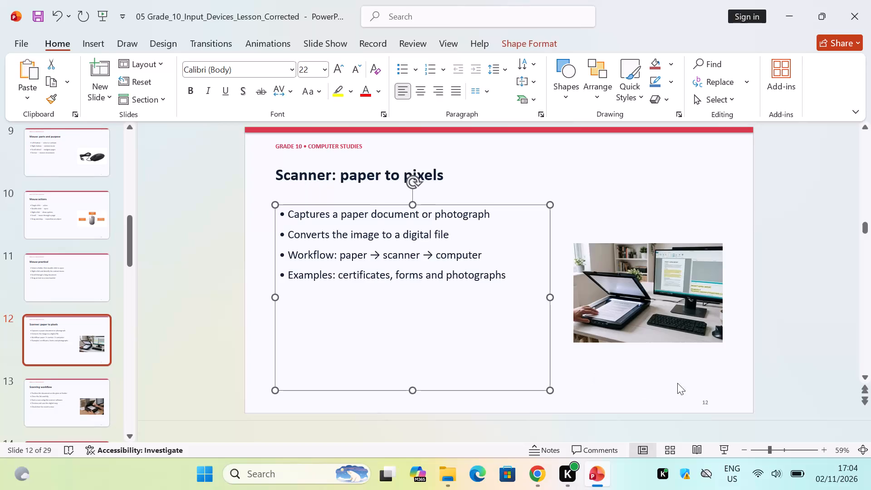
# Review the slides from Scanning workflow through the scanner, microphone and webcam topics to Compare the five devices.
pyautogui.click(864, 376)
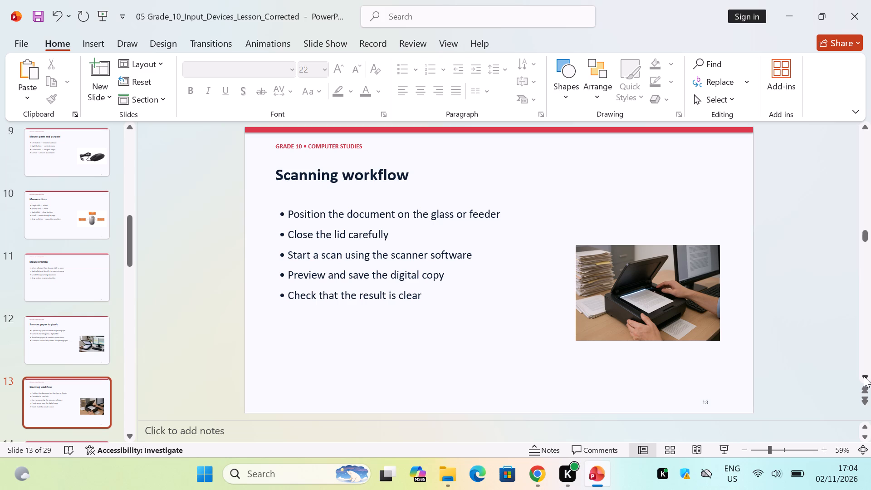
pyautogui.click(864, 376)
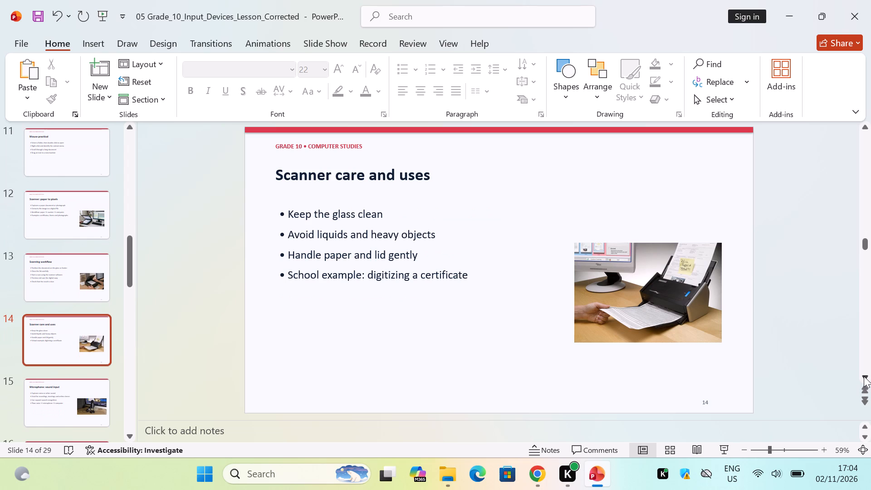
pyautogui.click(864, 376)
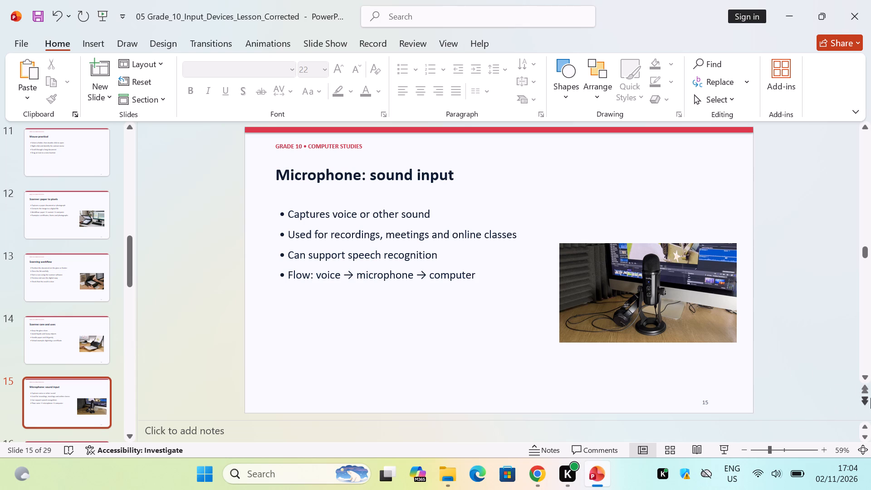
pyautogui.click(865, 375)
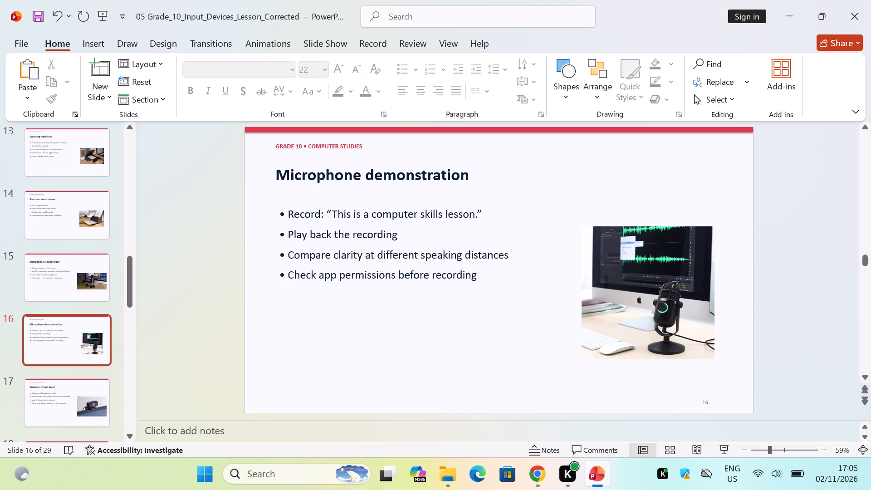
pyautogui.click(868, 374)
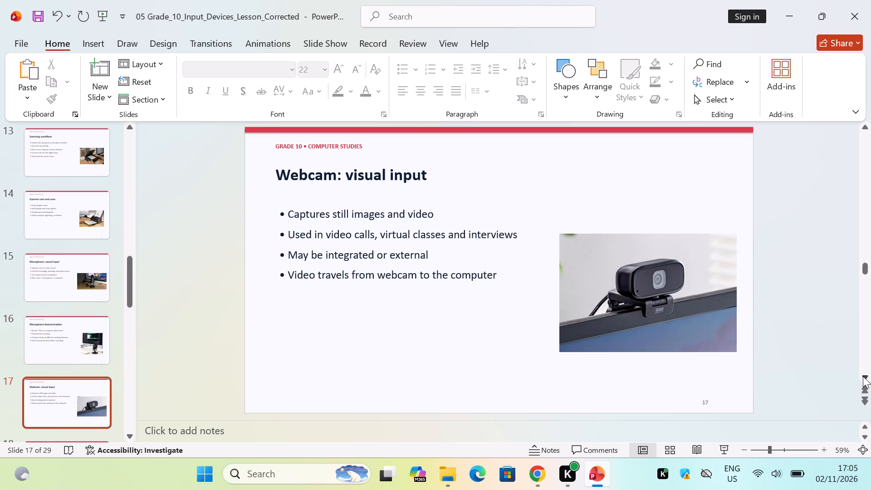
pyautogui.click(866, 377)
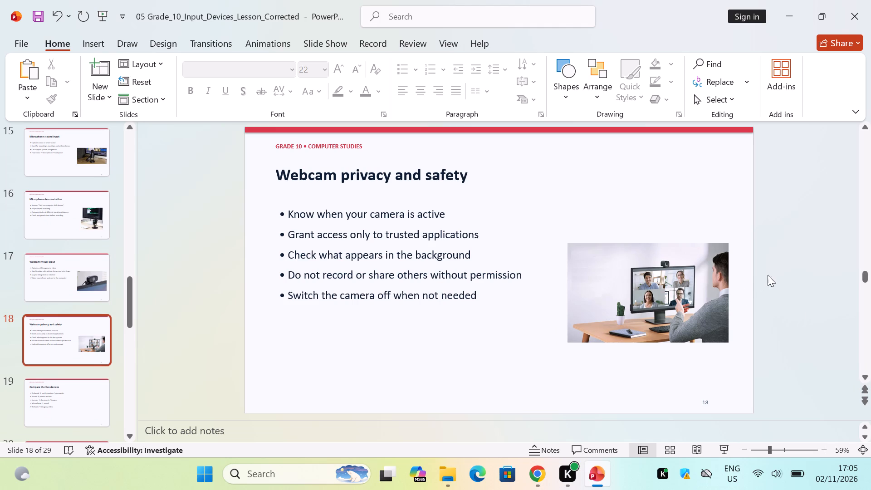
pyautogui.click(766, 361)
pyautogui.press('pagedown')
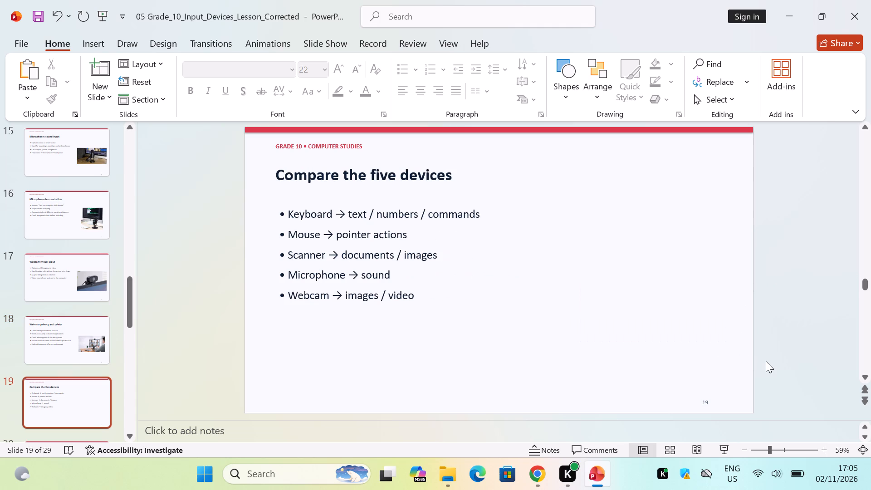
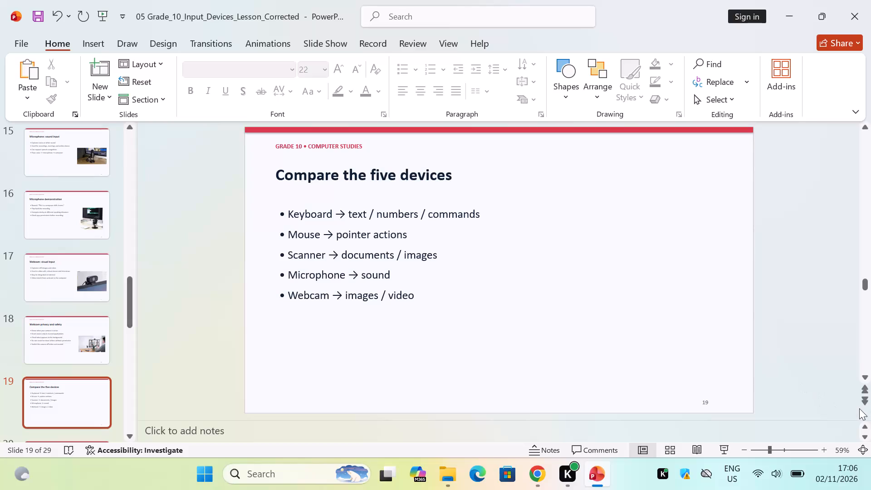
# Review the remaining Input Devices slides from How input works through the practical, quiz and assessment to Next lesson: OUTPUT DEVICES.
pyautogui.click(866, 377)
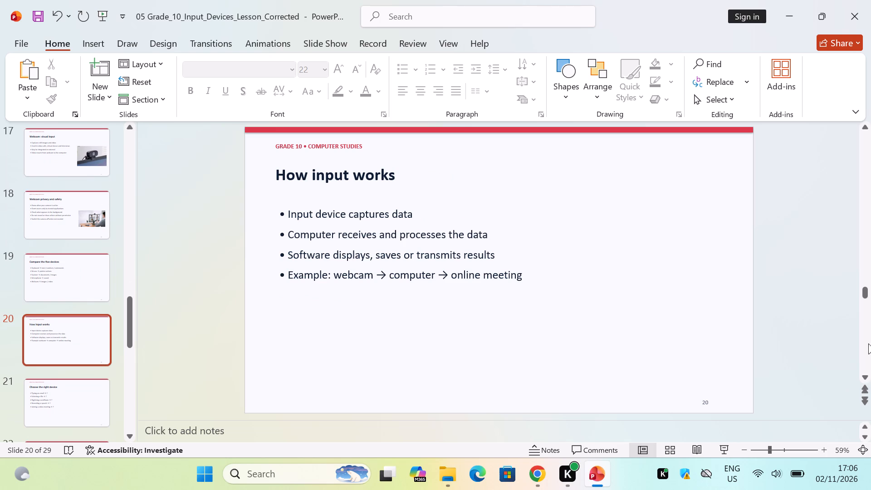
pyautogui.click(863, 377)
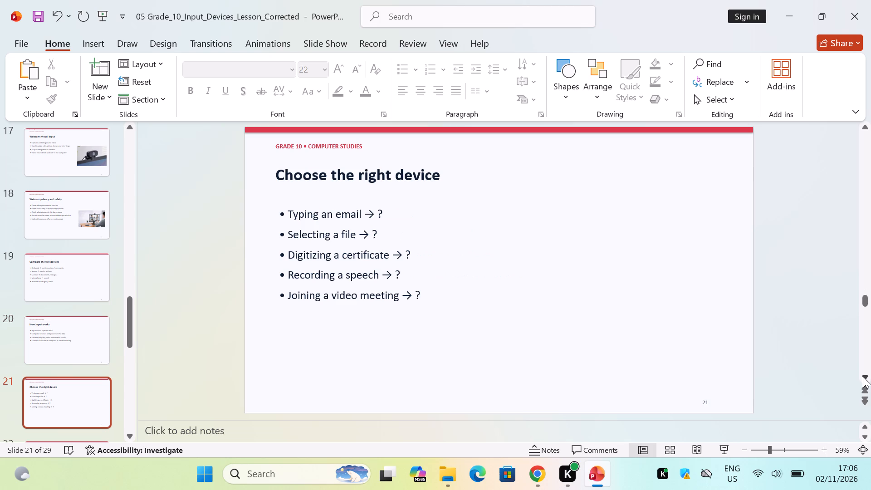
pyautogui.click(863, 377)
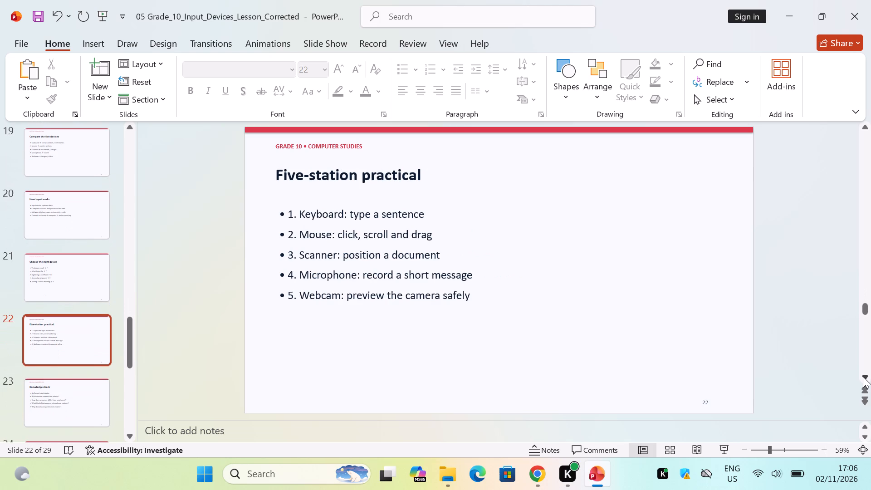
pyautogui.click(863, 377)
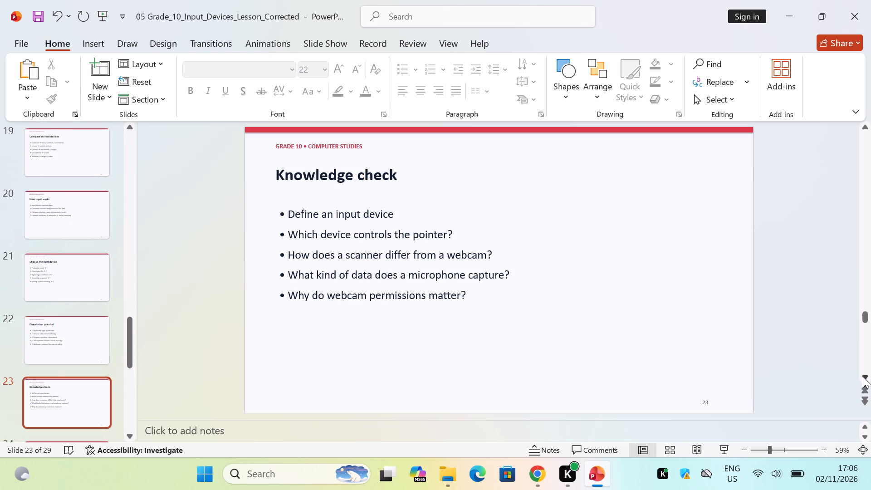
pyautogui.click(863, 377)
pyautogui.click(863, 377)
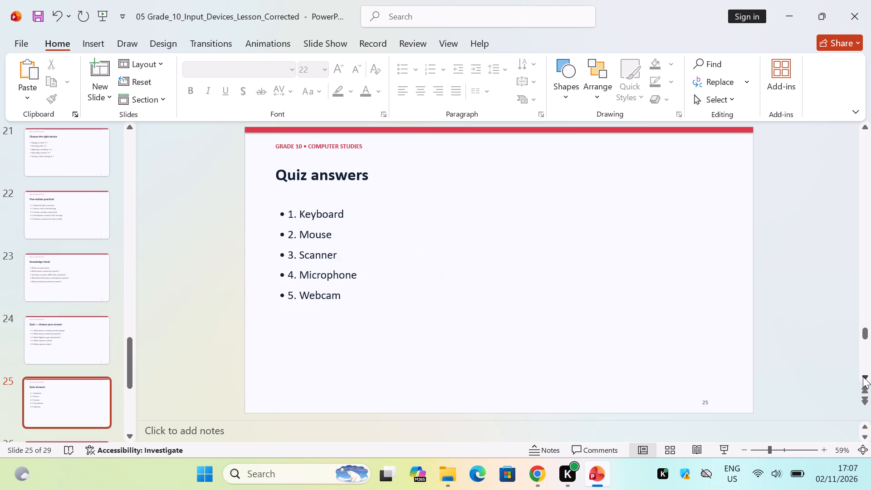
pyautogui.click(863, 377)
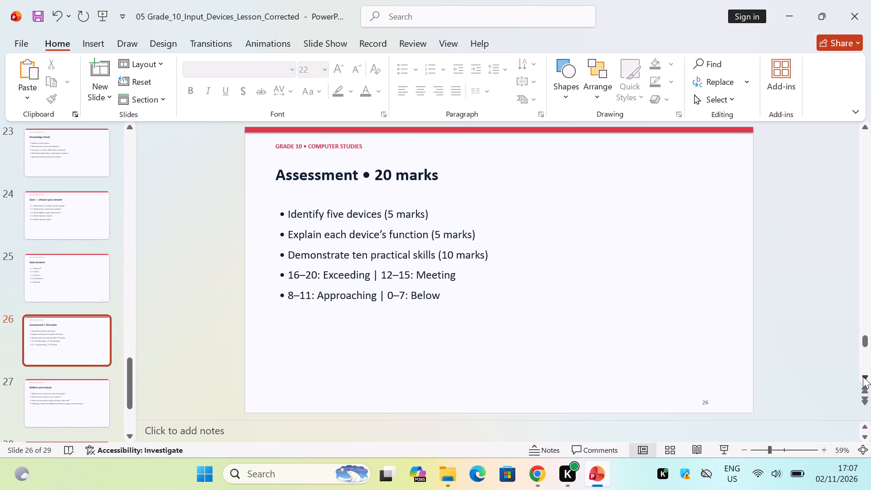
pyautogui.click(863, 377)
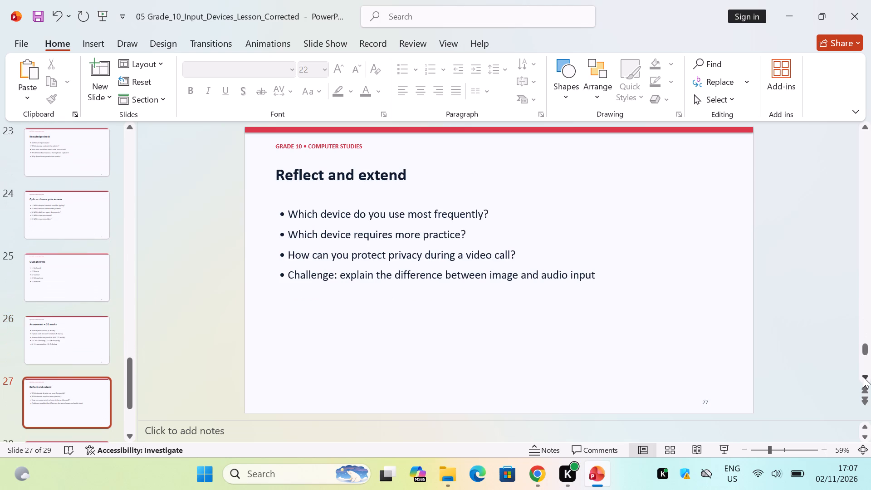
pyautogui.click(863, 377)
pyautogui.click(863, 377)
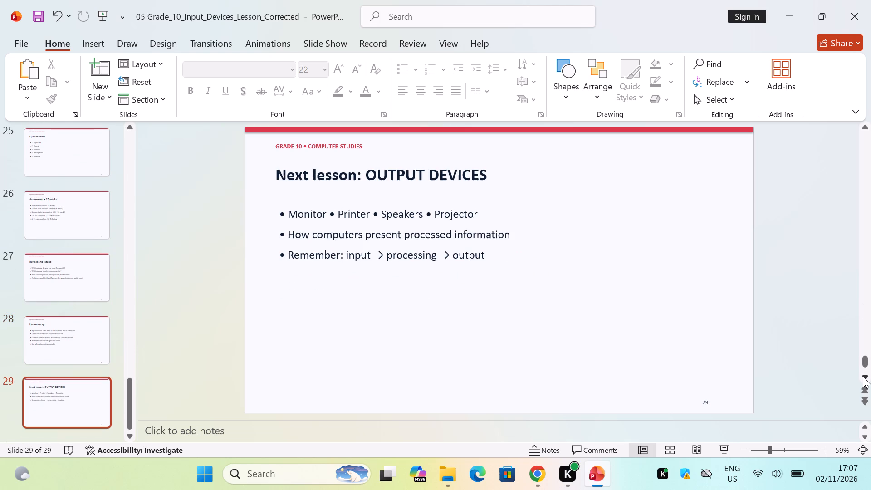
# Close the Input Devices lesson presentation.
pyautogui.click(870, 0)
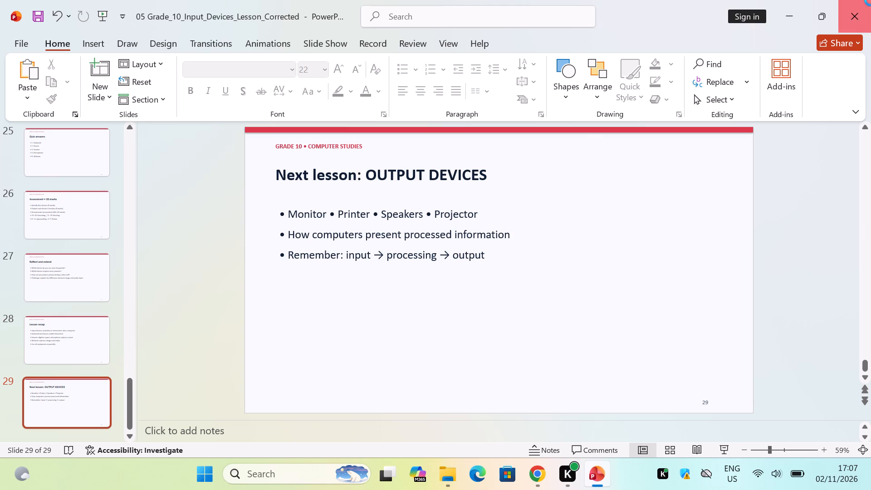
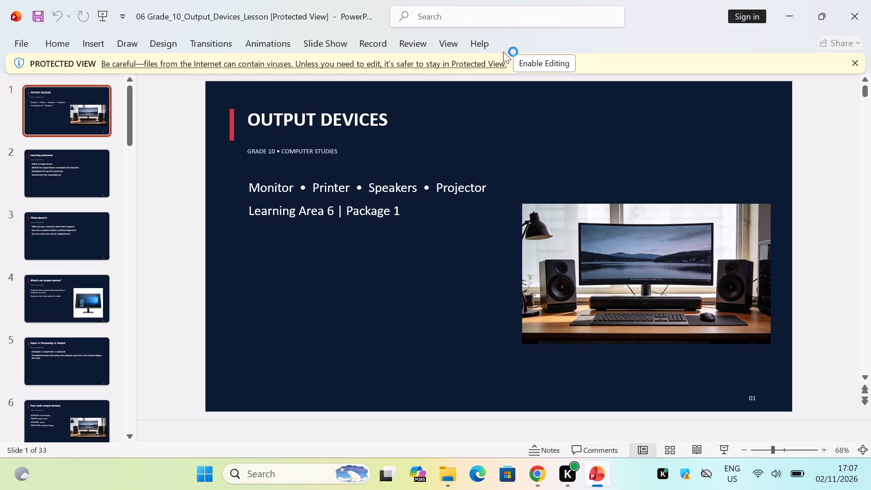
# Enable editing for the Grade 10 Output Devices lesson presentation.
pyautogui.click(529, 62)
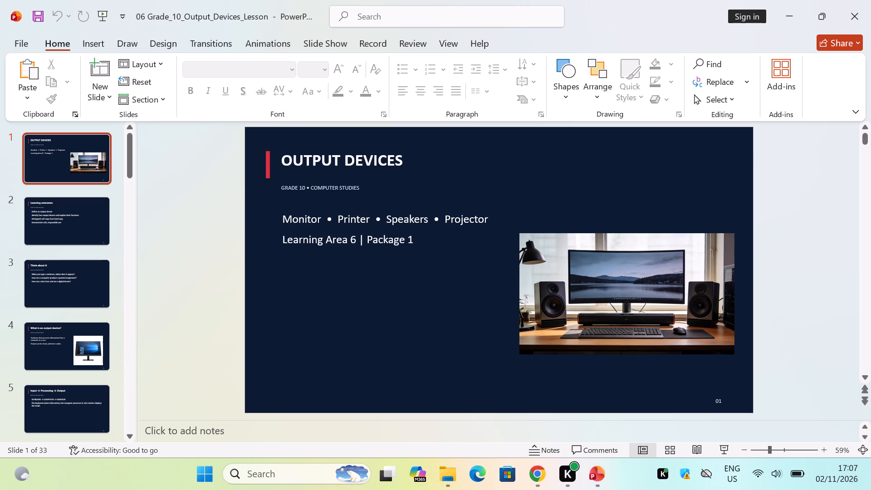
# Review the Output Devices slides from Learning outcomes through soft and hard copy to Monitor care.
pyautogui.press('Down')
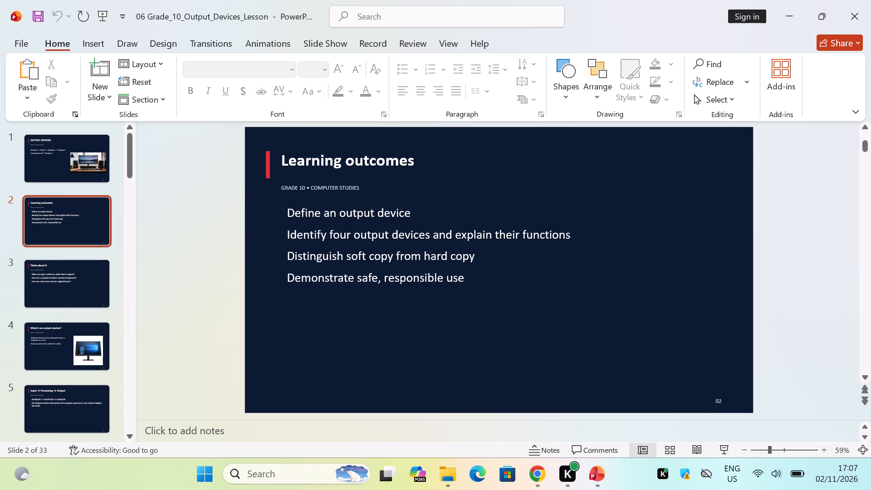
pyautogui.press('Down')
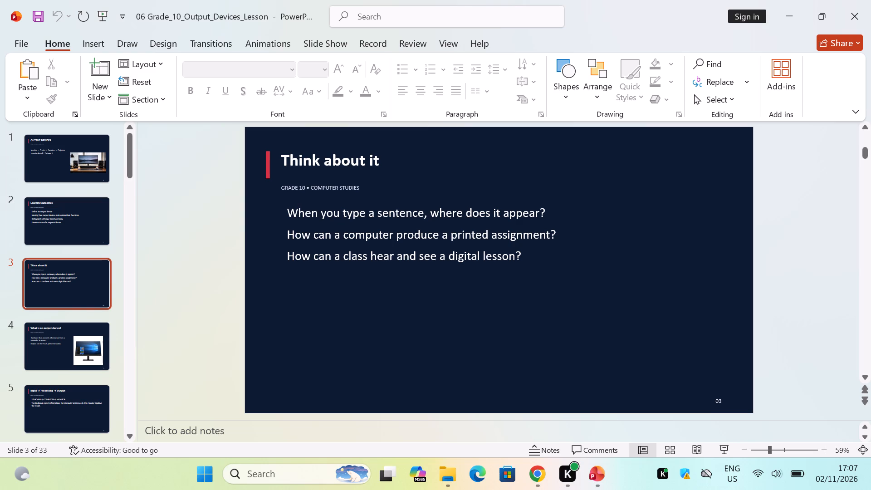
pyautogui.press('Down')
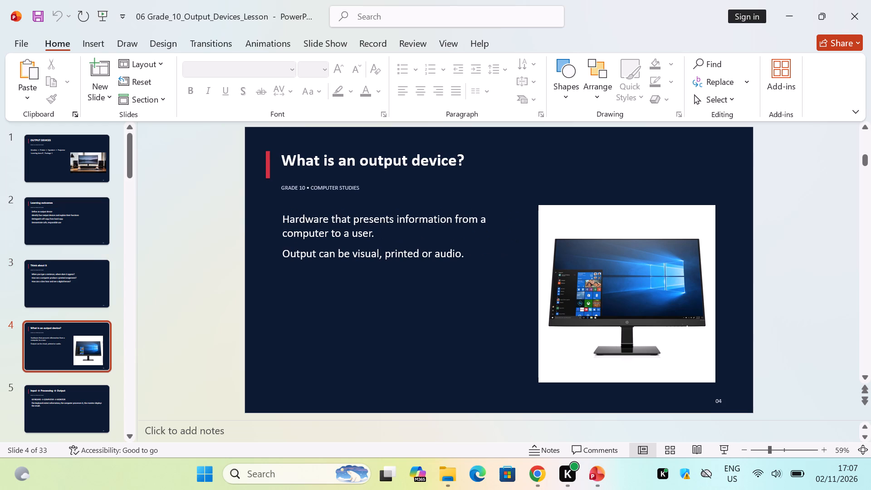
pyautogui.press('Down')
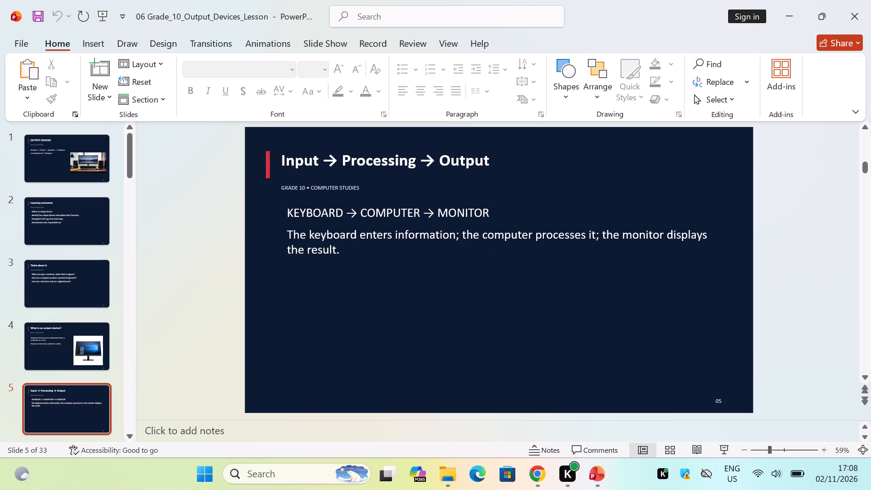
pyautogui.press('Down')
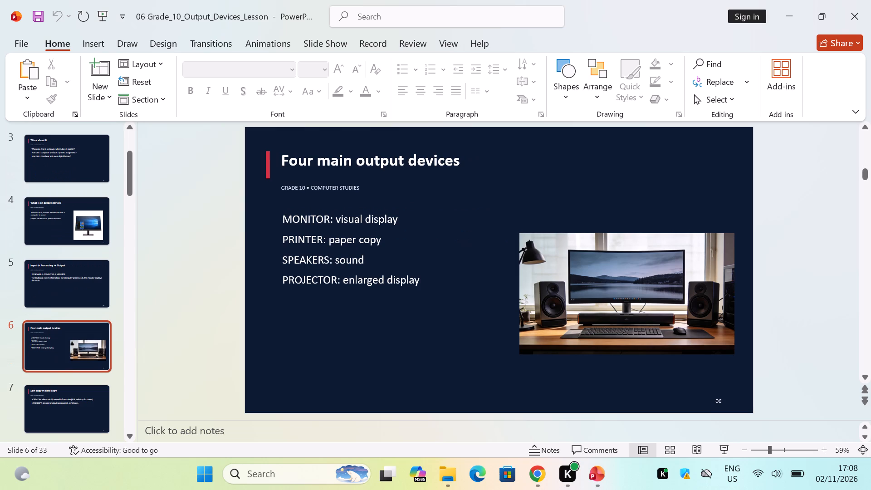
pyautogui.press('Down')
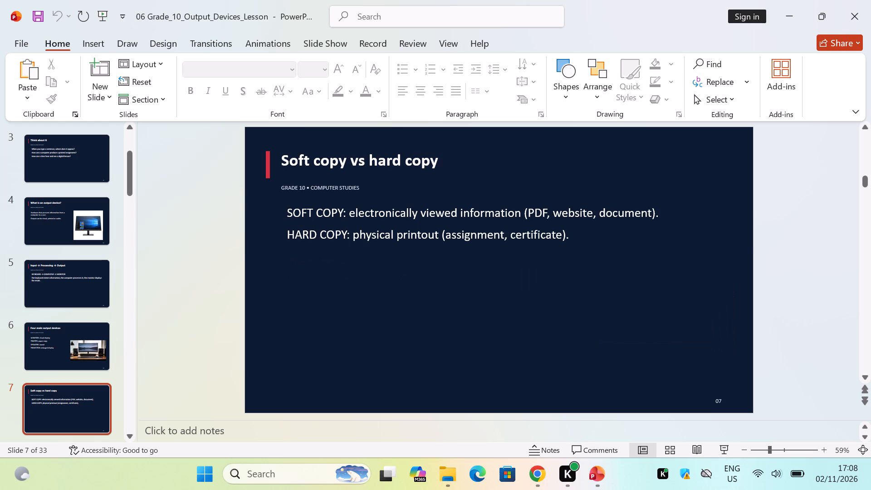
pyautogui.press('Down')
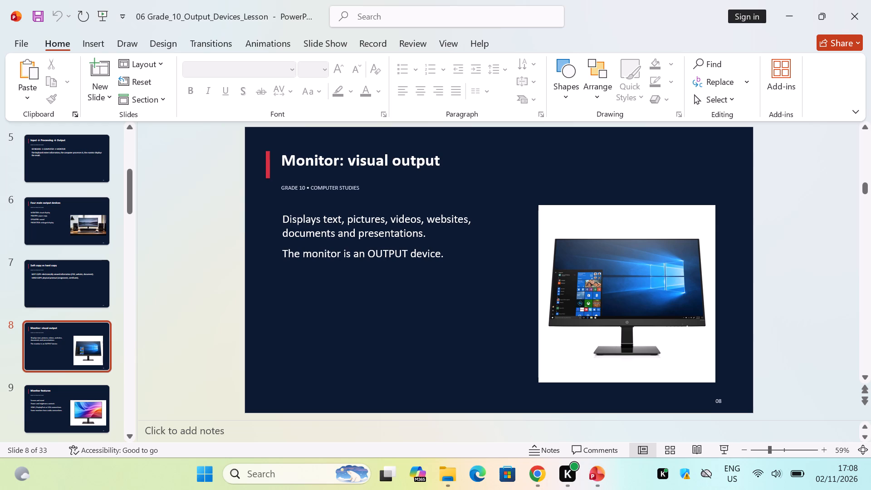
pyautogui.press('Down')
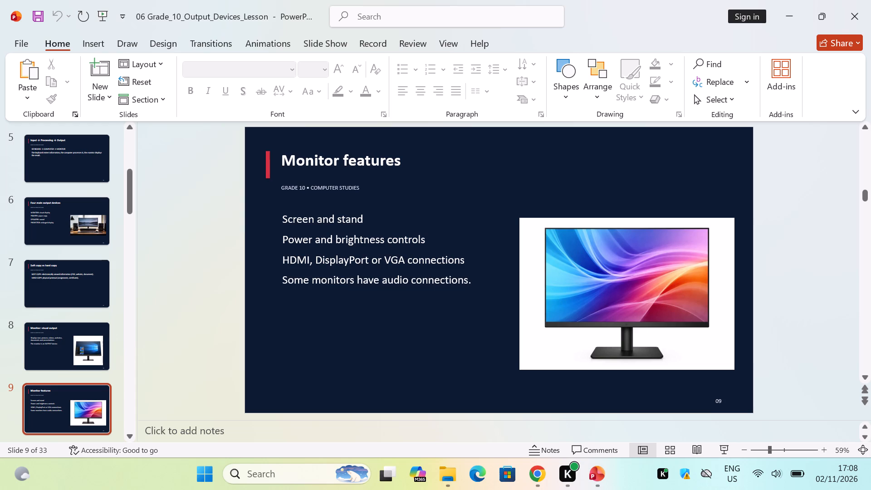
pyautogui.press('Down')
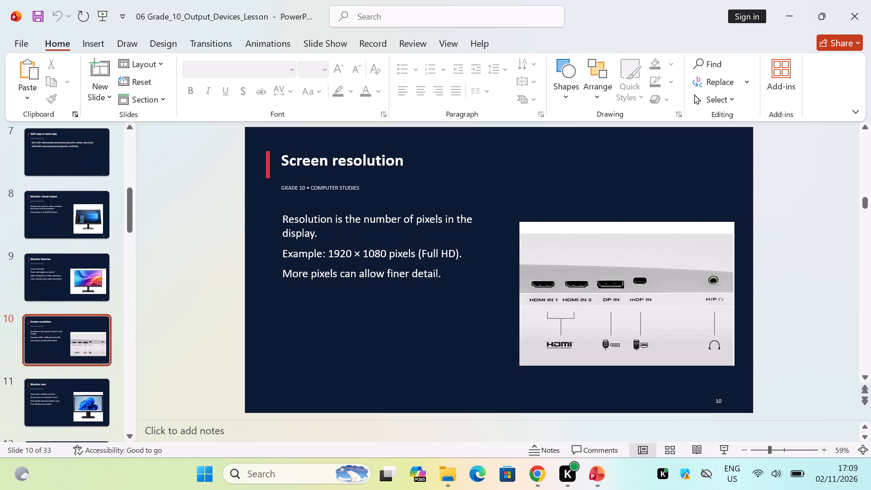
pyautogui.press('Down')
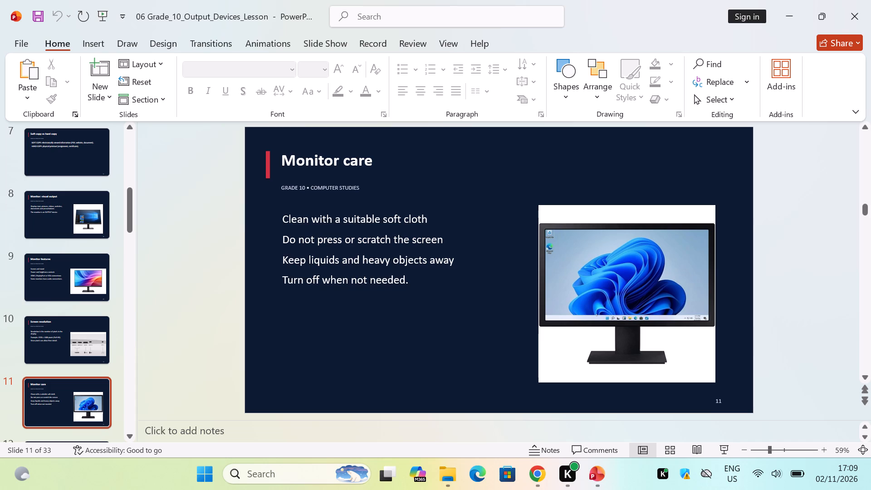
# Review the printer and speaker slides from Printer: hard-copy output through Speaker safety.
pyautogui.press('Down')
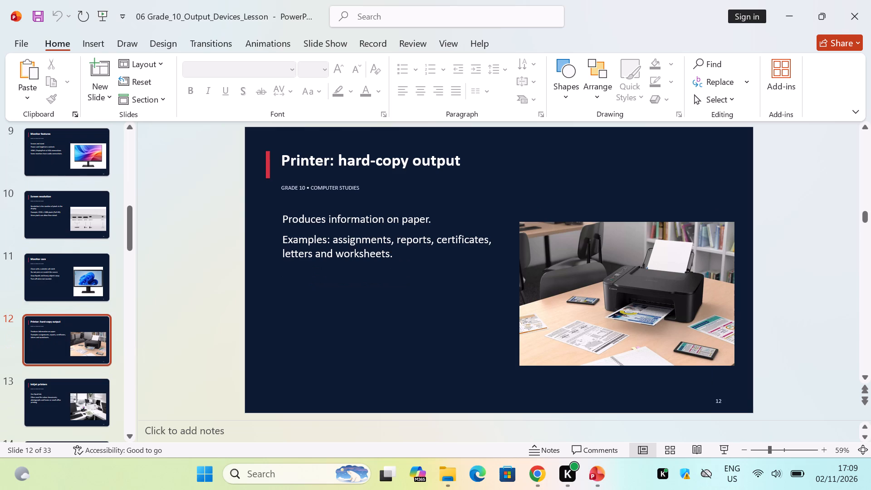
pyautogui.press('Down')
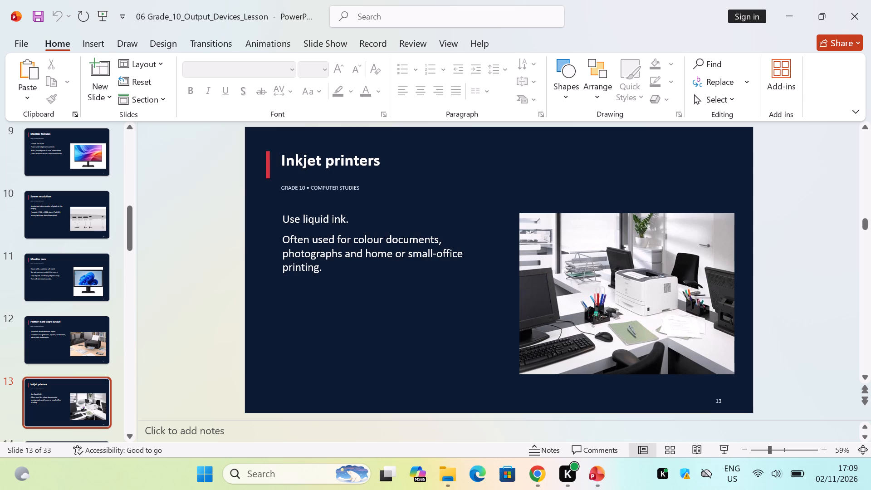
pyautogui.press('Down')
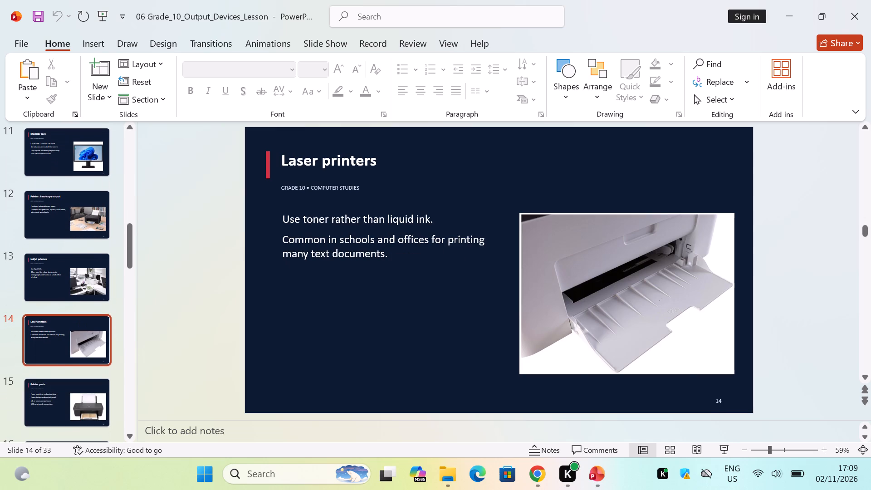
pyautogui.press('Down')
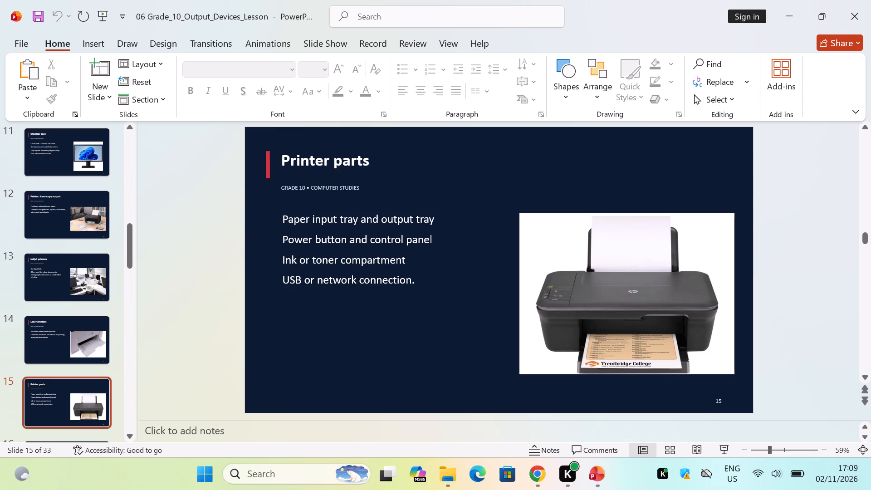
pyautogui.press('Down')
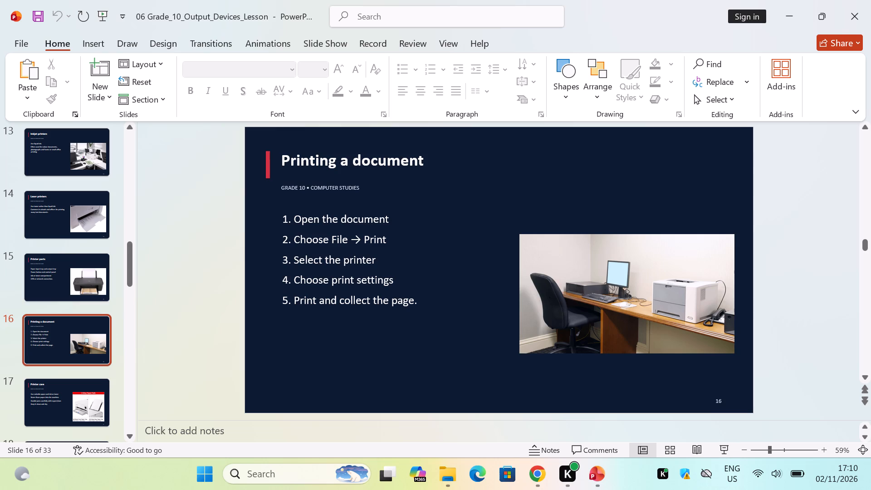
pyautogui.press('Down')
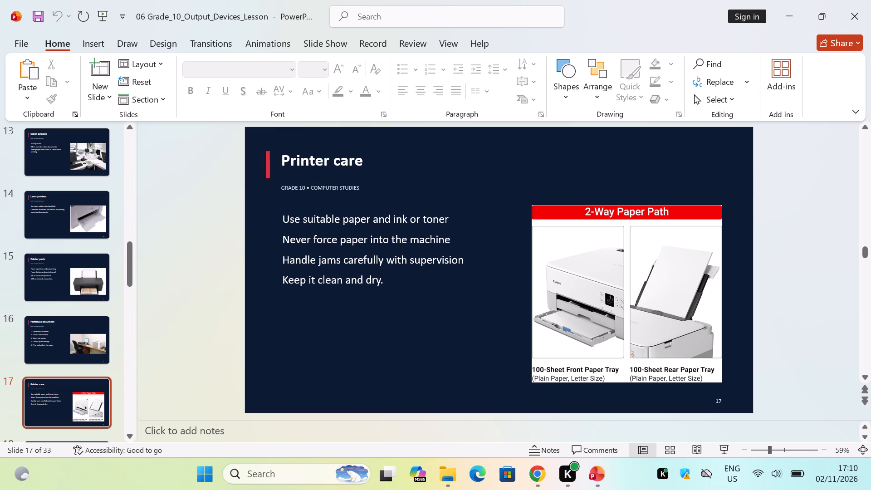
pyautogui.press('Down')
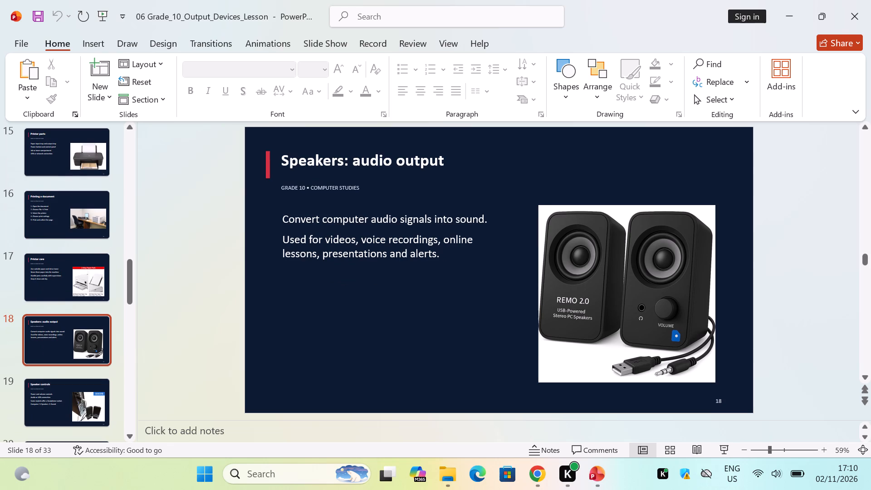
pyautogui.press('Down')
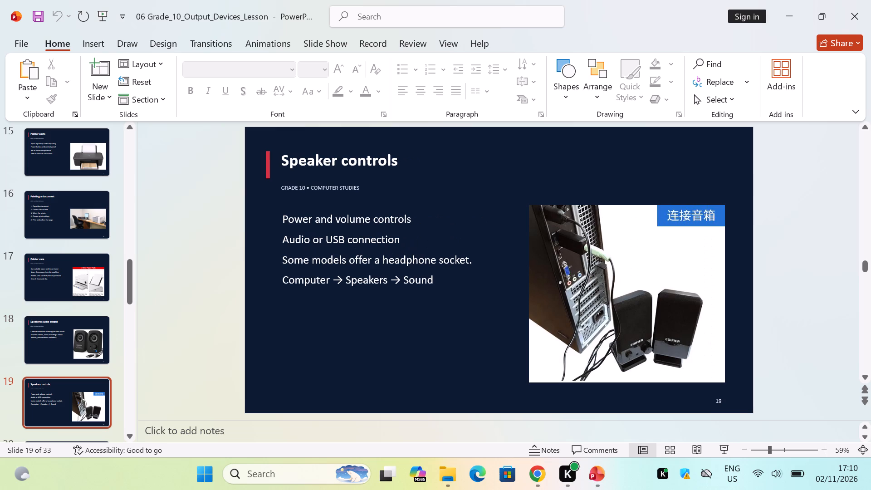
pyautogui.press('Down')
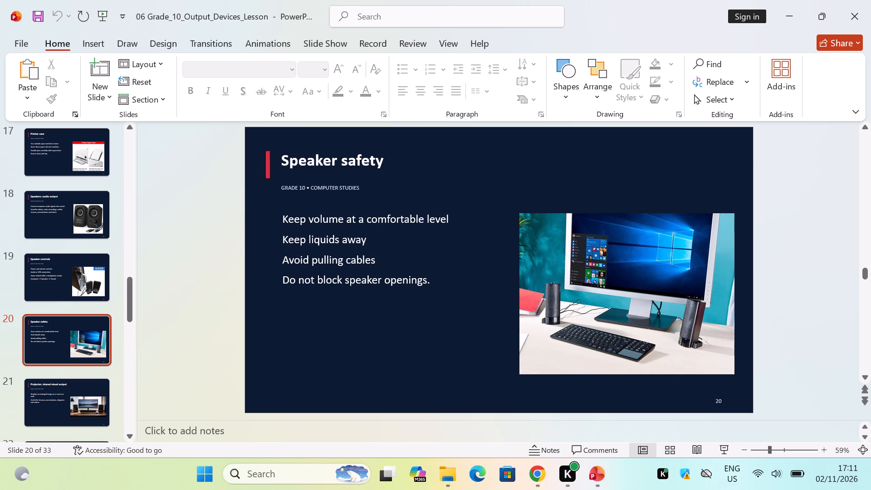
# Review the remaining slides from Projector: shared visual output through the device comparisons, practical challenge and quiz to Reflection and next lesson.
pyautogui.press('Down')
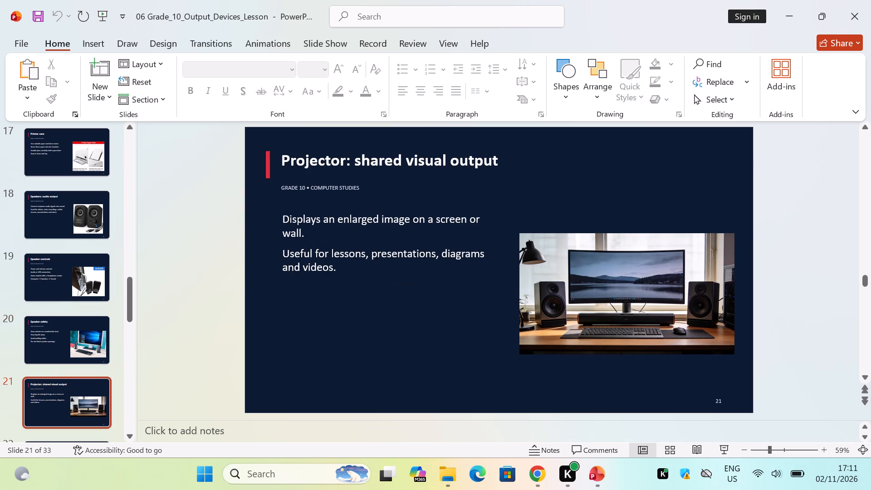
pyautogui.press('Down')
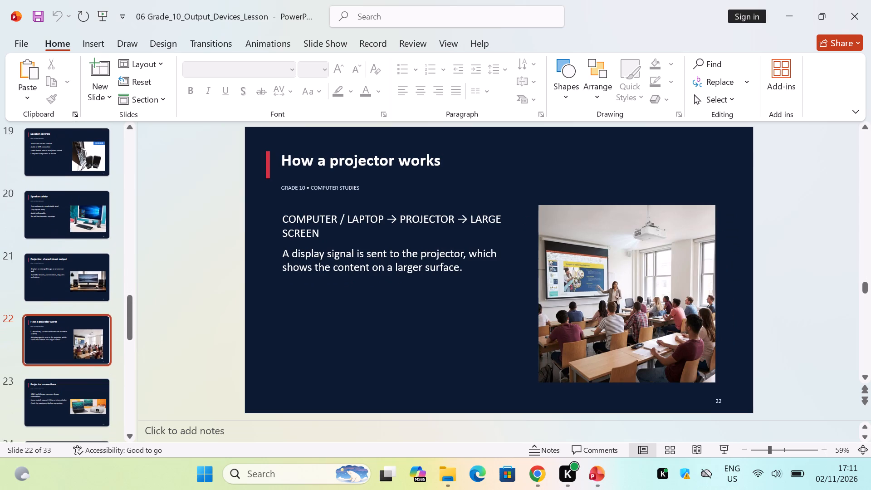
pyautogui.press('Down')
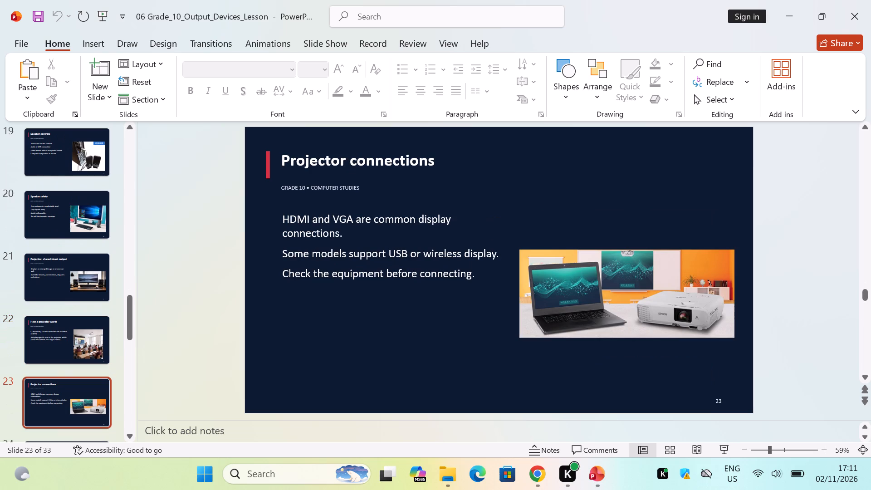
pyautogui.press('Down')
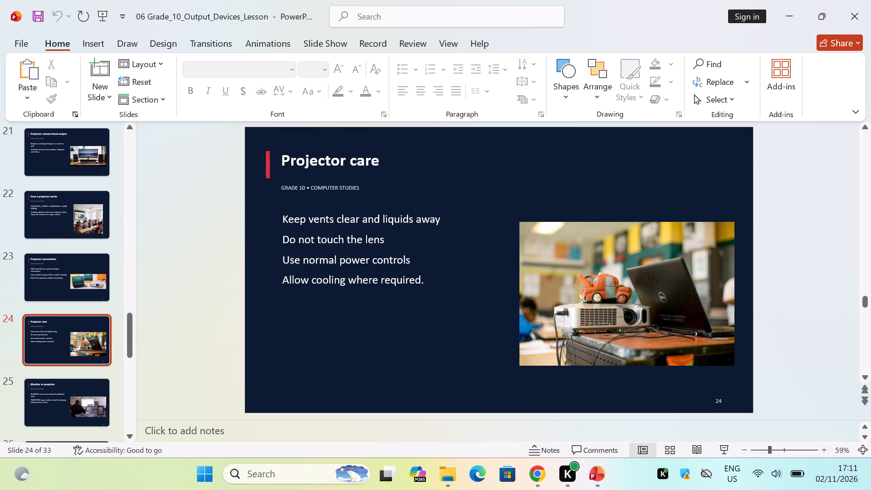
pyautogui.press('Down')
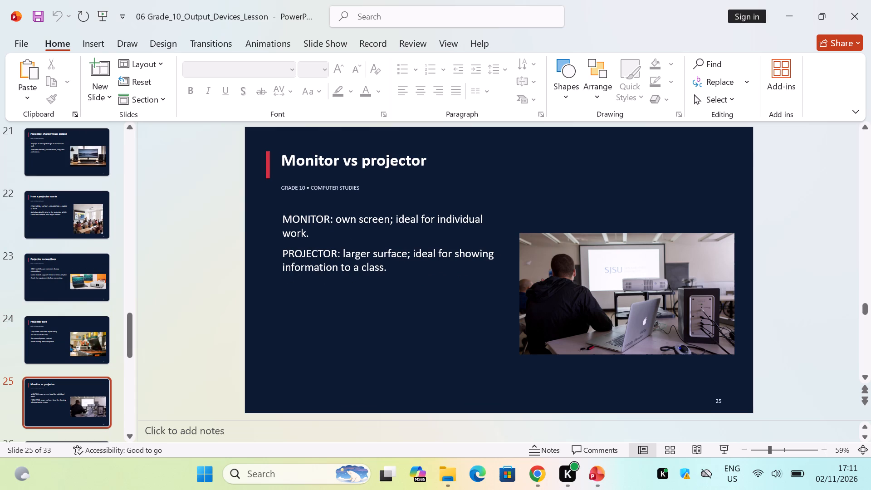
pyautogui.press('Down')
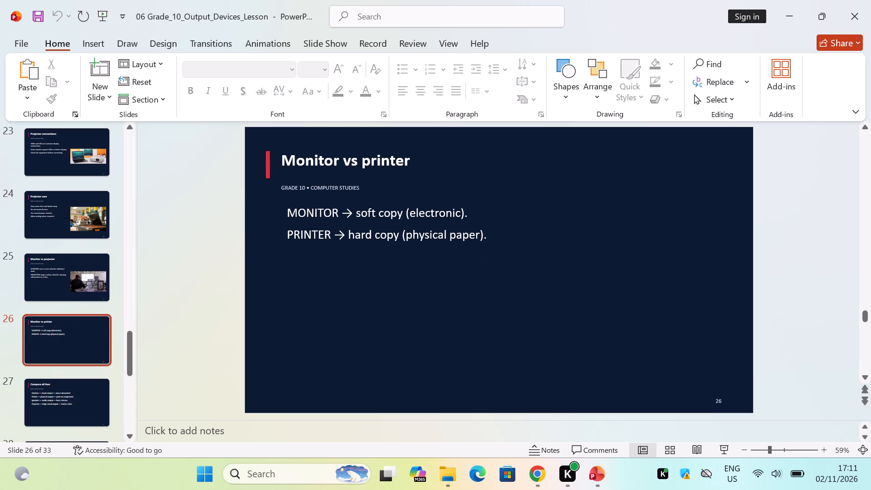
pyautogui.press('Down')
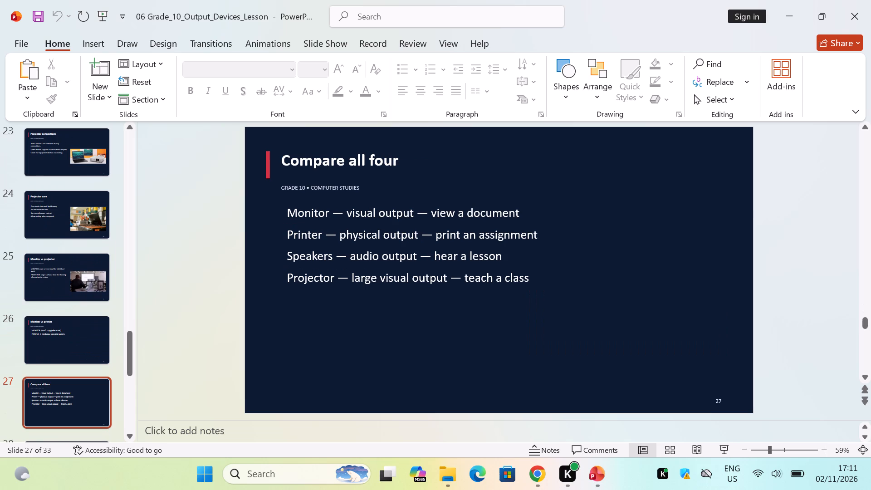
pyautogui.press('Down')
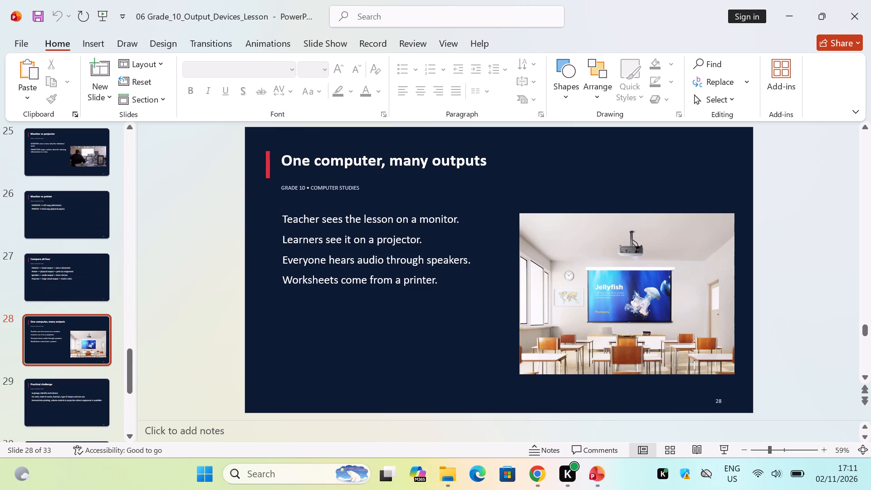
pyautogui.press('Down')
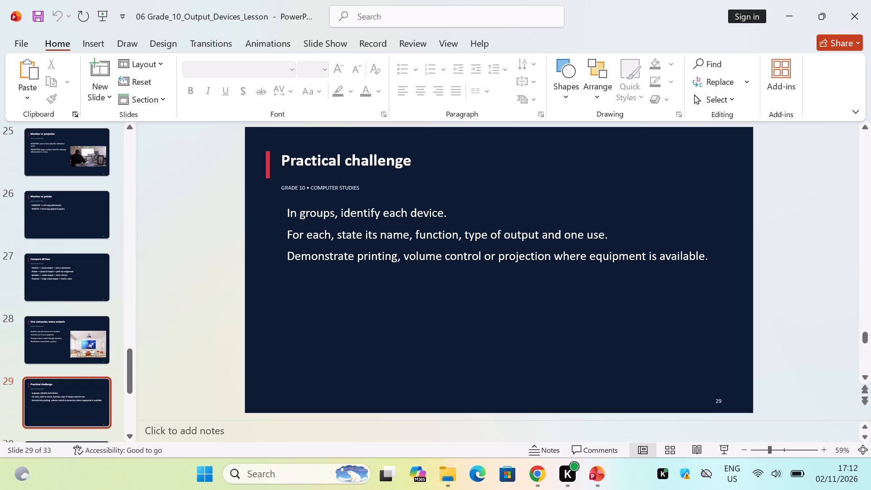
pyautogui.press('Down')
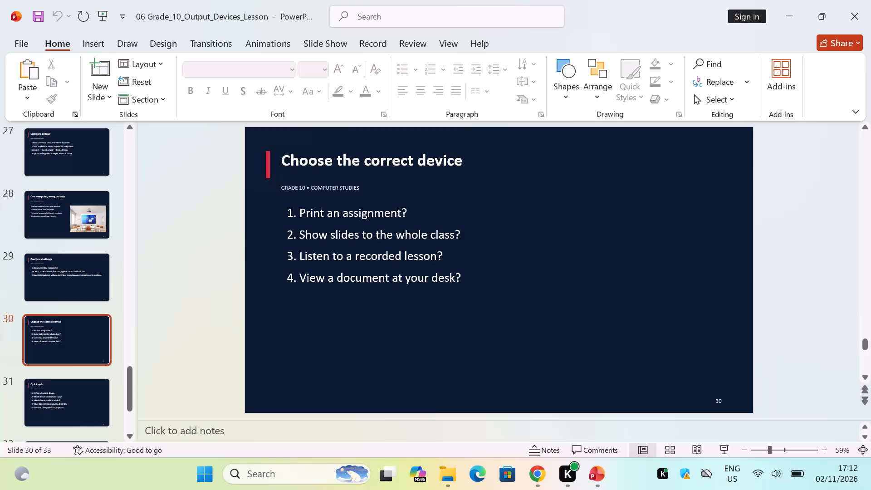
pyautogui.press('Down')
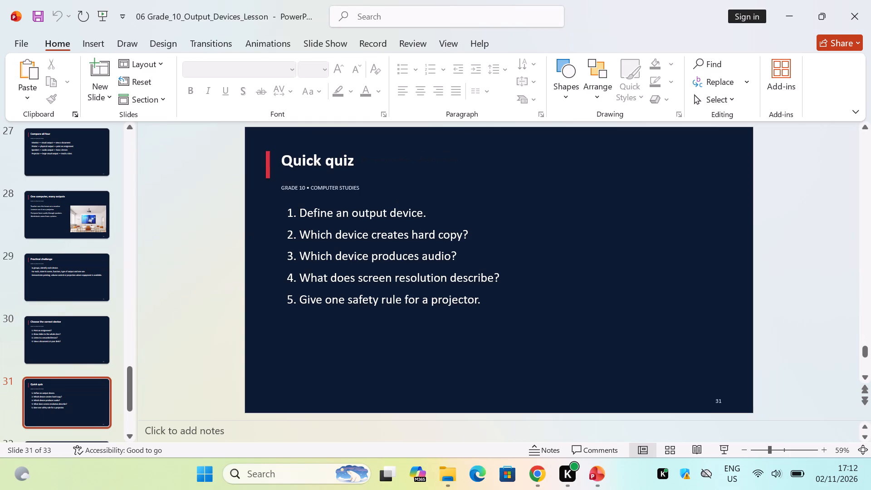
pyautogui.press('Down')
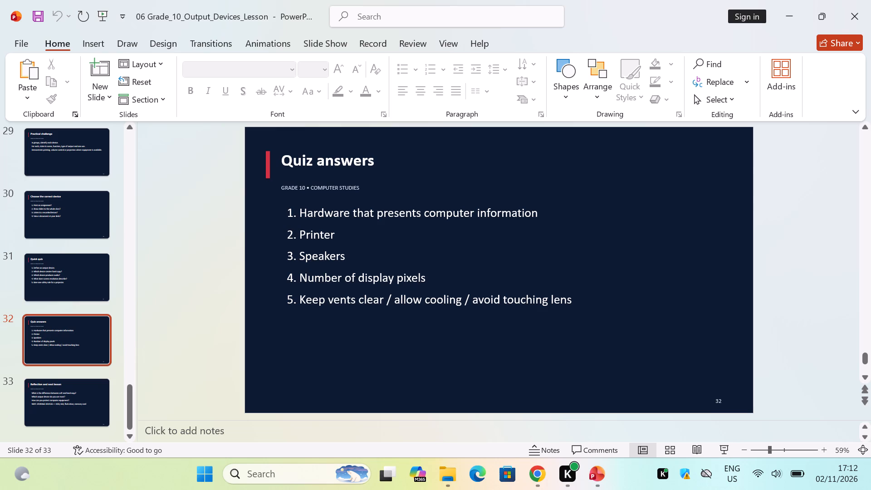
pyautogui.press('Down')
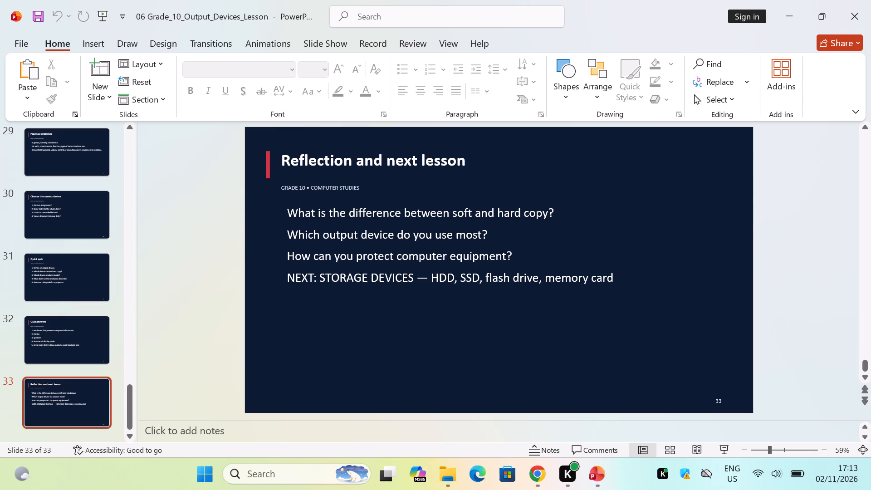
pyautogui.press('Down')
# Save the Output Devices lesson presentation.
pyautogui.click(34, 18)
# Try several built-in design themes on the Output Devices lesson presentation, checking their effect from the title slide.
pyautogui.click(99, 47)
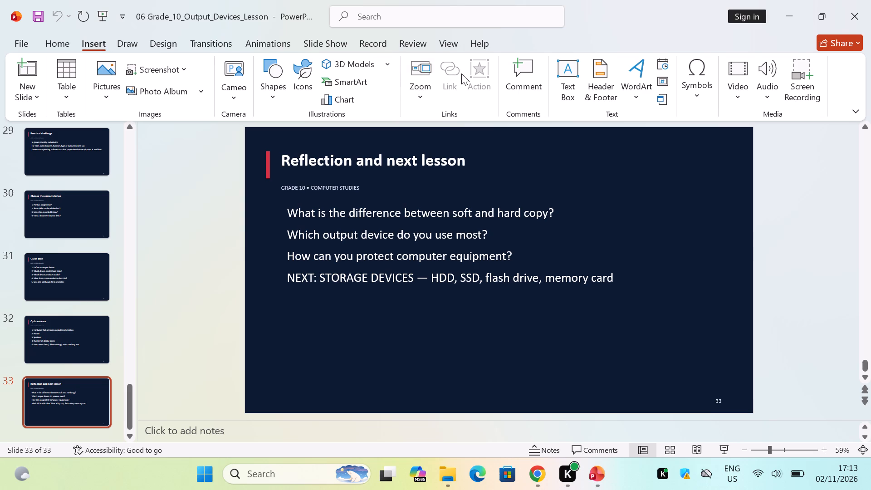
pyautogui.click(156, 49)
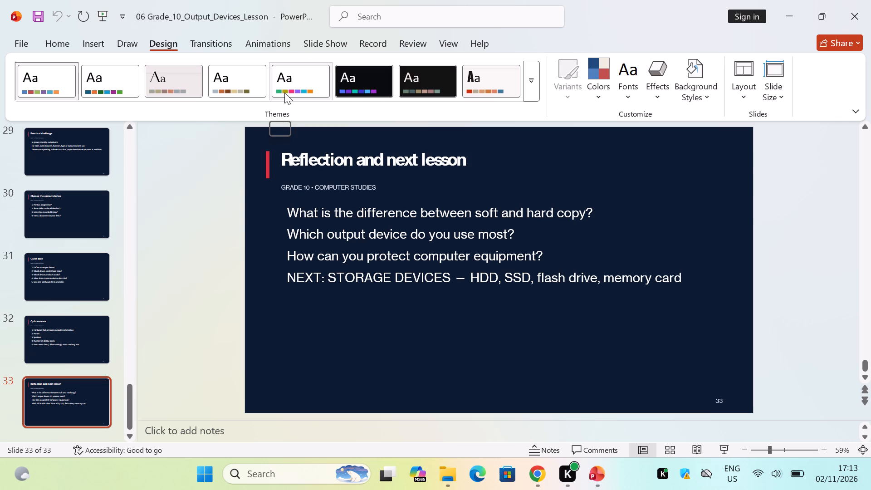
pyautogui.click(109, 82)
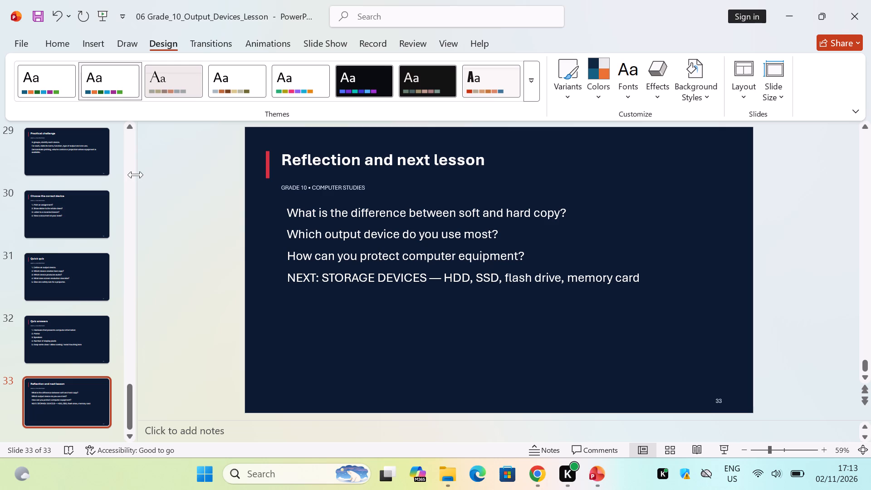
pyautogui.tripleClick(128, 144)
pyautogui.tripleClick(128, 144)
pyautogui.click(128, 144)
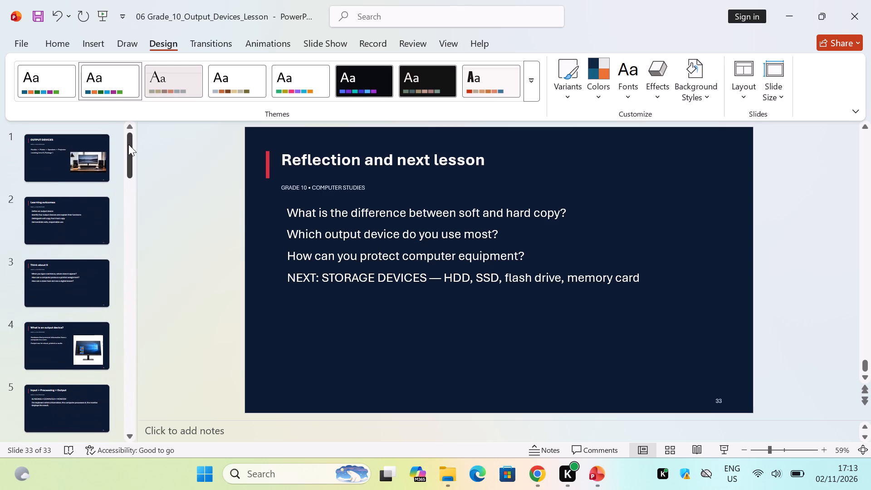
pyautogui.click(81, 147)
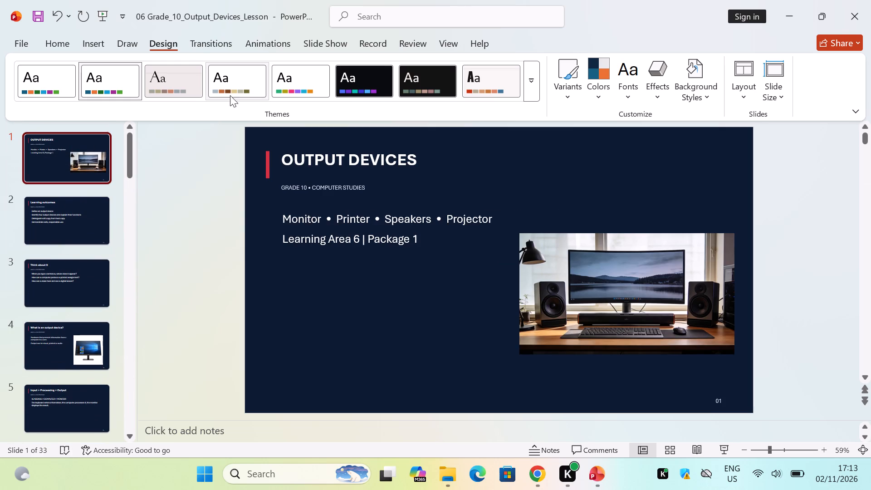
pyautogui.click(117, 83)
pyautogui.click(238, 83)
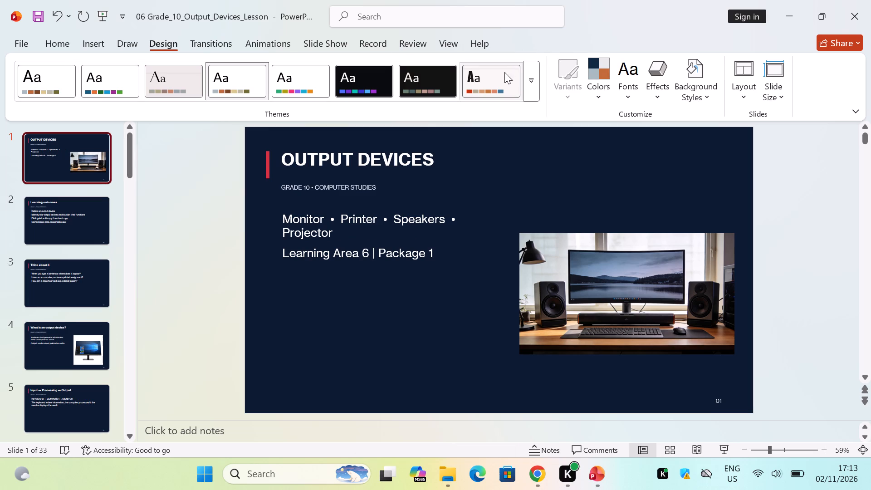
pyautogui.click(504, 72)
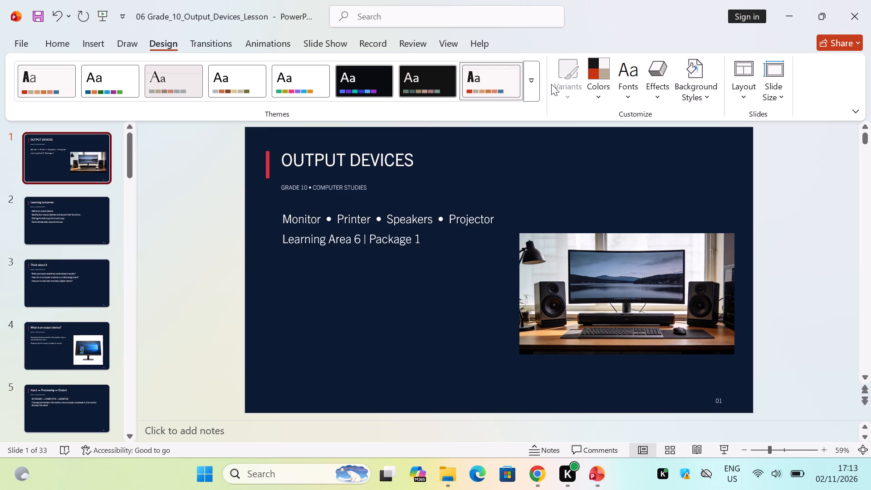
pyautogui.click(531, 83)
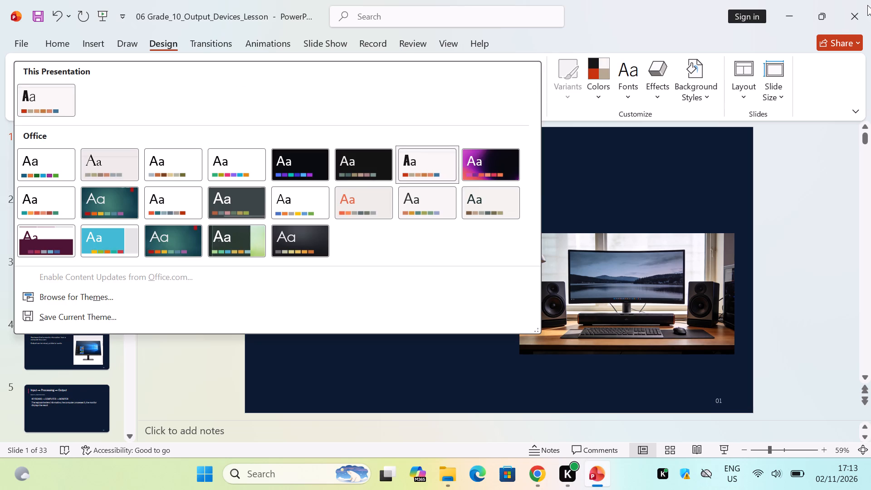
# Close the Output Devices lesson presentation without saving the theme changes.
pyautogui.click(855, 14)
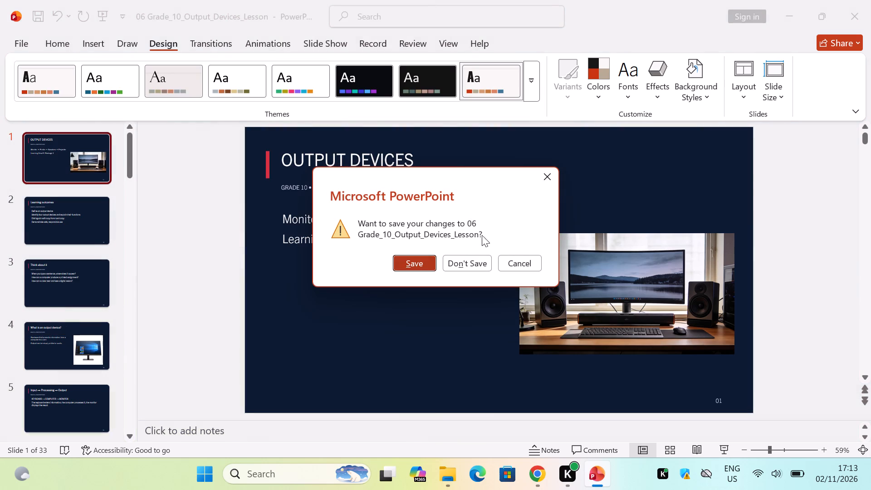
pyautogui.click(465, 269)
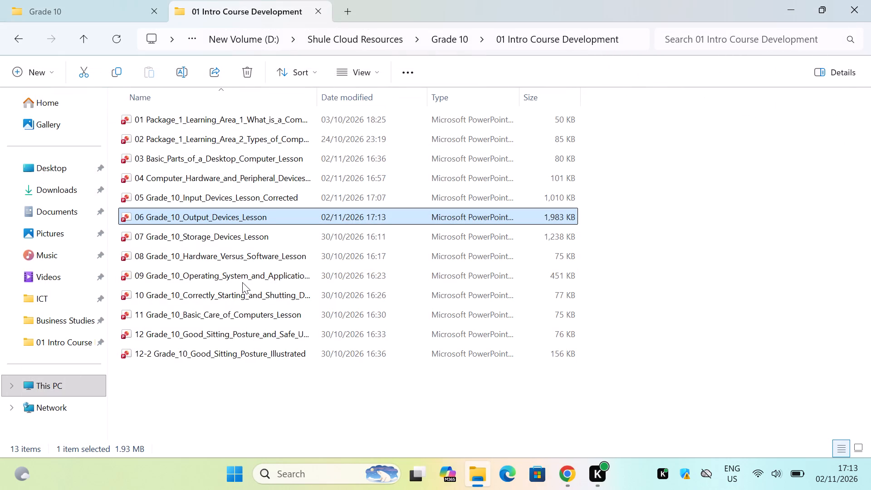
# Open the 07 Grade_10_Storage_Devices_Lesson presentation from the 01 Intro Course Development folder and enable editing.
pyautogui.doubleClick(186, 238)
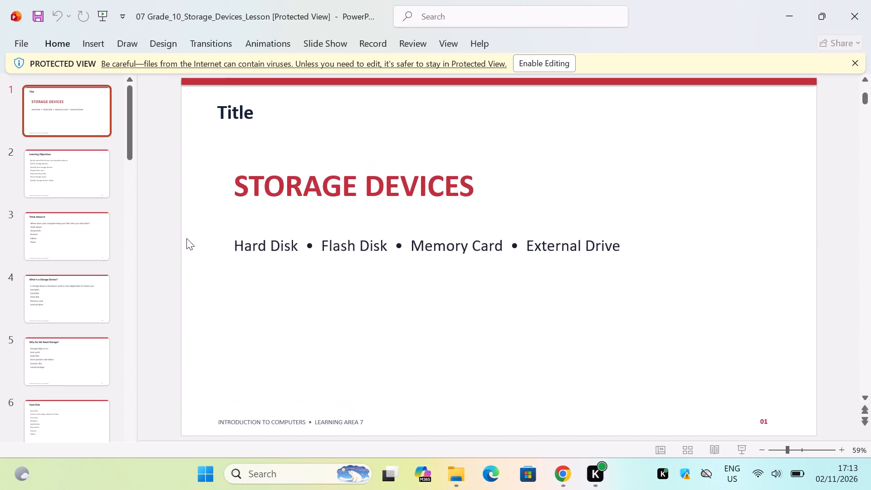
pyautogui.click(549, 61)
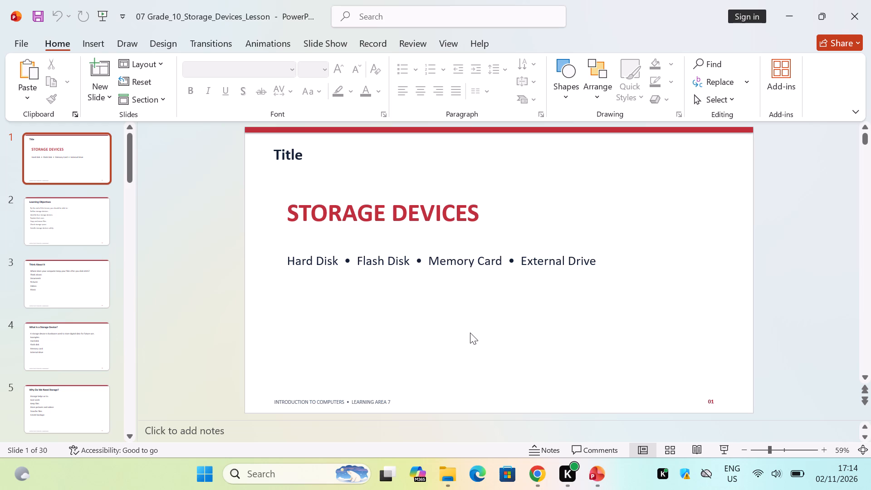
# Review the opening Storage Devices slides from Learning Objectives through What Is a Storage Device? to Why Do We Need Storage?
pyautogui.press('pagedown')
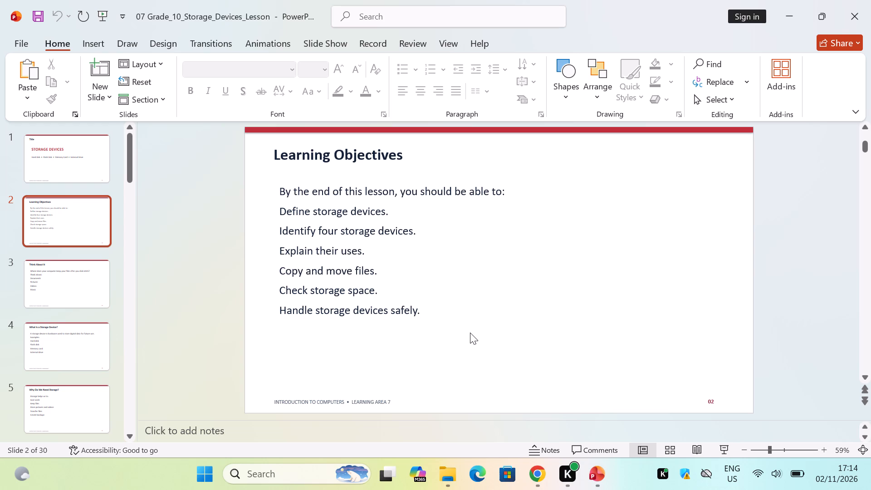
pyautogui.press('pagedown')
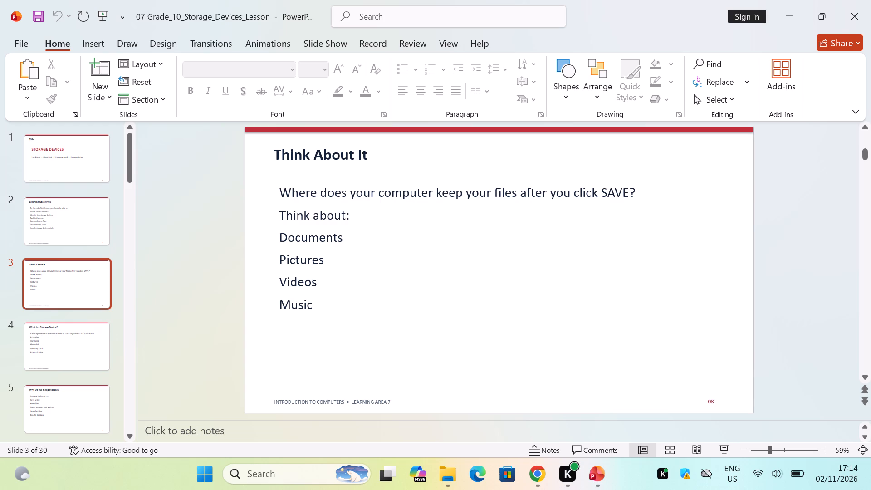
pyautogui.press('pagedown')
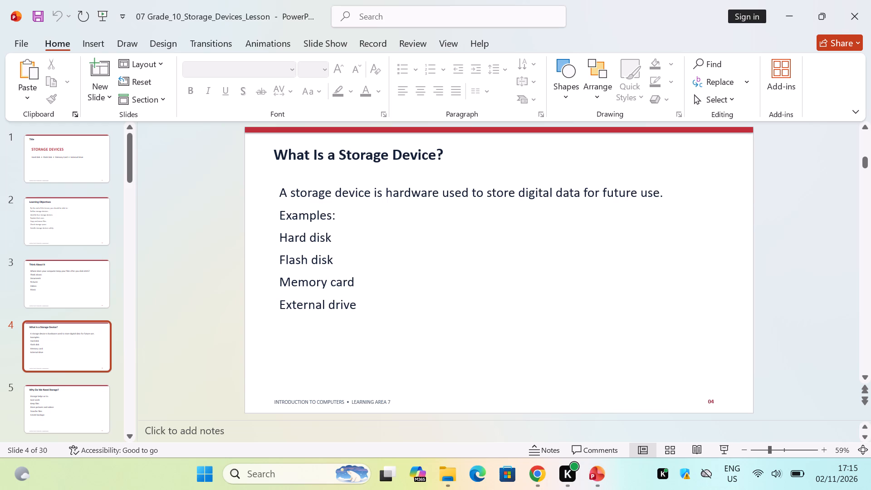
pyautogui.press('pagedown')
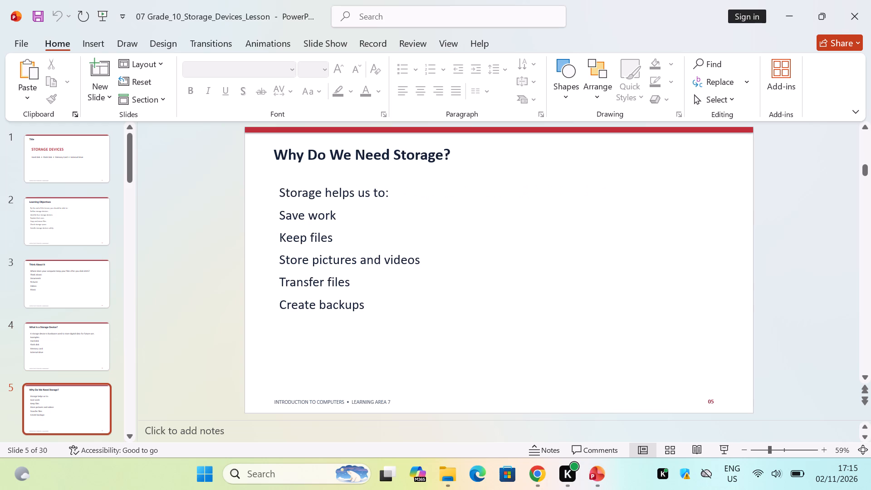
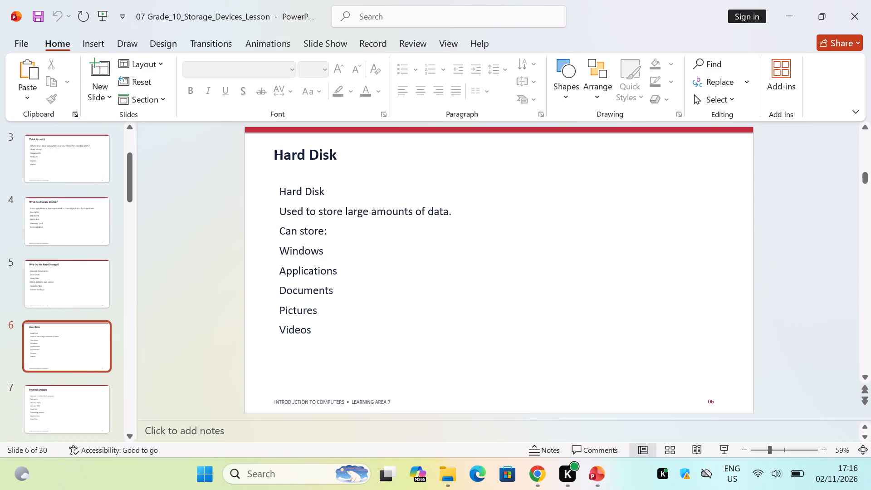
# Extend the "Windows" item on the Hard Disk slide so it reads "Windows operating system".
pyautogui.click(327, 250)
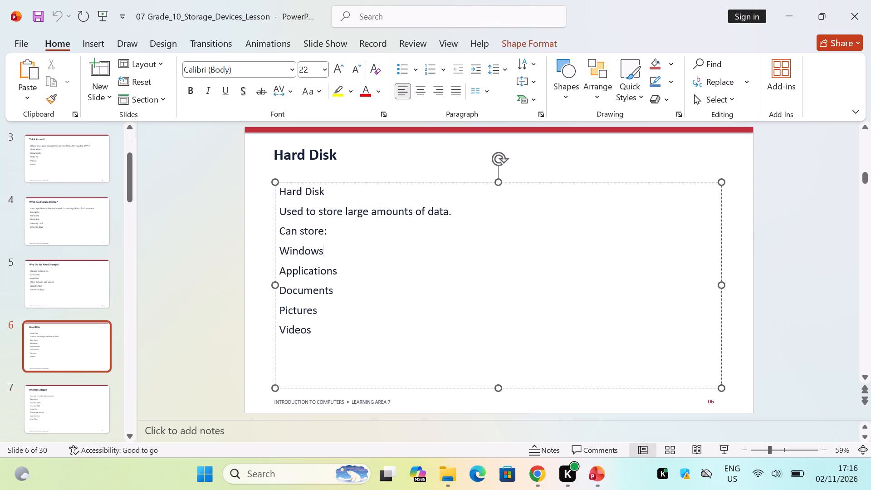
pyautogui.press('space')
pyautogui.write('op')
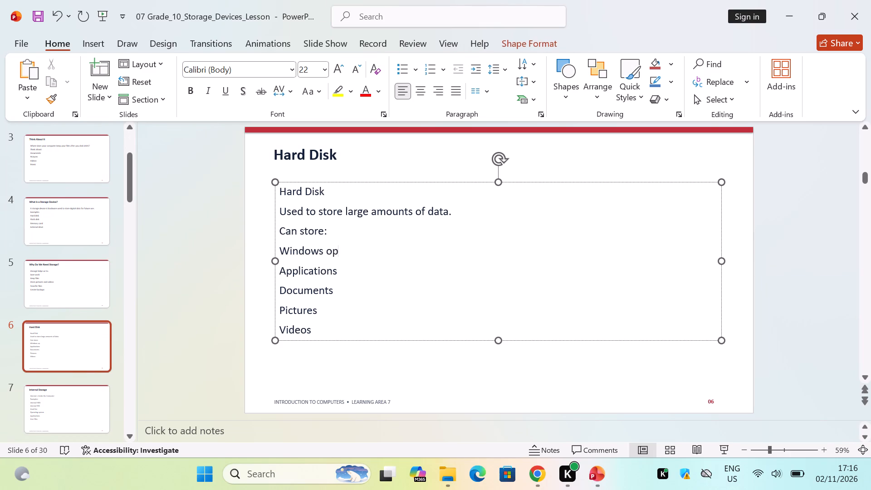
pyautogui.write('erating')
pyautogui.press('space')
pyautogui.write('s')
pyautogui.write('ystem')
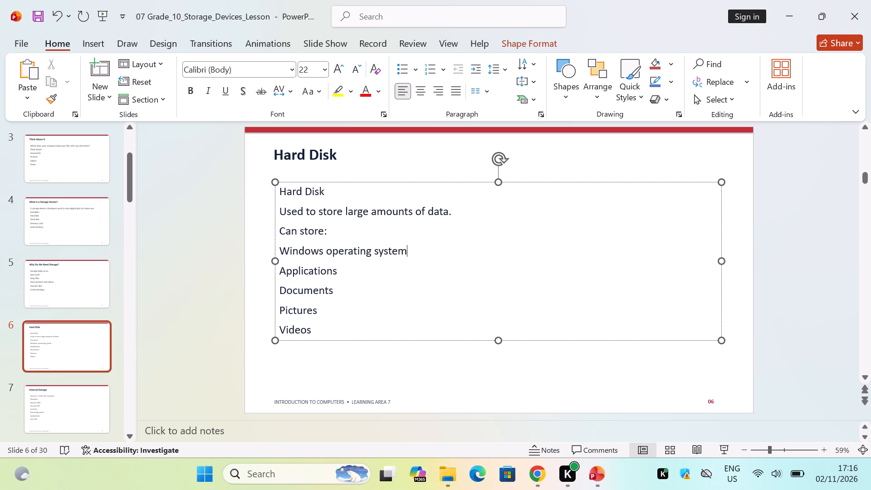
pyautogui.click(780, 304)
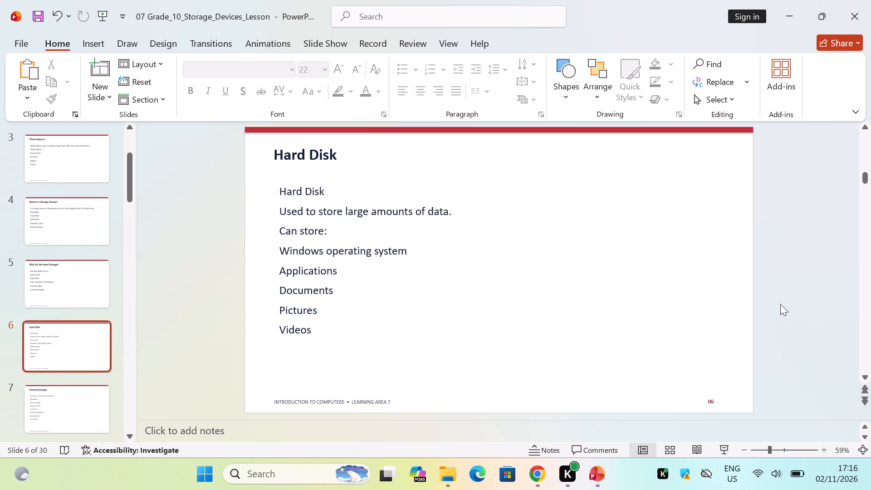
# Go back to the Think About It slide and insert a blank line between the SAVE question and "Think about:".
pyautogui.press('pagedown')
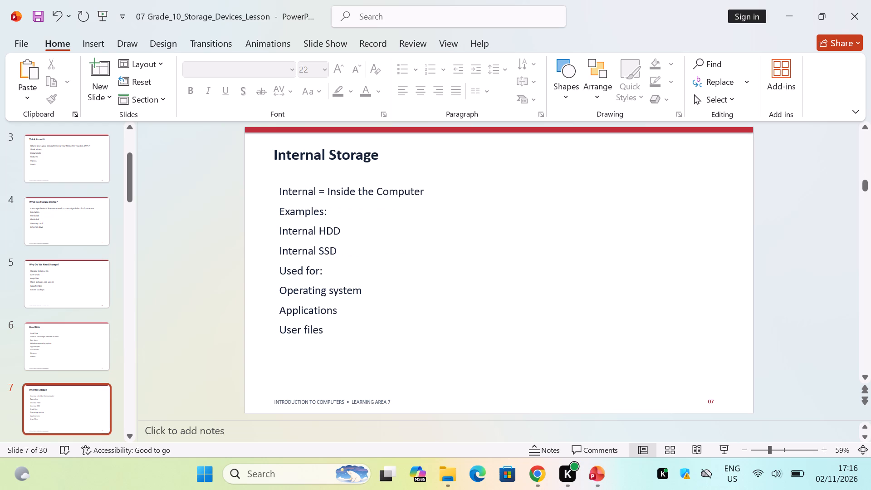
pyautogui.press('pageup')
pyautogui.press('pageup')
pyautogui.press('pageup')
pyautogui.press('pageup')
pyautogui.press('pageup')
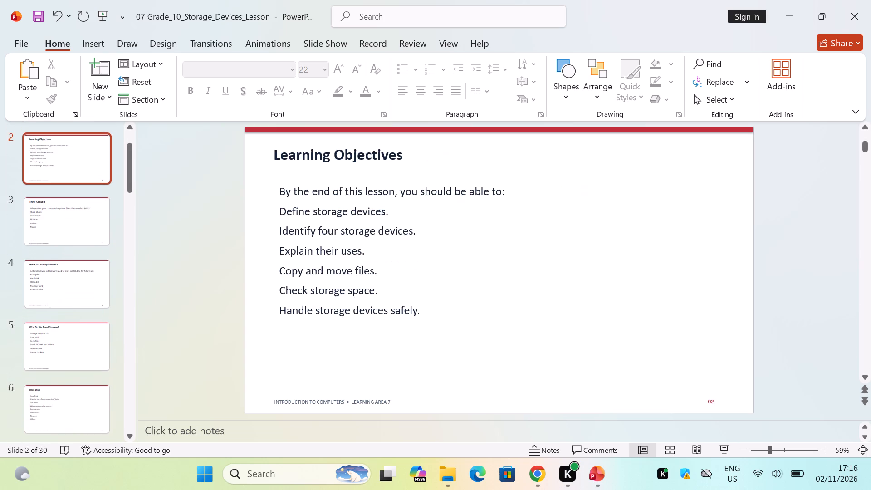
pyautogui.press('pageup')
pyautogui.press('pageup')
pyautogui.press('pagedown')
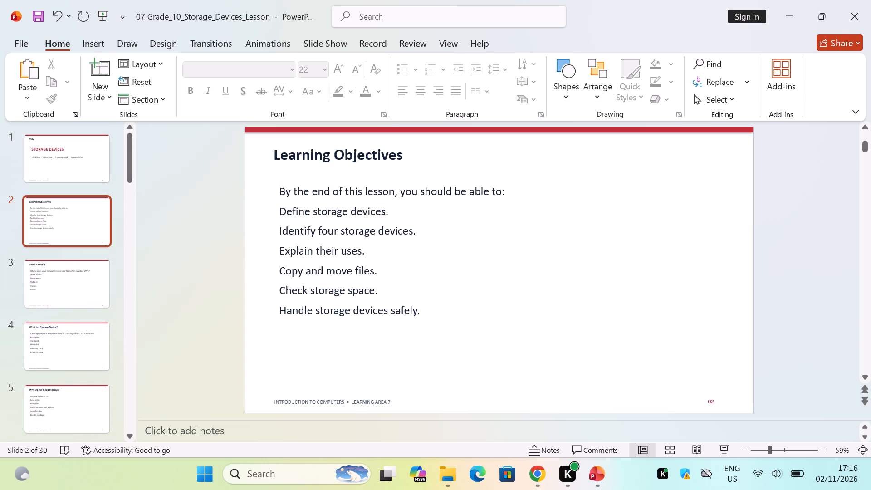
pyautogui.press('pagedown')
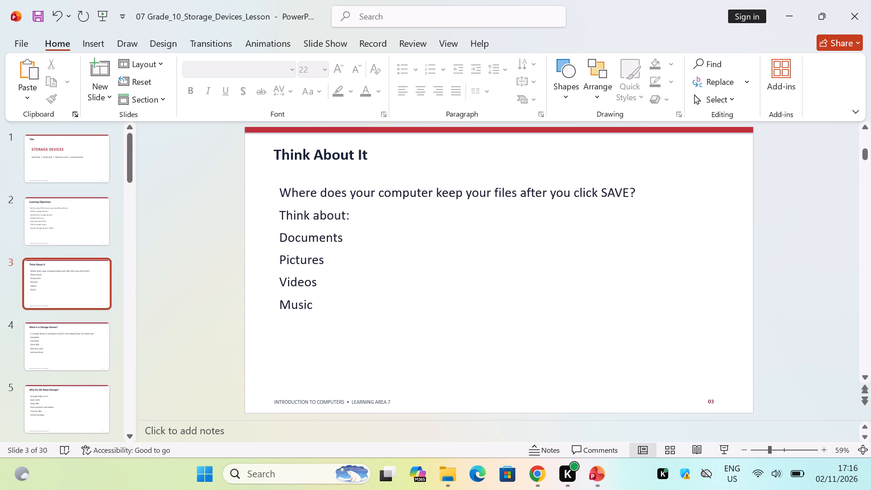
pyautogui.click(633, 192)
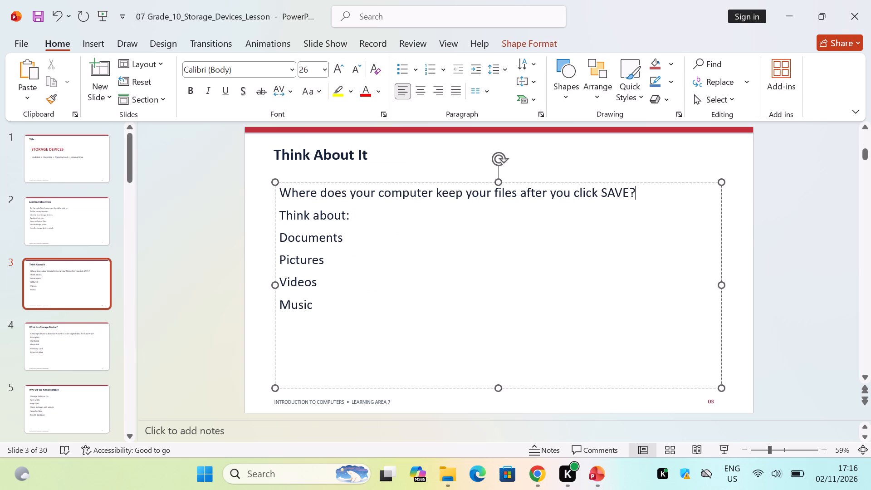
pyautogui.press('Return')
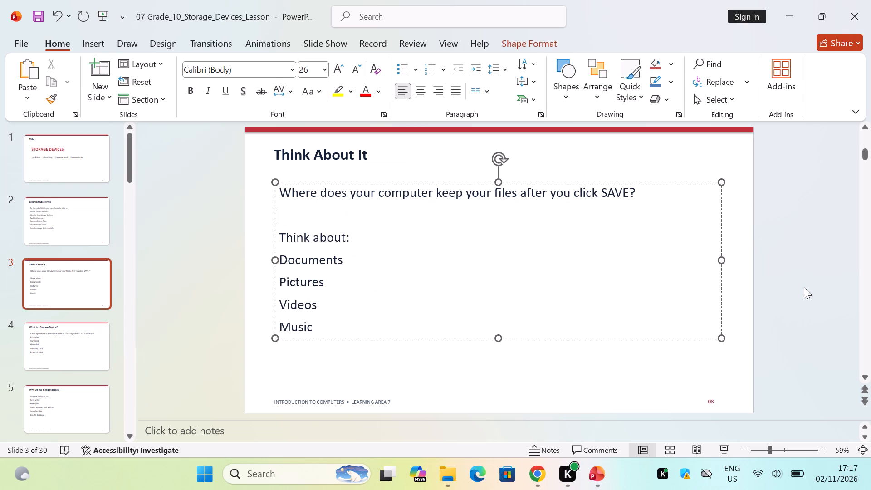
pyautogui.click(804, 287)
# Insert a blank line above "Examples:" on the What Is a Storage Device? slide.
pyautogui.press('pagedown')
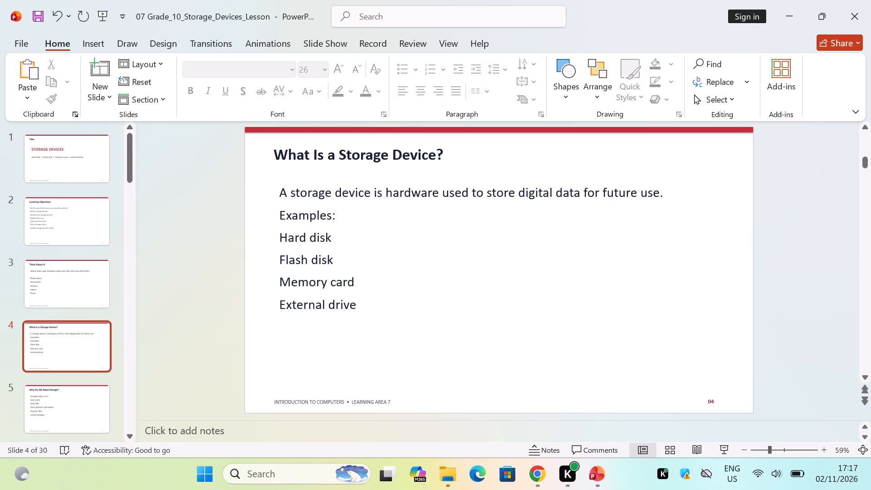
pyautogui.click(279, 216)
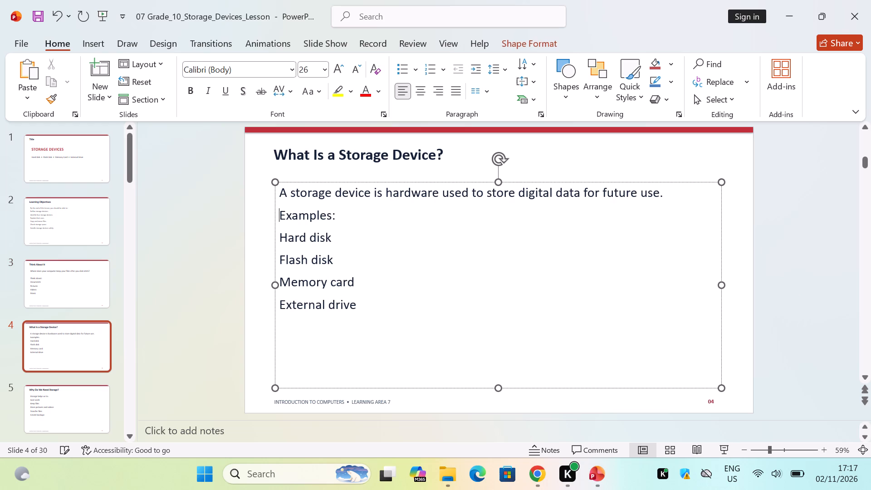
pyautogui.press('Return')
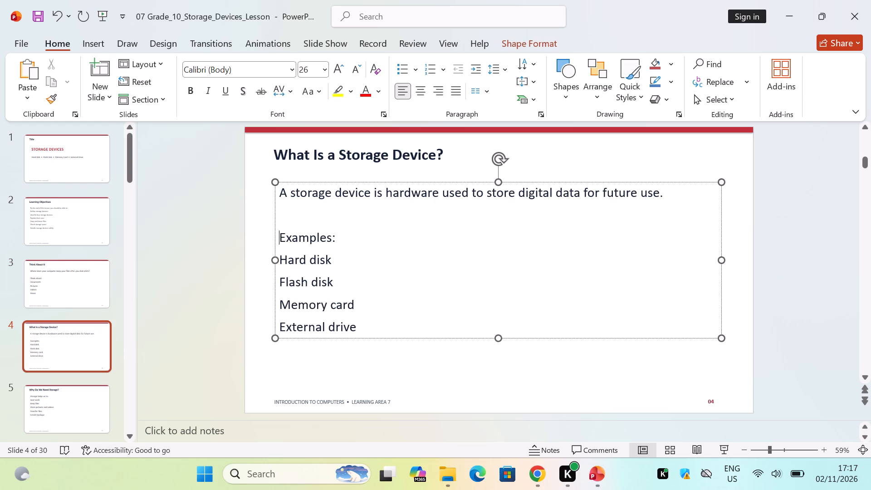
# Insert a blank line above "Can store:" on the Hard Disk slide.
pyautogui.press('pagedown')
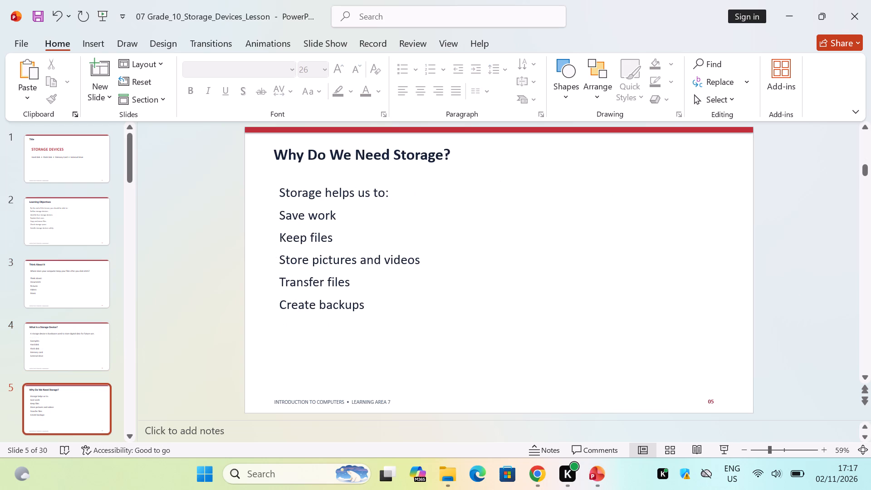
pyautogui.press('pagedown')
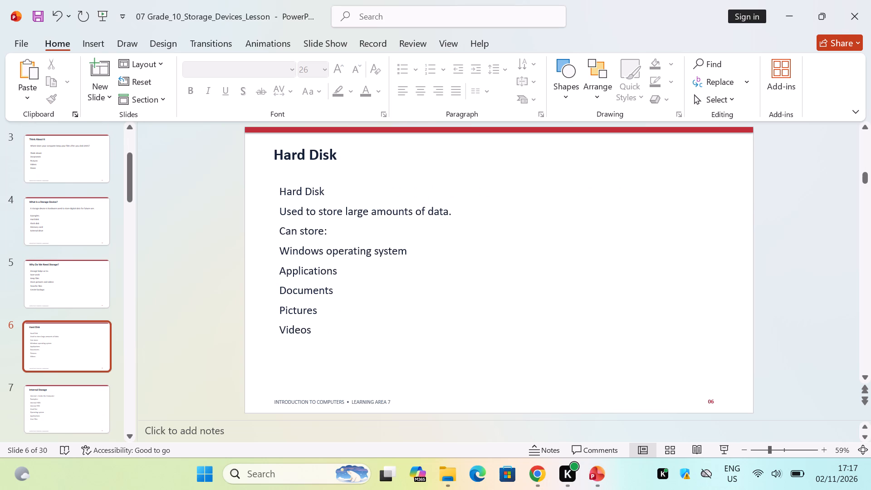
pyautogui.press('Return')
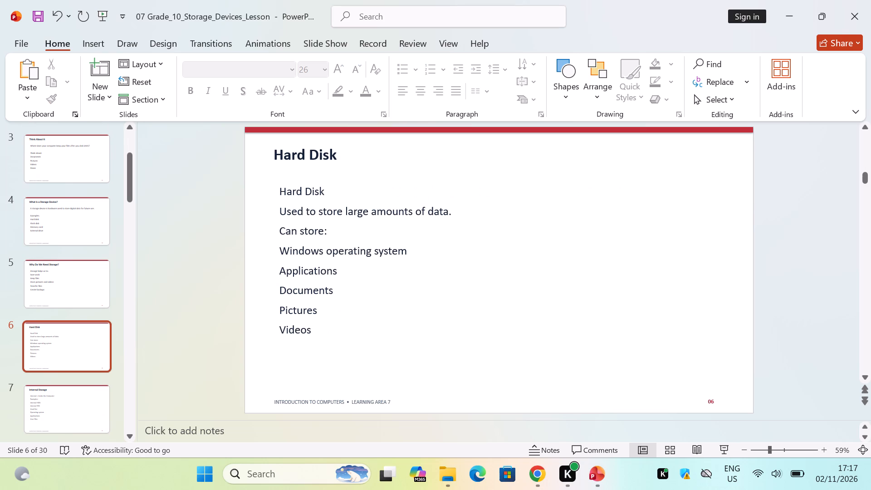
pyautogui.click(282, 230)
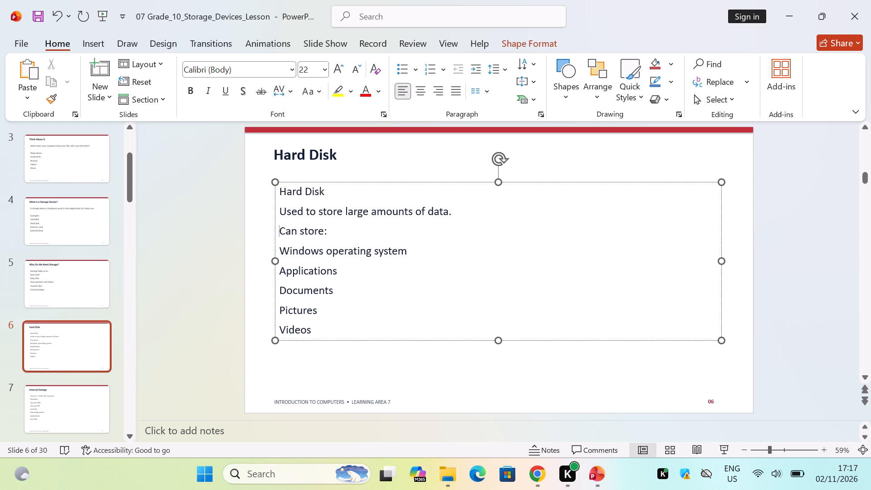
pyautogui.press('Return')
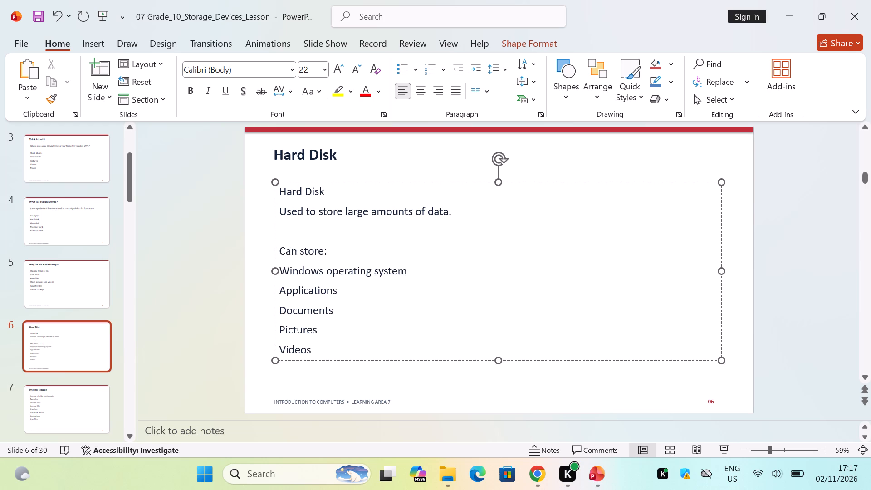
# Insert blank lines above "Examples:" and above "Used for:" on the Internal Storage slide.
pyautogui.press('pagedown')
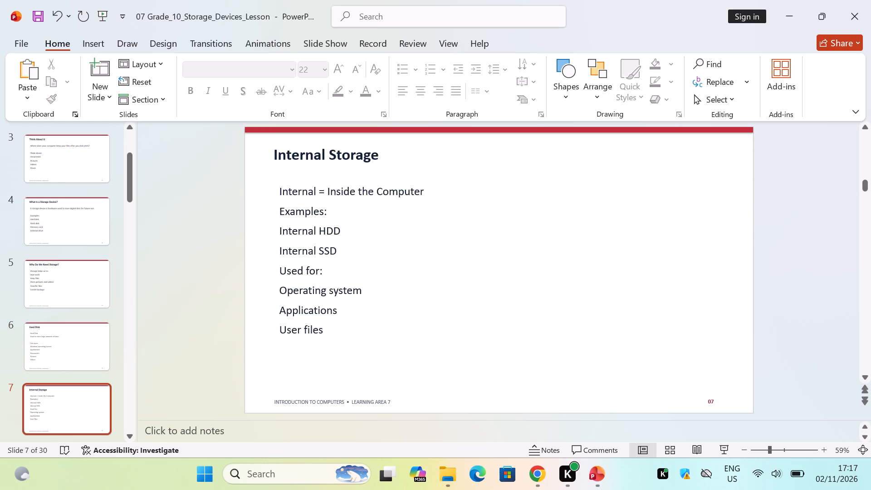
pyautogui.click(281, 209)
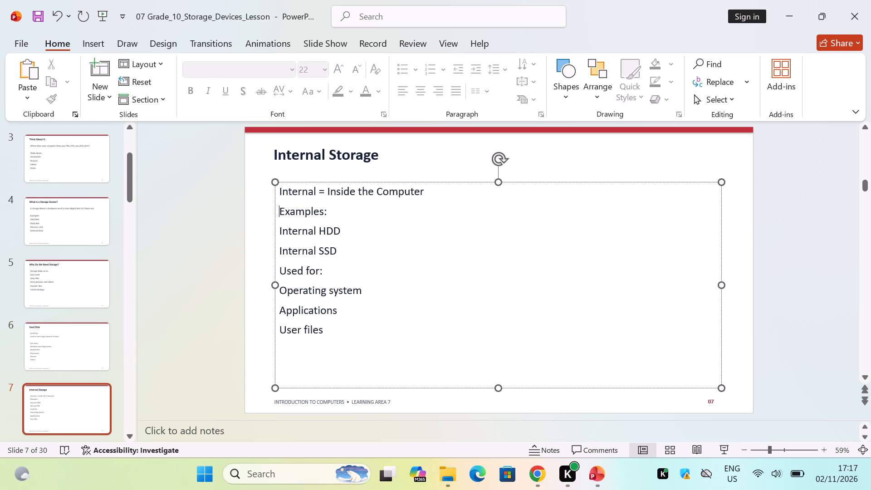
pyautogui.press('Return')
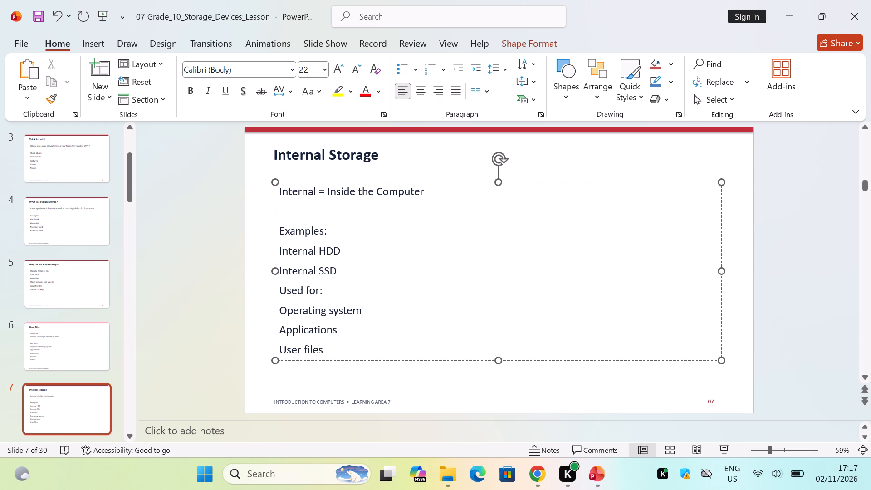
pyautogui.click(342, 267)
pyautogui.press('Return')
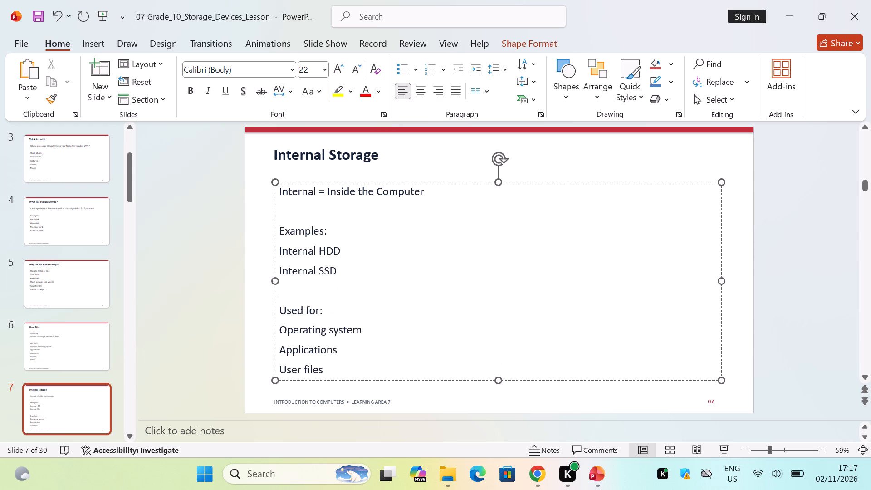
# Insert a blank line between "Small and portable." and "Used to:" on the Flash Disk slide.
pyautogui.press('pagedown')
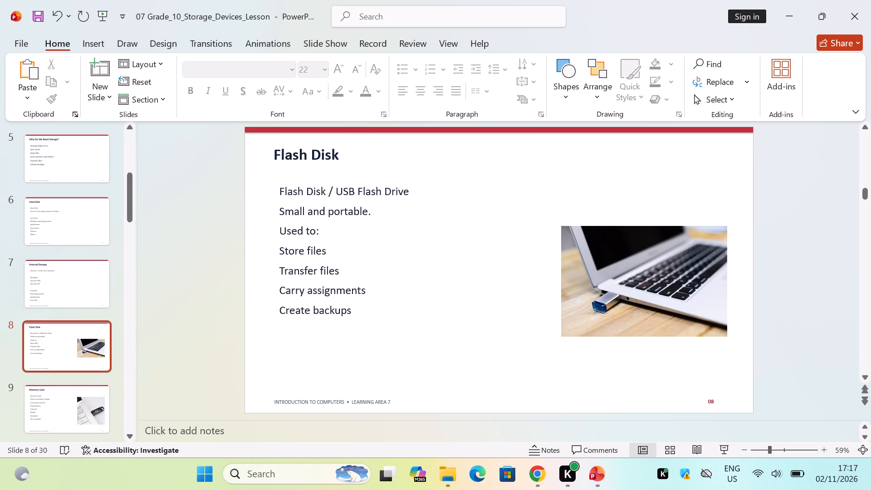
pyautogui.click(380, 215)
pyautogui.press('Return')
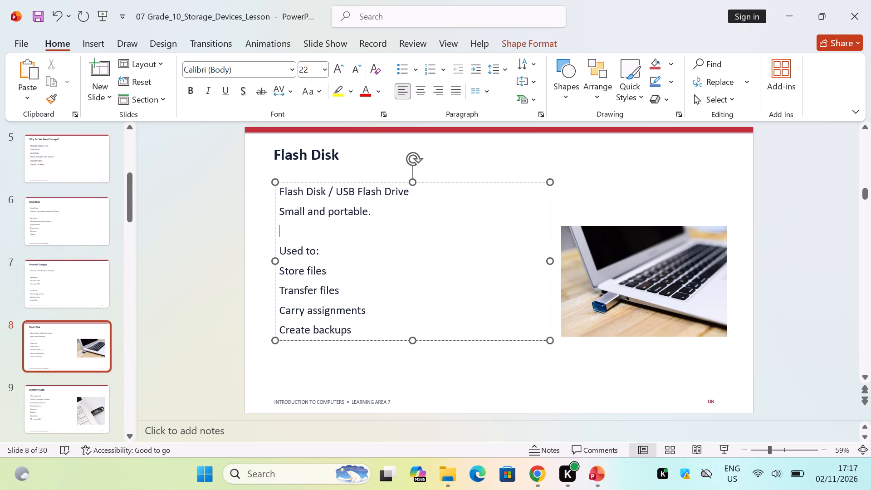
# Insert blank lines above "Commonly used in:" and above "Examples:" on the Memory Card slide.
pyautogui.press('pagedown')
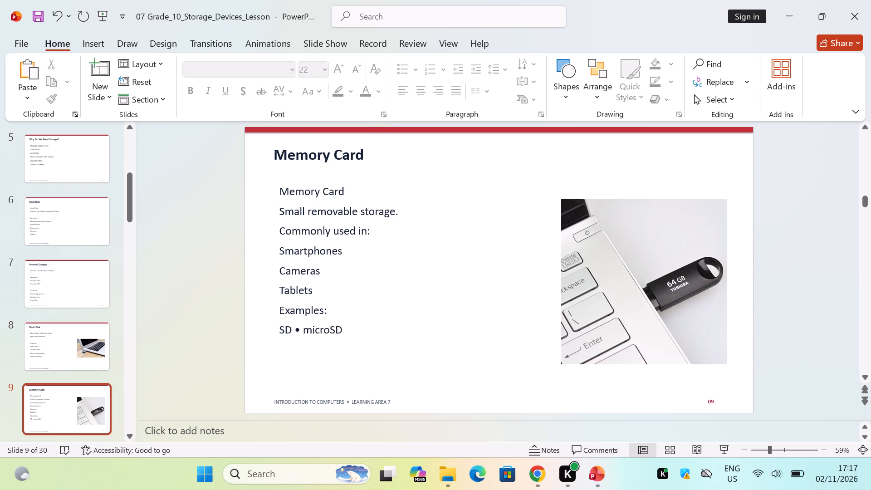
pyautogui.click(400, 208)
pyautogui.click(398, 209)
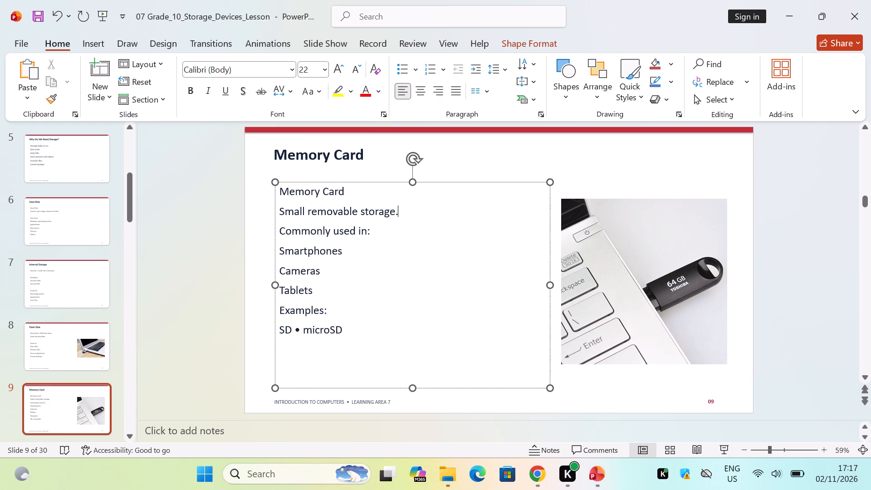
pyautogui.press('Return')
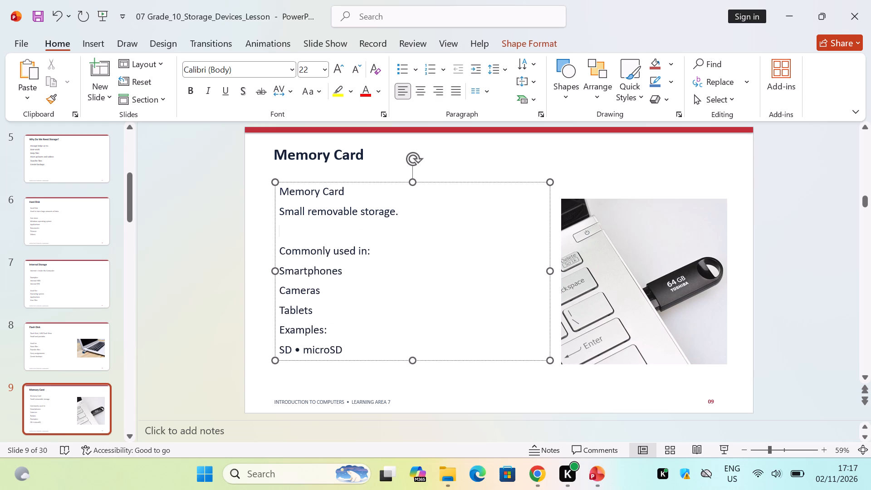
pyautogui.click(329, 312)
pyautogui.press('Return')
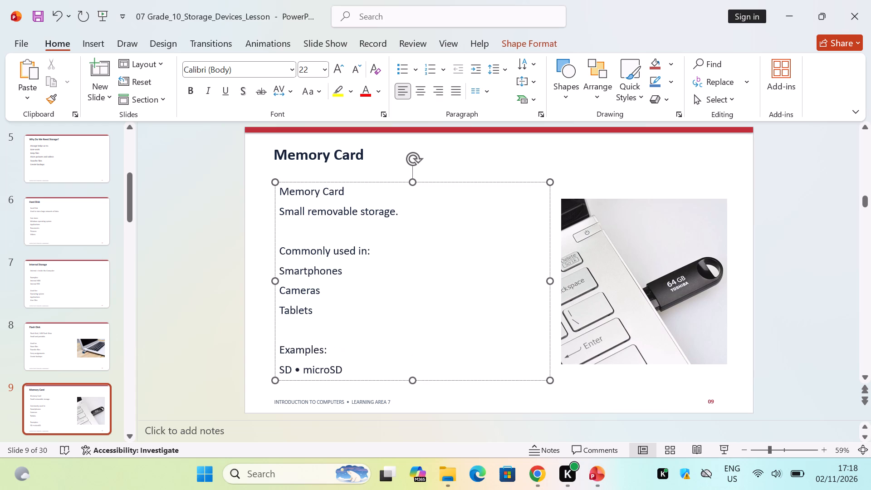
# Insert blank lines above "Examples:" and above "Used for:" on the External Drive slide, and move on to the Compare the Devices slide.
pyautogui.press('pagedown')
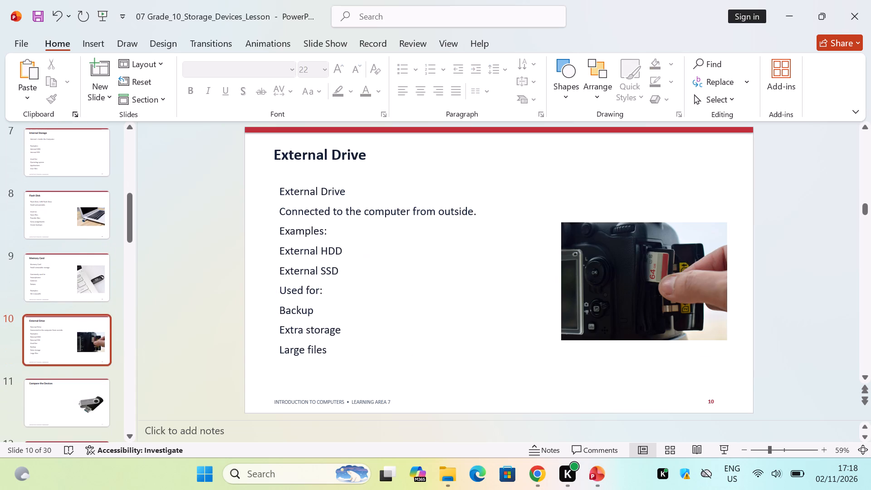
pyautogui.click(475, 208)
pyautogui.press('Return')
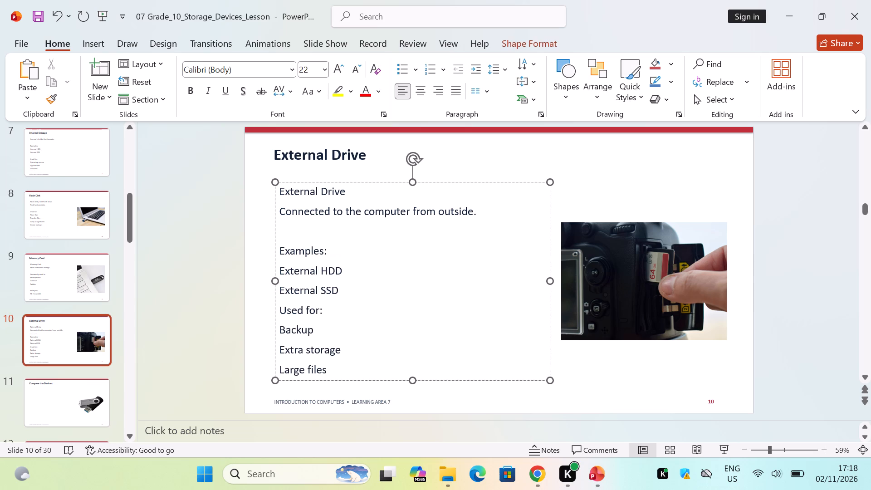
pyautogui.click(341, 292)
pyautogui.press('Return')
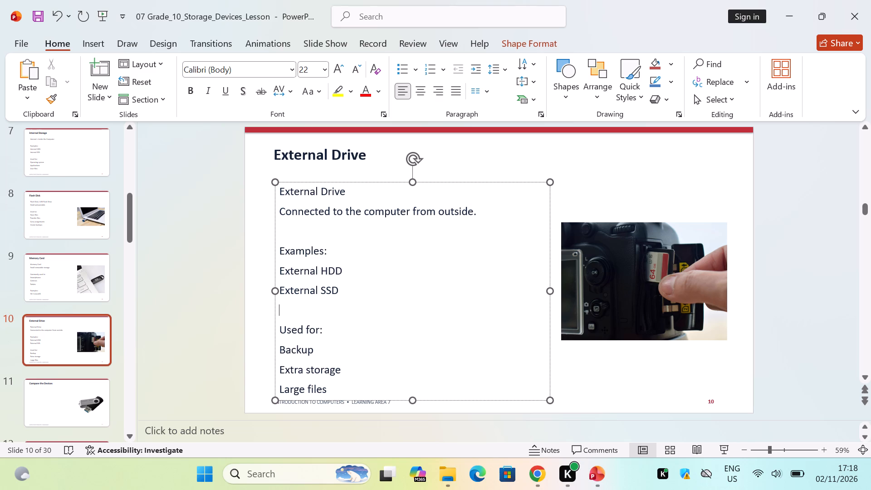
pyautogui.press('pagedown')
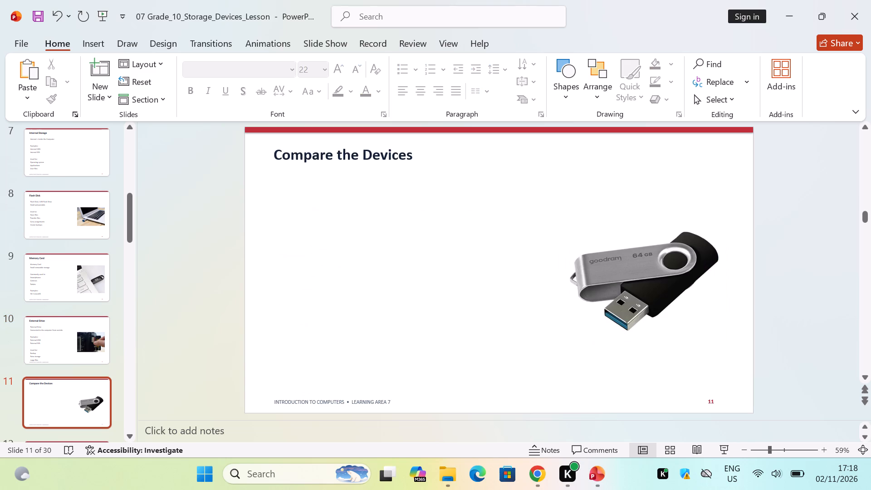
# Insert a blank line above "Remember:" on the Storage Capacity slide.
pyautogui.press('pagedown')
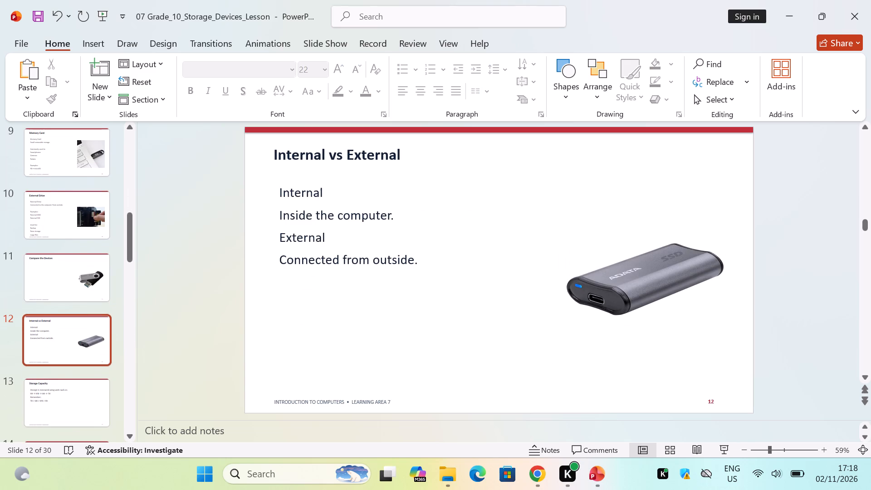
pyautogui.press('pagedown')
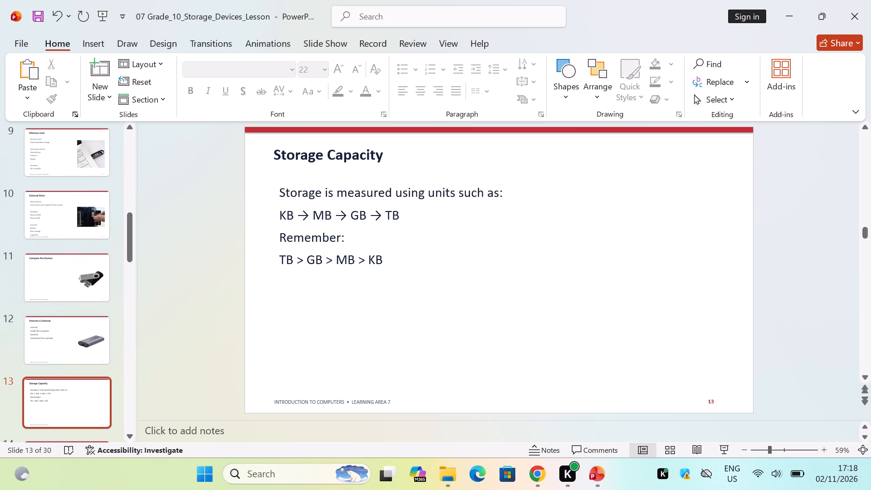
pyautogui.click(403, 212)
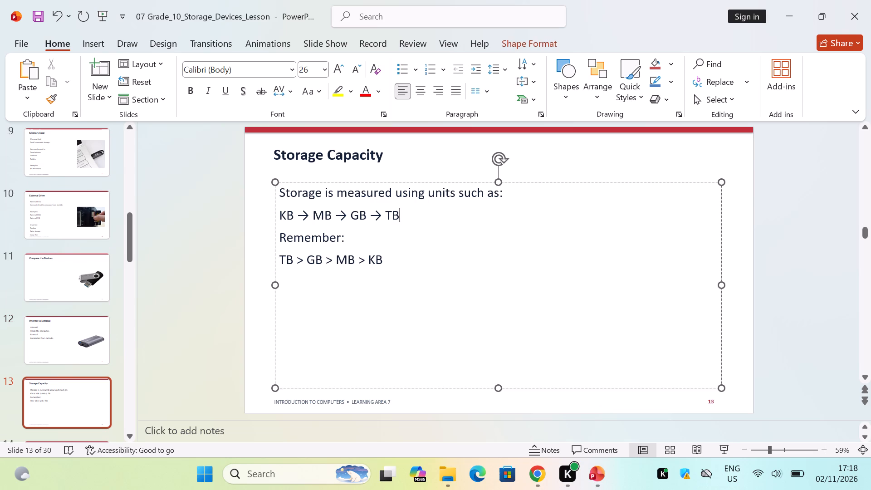
pyautogui.press('Return')
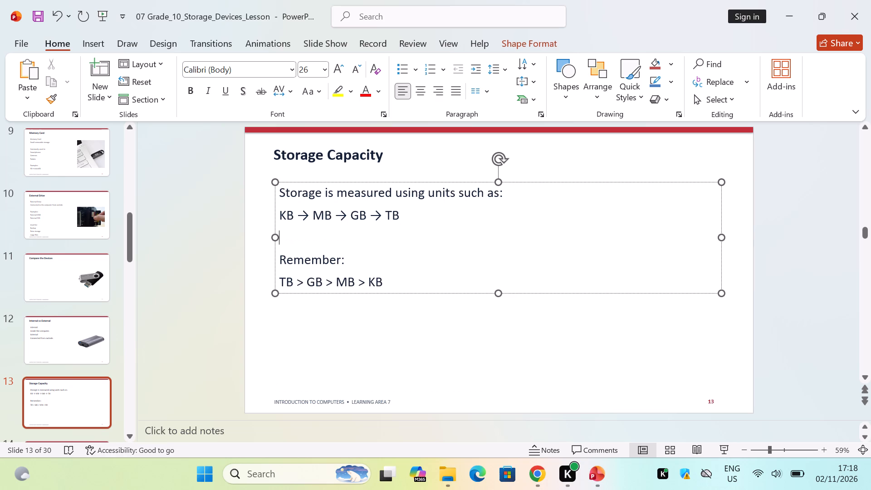
# Insert blank lines above "Available Space" and above "Example:" on the Capacity vs Available Space slide.
pyautogui.press('pagedown')
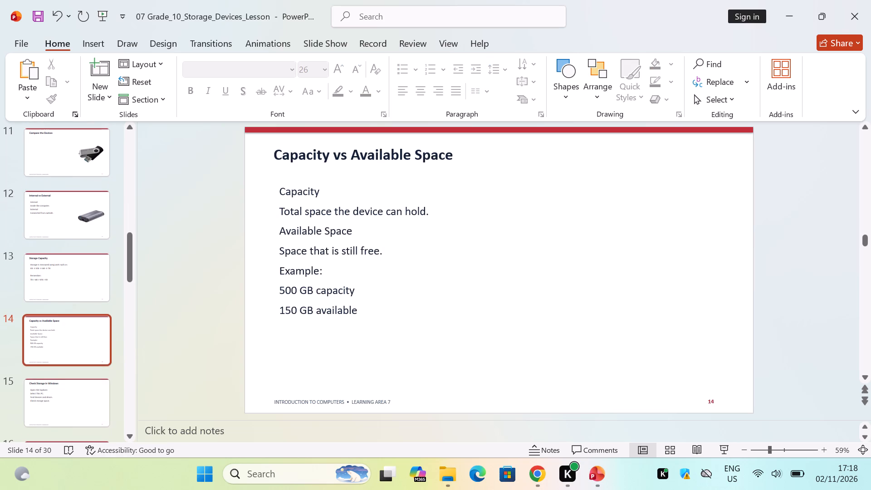
pyautogui.click(427, 208)
pyautogui.press('Return')
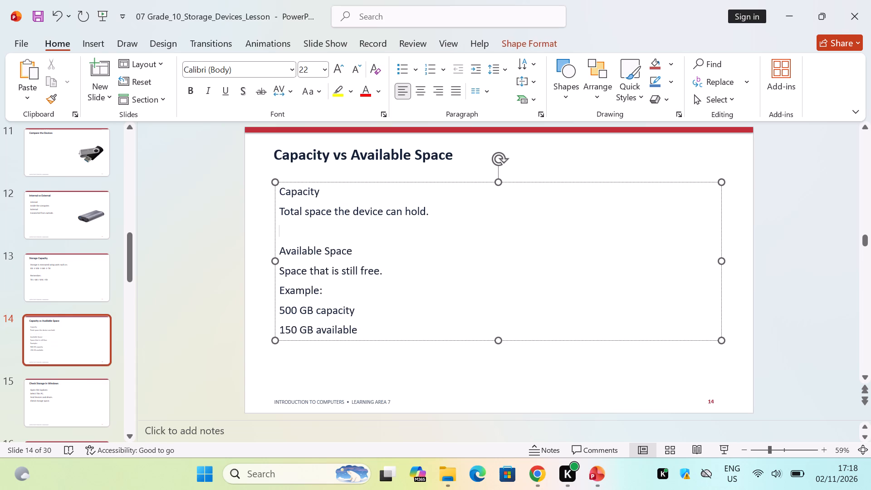
pyautogui.click(389, 273)
pyautogui.press('Return')
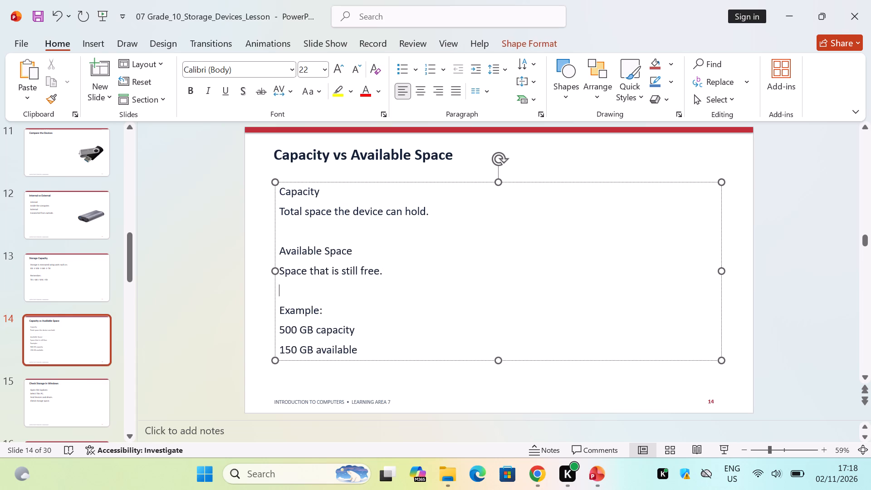
# Insert a blank line above "Always handle the device carefully." on the Using a Flash Disk slide.
pyautogui.press('pagedown')
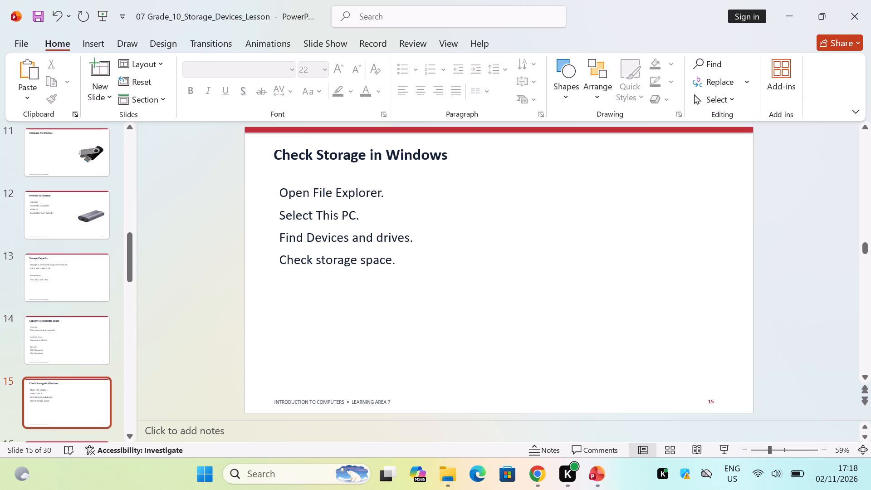
pyautogui.press('pagedown')
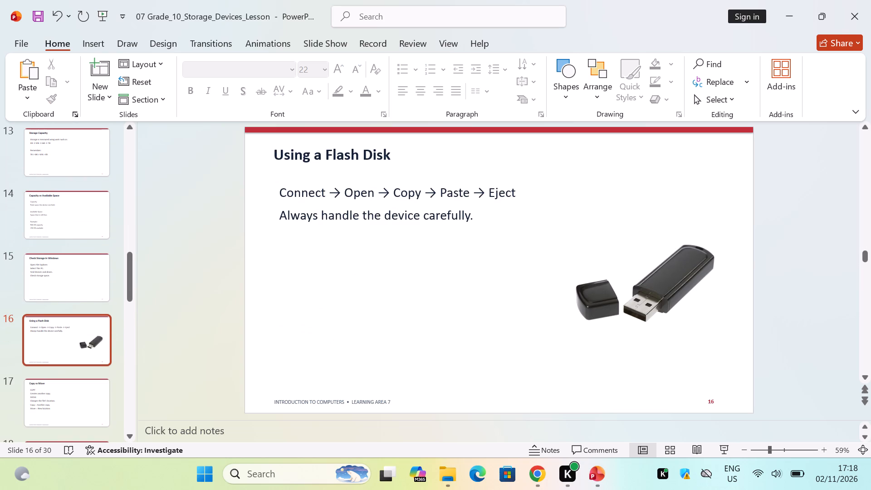
pyautogui.click(518, 190)
pyautogui.click(518, 194)
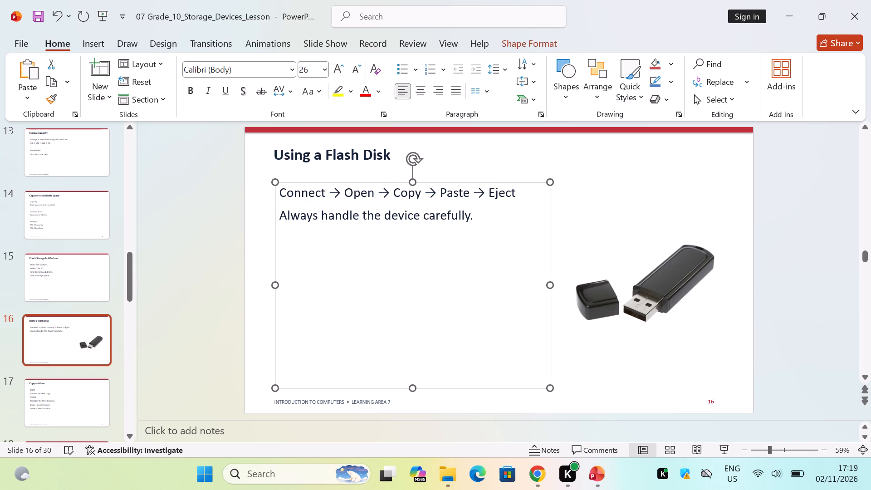
pyautogui.click(515, 189)
pyautogui.press('Return')
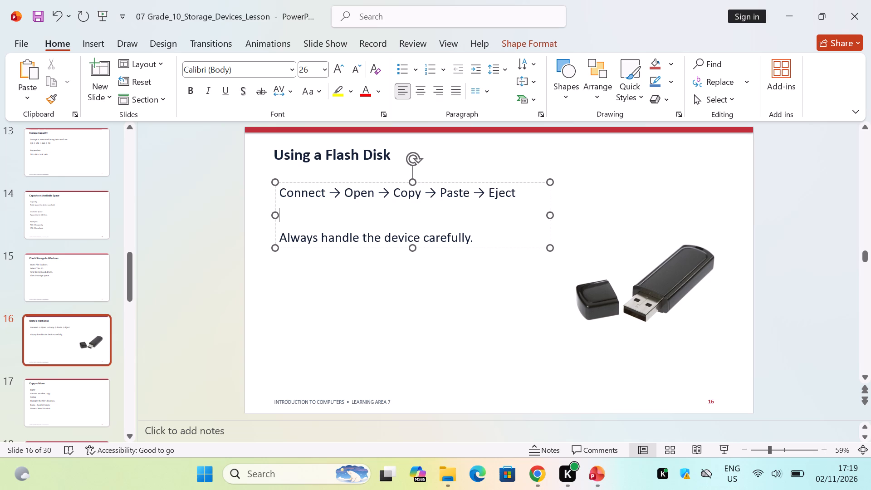
# Reword the description under COPY on the Copy vs Move slide as "Creates a duplicate".
pyautogui.press('pagedown')
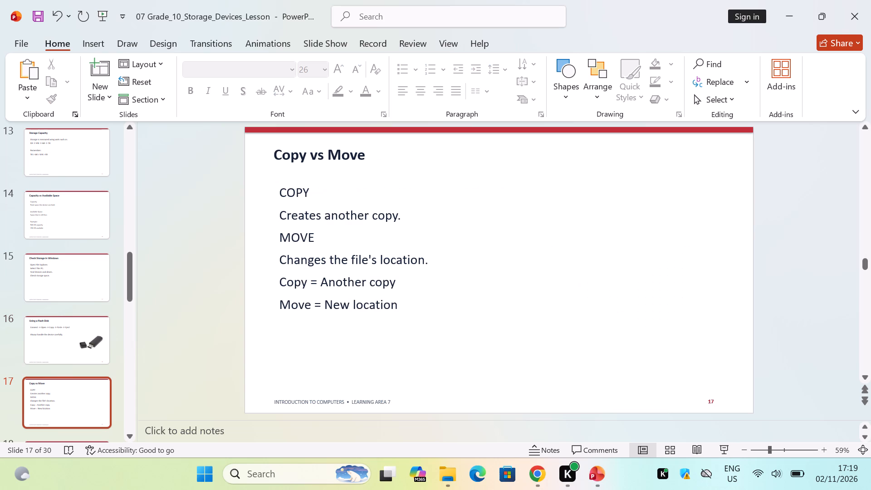
pyautogui.click(403, 216)
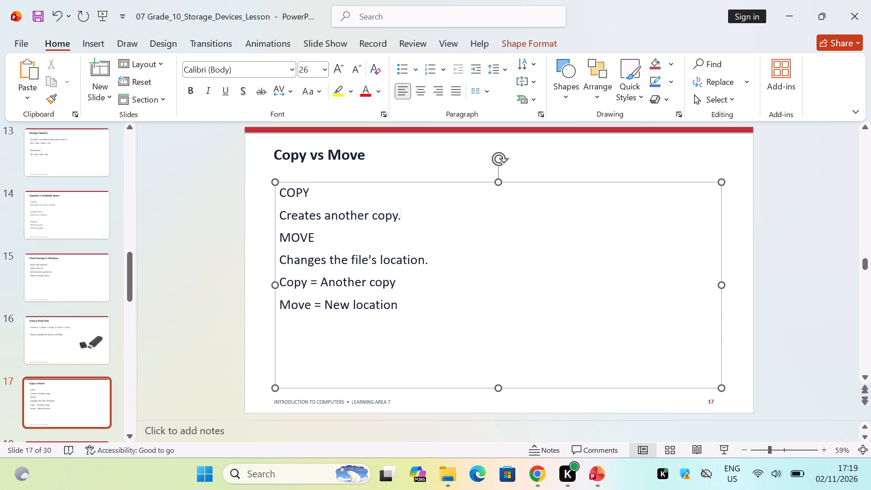
pyautogui.press('BackSpace')
pyautogui.press('BackSpace')
pyautogui.press('BackSpace')
pyautogui.press('BackSpace')
pyautogui.press('BackSpace')
pyautogui.press('BackSpace')
pyautogui.press('BackSpace')
pyautogui.press('BackSpace')
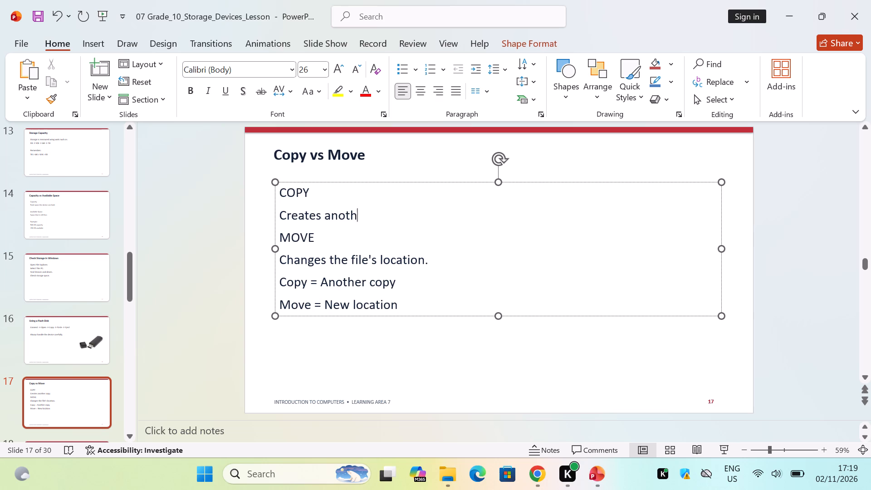
pyautogui.press('BackSpace')
pyautogui.press('BackSpace')
pyautogui.press('BackSpace')
pyautogui.press('BackSpace')
pyautogui.press('space')
pyautogui.write('duplicate')
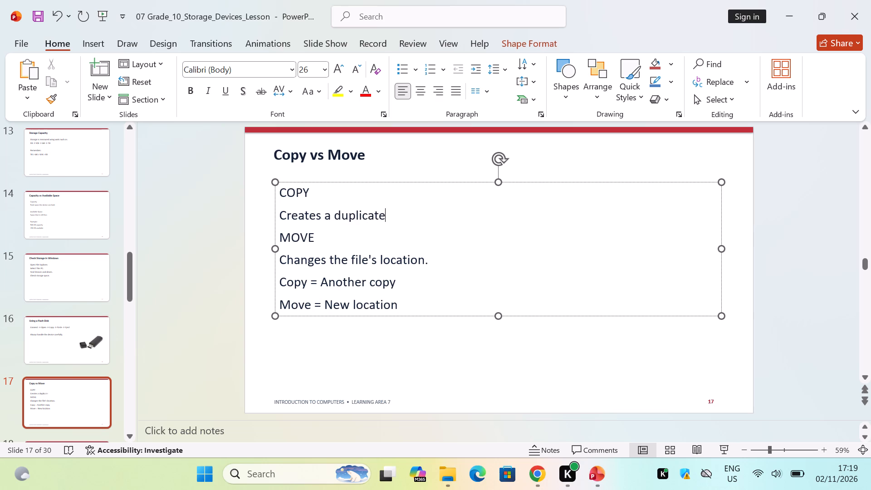
# Insert blank lines above "MOVE" and above the "Copy =" summary line on the Copy vs Move slide.
pyautogui.press('Return')
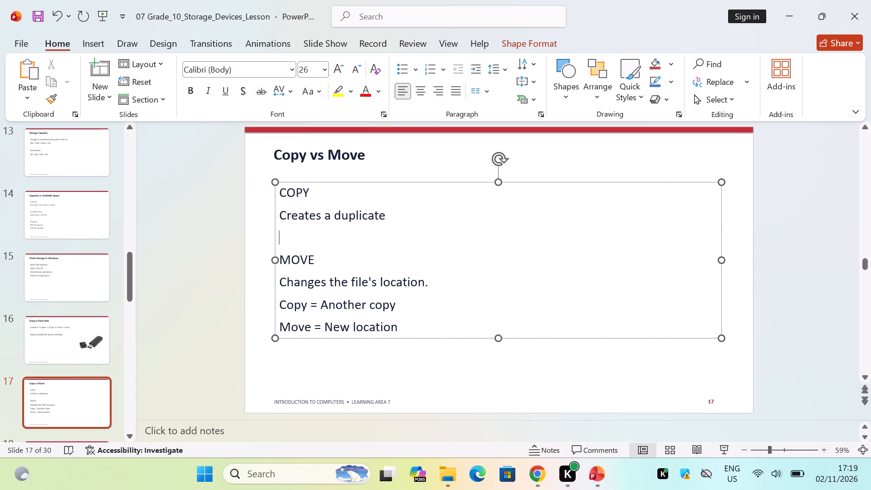
pyautogui.click(427, 281)
pyautogui.press('Return')
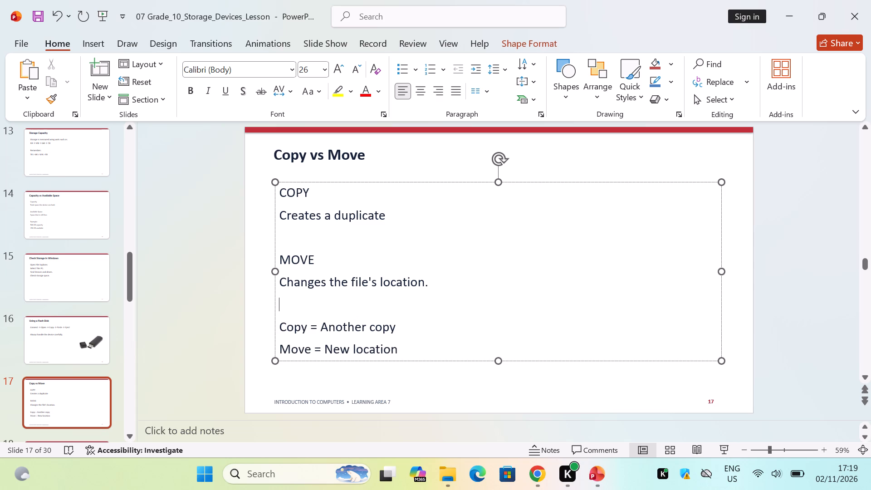
# Reword the copy summary line on the Copy vs Move slide as "Copy = Duplicating".
pyautogui.click(399, 326)
pyautogui.press('BackSpace')
pyautogui.press('BackSpace')
pyautogui.press('BackSpace')
pyautogui.press('BackSpace')
pyautogui.press('BackSpace')
pyautogui.press('BackSpace')
pyautogui.press('BackSpace')
pyautogui.press('BackSpace')
pyautogui.press('BackSpace')
pyautogui.press('BackSpace')
pyautogui.press('BackSpace')
pyautogui.press('BackSpace')
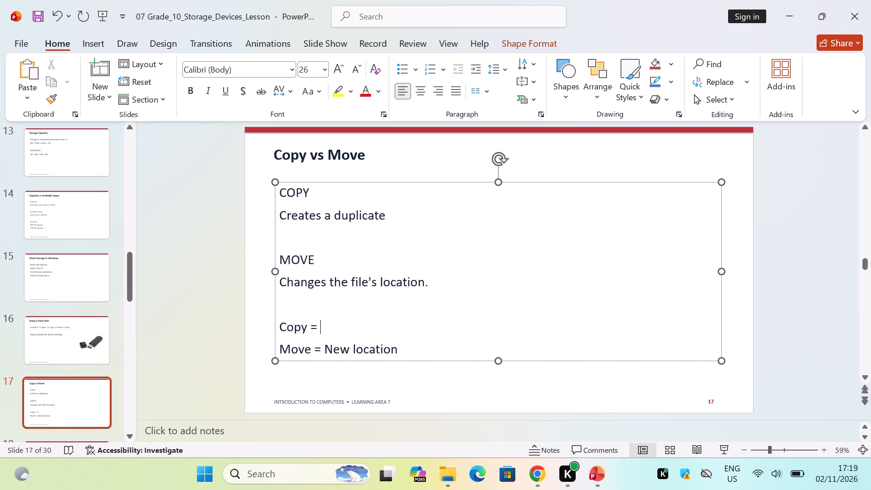
pyautogui.write('Duplicating')
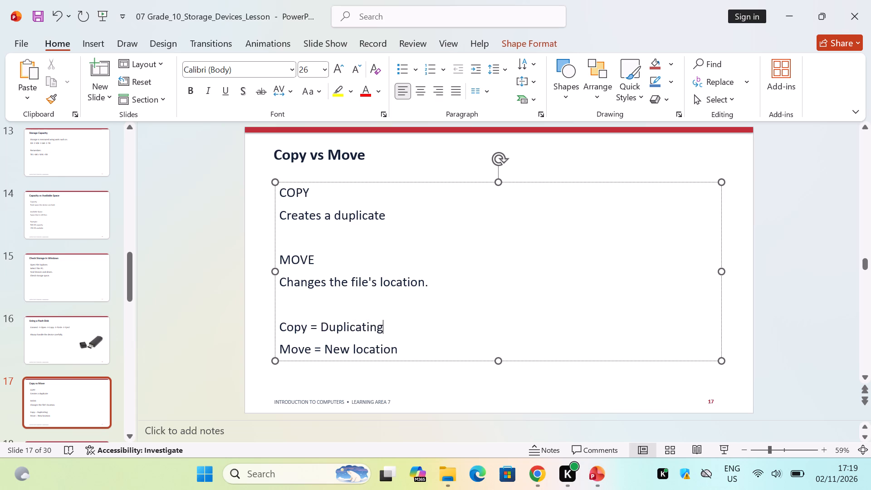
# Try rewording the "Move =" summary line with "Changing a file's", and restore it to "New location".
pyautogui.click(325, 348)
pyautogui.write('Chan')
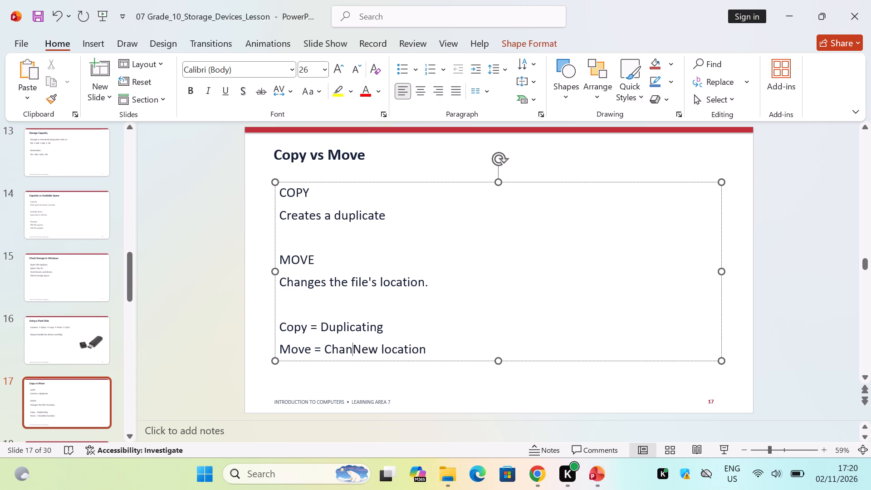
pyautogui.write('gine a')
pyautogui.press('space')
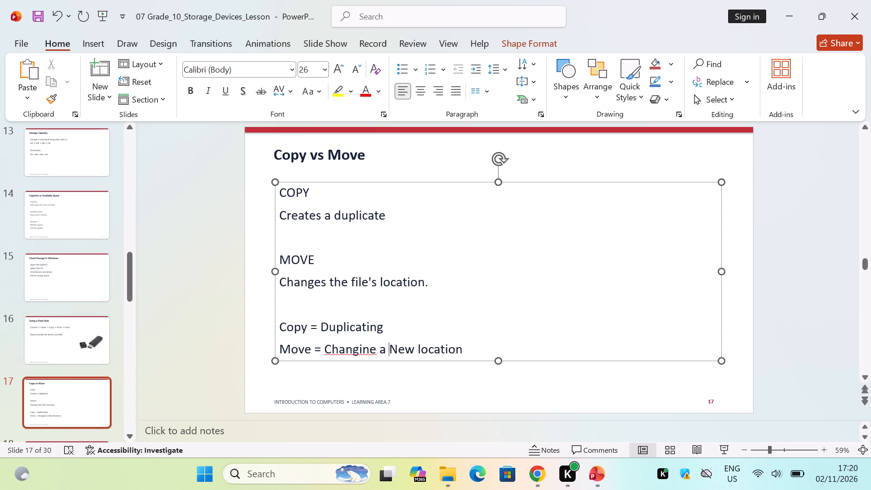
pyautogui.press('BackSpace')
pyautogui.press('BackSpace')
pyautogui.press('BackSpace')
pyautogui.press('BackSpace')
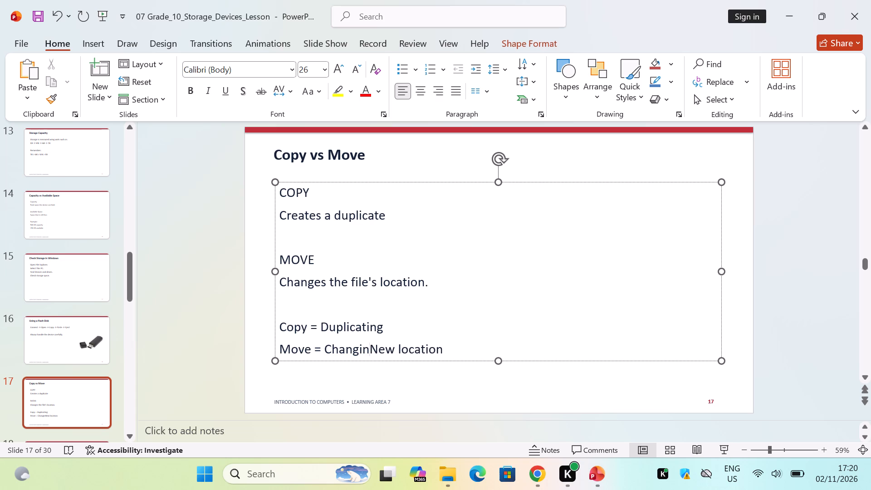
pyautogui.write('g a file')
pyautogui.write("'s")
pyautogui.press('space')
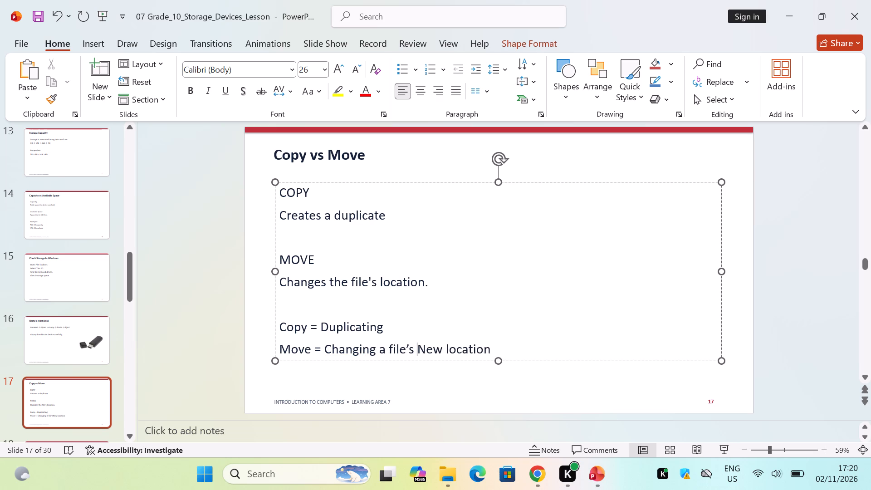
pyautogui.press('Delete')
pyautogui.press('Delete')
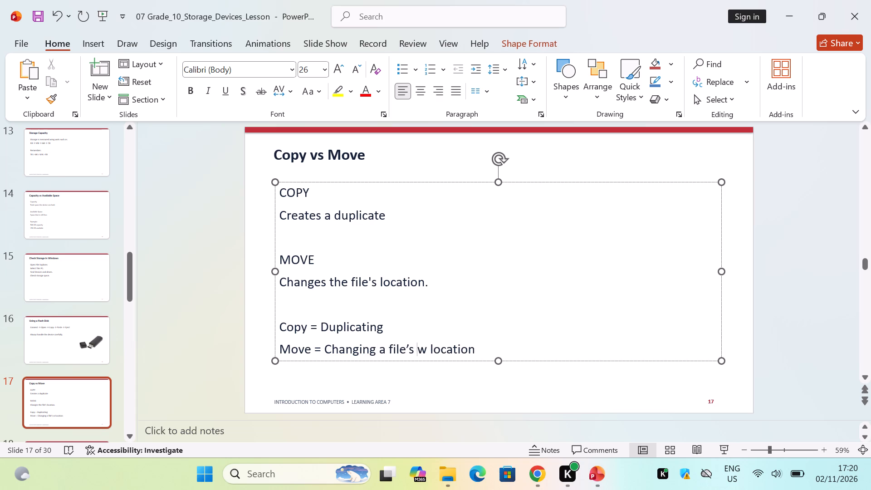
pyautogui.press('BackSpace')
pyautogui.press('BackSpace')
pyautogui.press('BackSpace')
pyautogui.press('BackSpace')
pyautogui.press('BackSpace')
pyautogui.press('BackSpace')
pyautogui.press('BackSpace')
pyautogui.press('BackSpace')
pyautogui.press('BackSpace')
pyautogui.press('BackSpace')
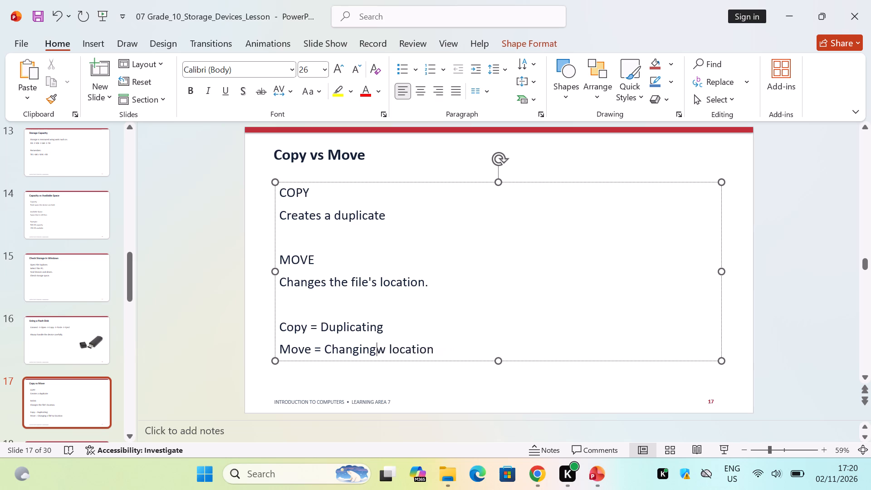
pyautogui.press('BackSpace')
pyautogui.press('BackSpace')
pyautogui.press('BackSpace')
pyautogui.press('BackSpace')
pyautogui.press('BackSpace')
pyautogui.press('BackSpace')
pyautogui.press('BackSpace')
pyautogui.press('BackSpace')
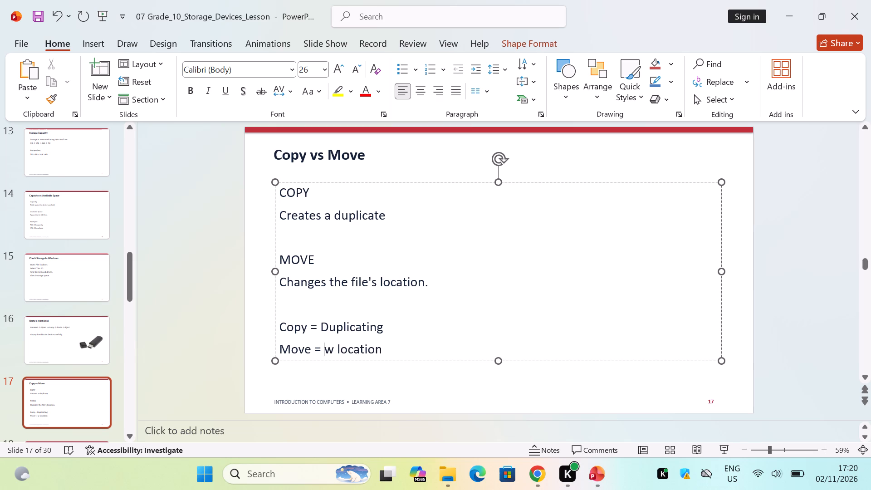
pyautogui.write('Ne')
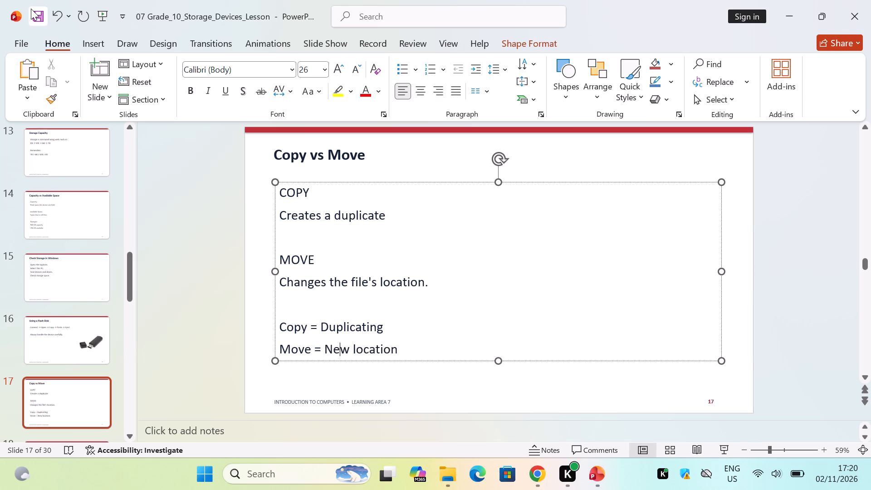
# Save the Storage Devices lesson presentation.
pyautogui.click(39, 15)
# Insert a blank line above "They can potentially carry harmful software." on the Malware Warning slide.
pyautogui.press('pagedown')
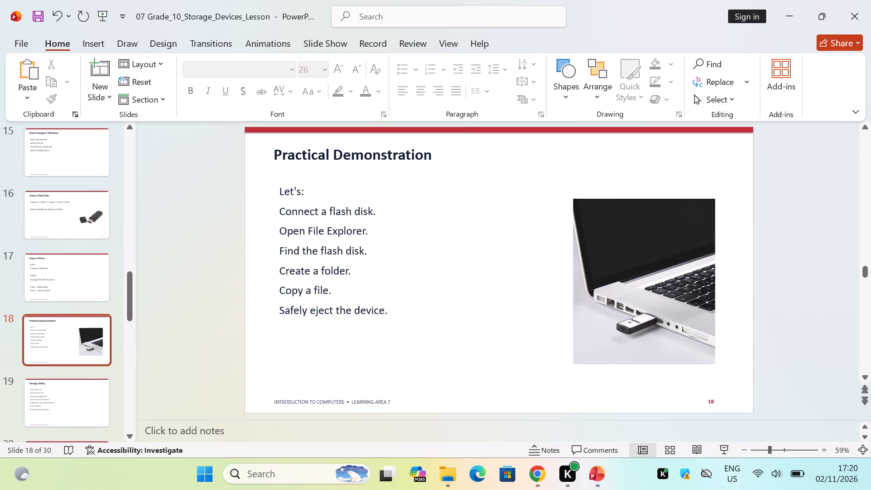
pyautogui.click(368, 252)
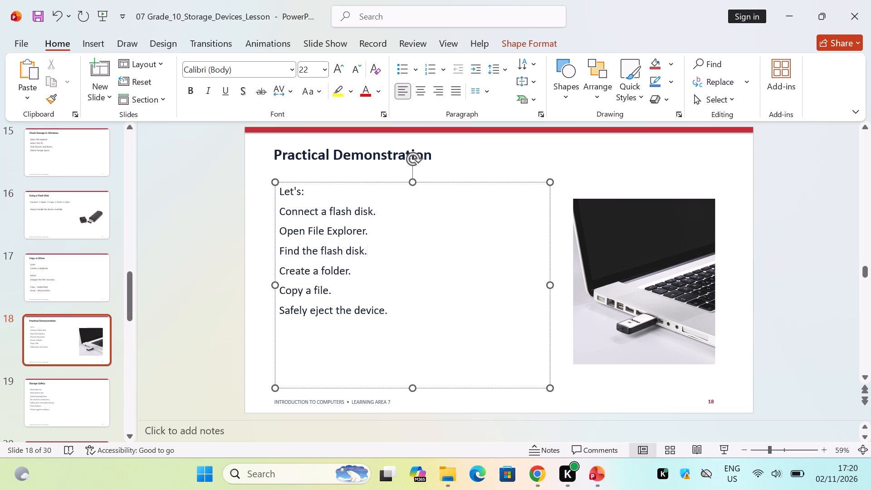
pyautogui.press('pagedown')
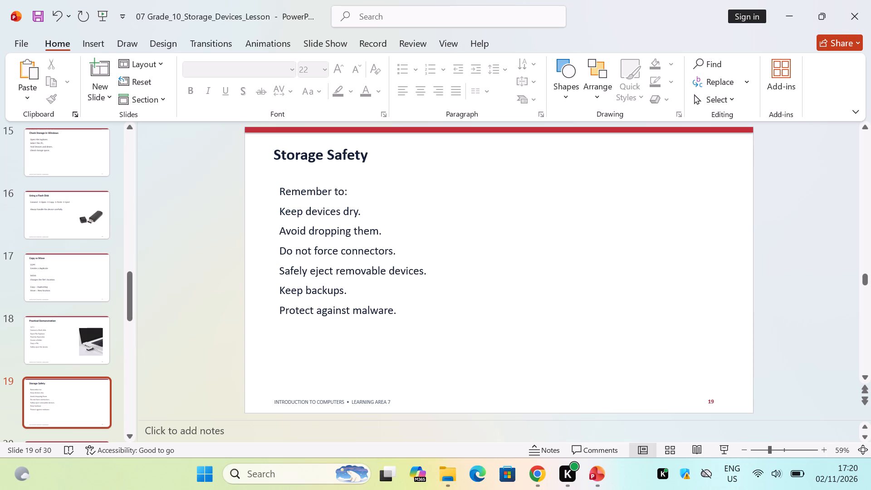
pyautogui.press('pagedown')
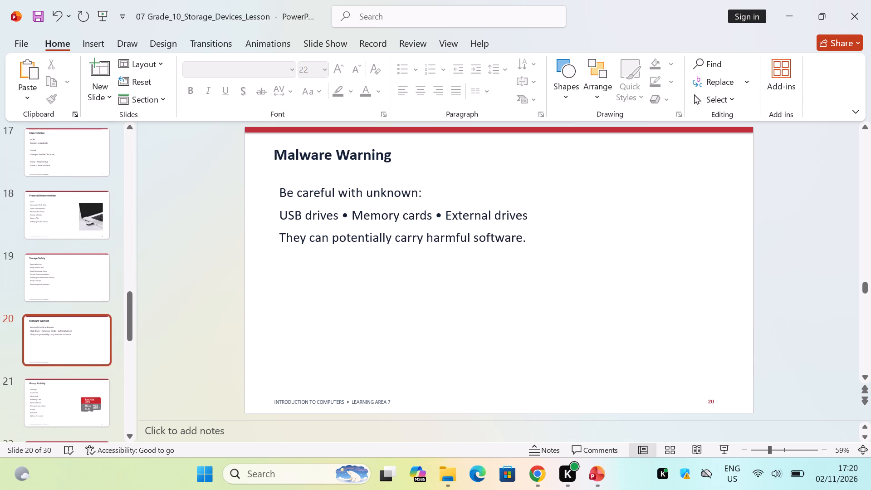
pyautogui.click(281, 235)
pyautogui.press('Return')
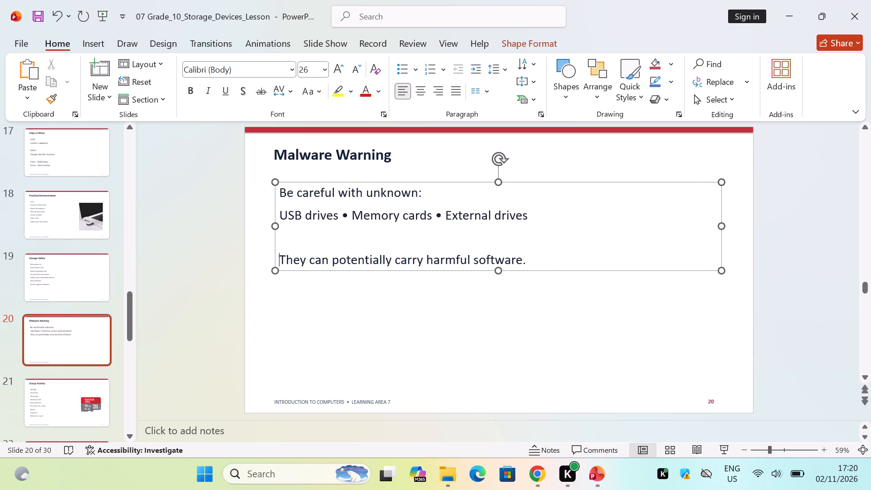
# Insert a blank line above "For each one, state:" on the Group Activity slide.
pyautogui.press('pagedown')
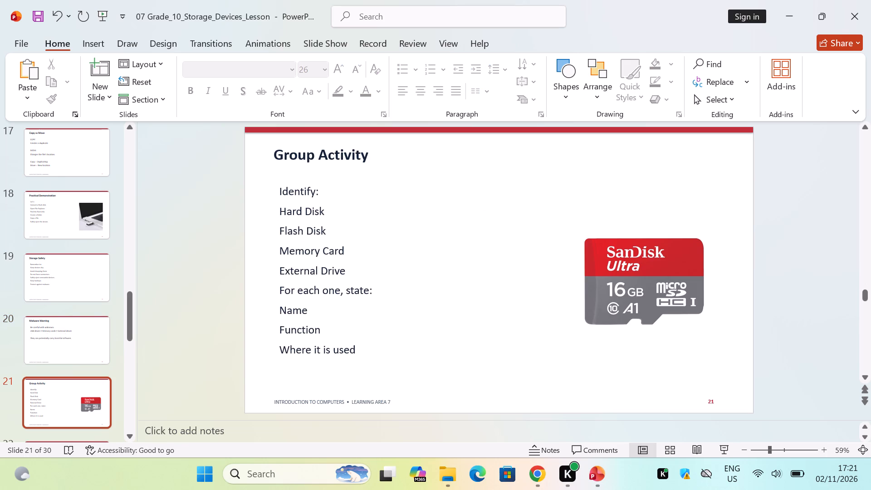
pyautogui.press('pagedown')
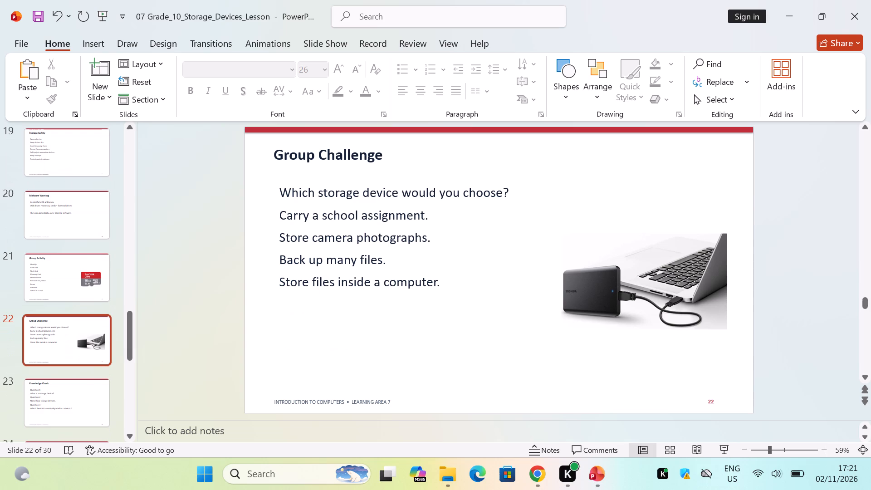
pyautogui.press('pageup')
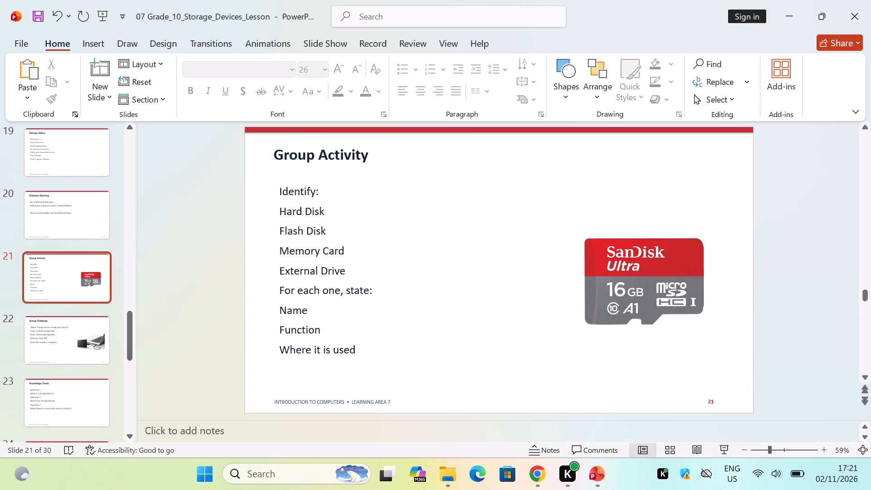
pyautogui.click(365, 272)
pyautogui.press('Return')
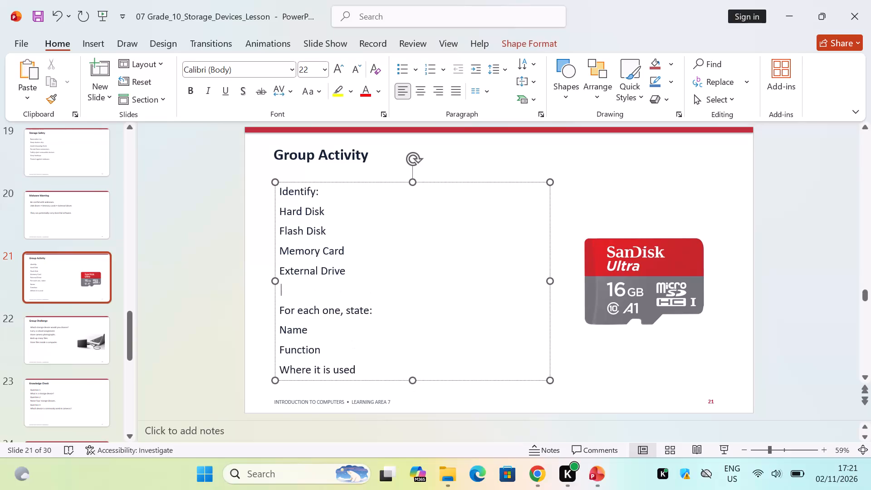
# Insert blank lines above Question 2 and Question 3 on the first Knowledge Check slide.
pyautogui.press('pagedown')
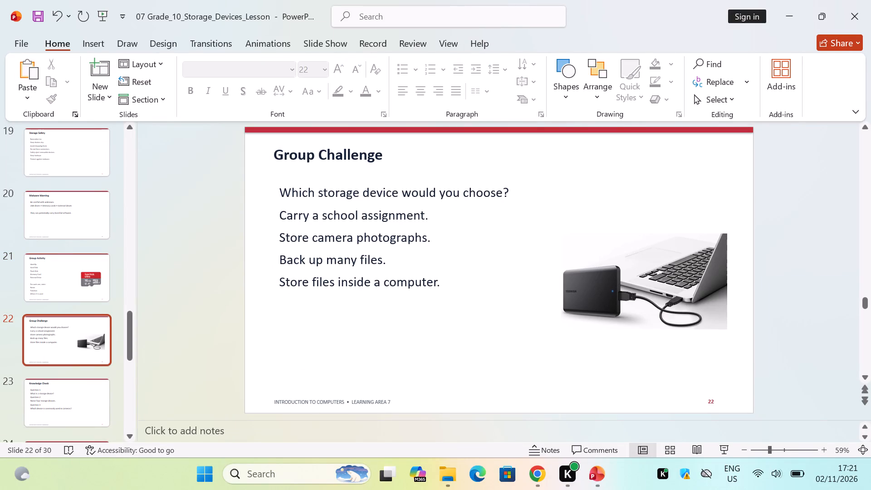
pyautogui.press('pagedown')
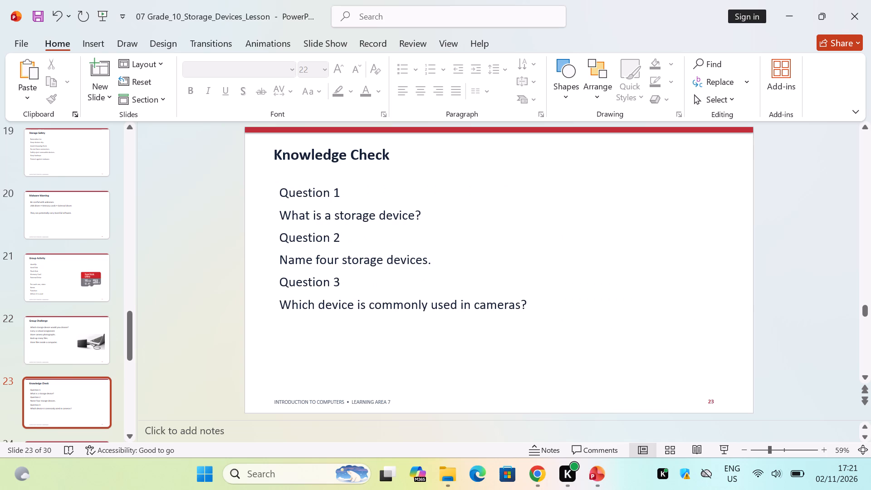
pyautogui.click(421, 216)
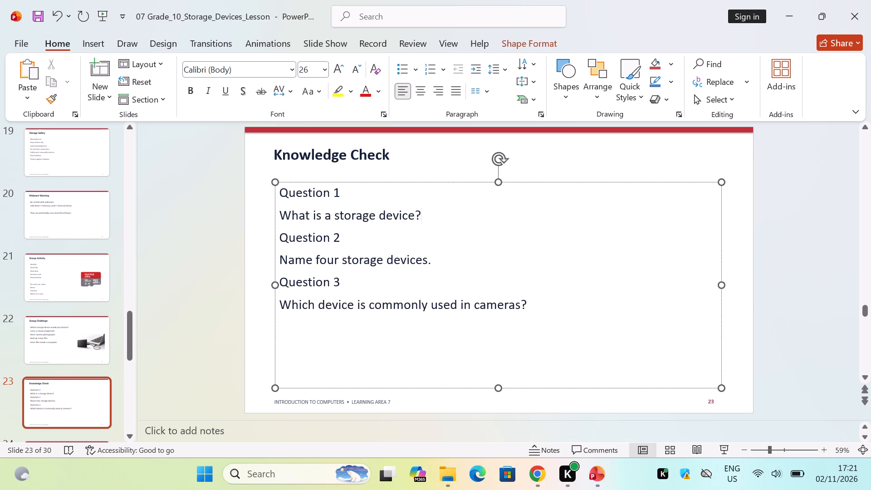
pyautogui.press('Return')
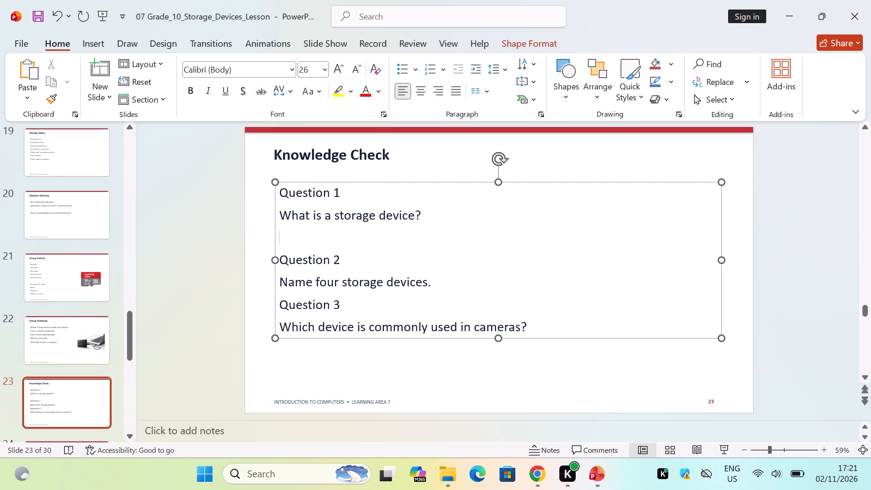
pyautogui.click(438, 283)
pyautogui.press('Return')
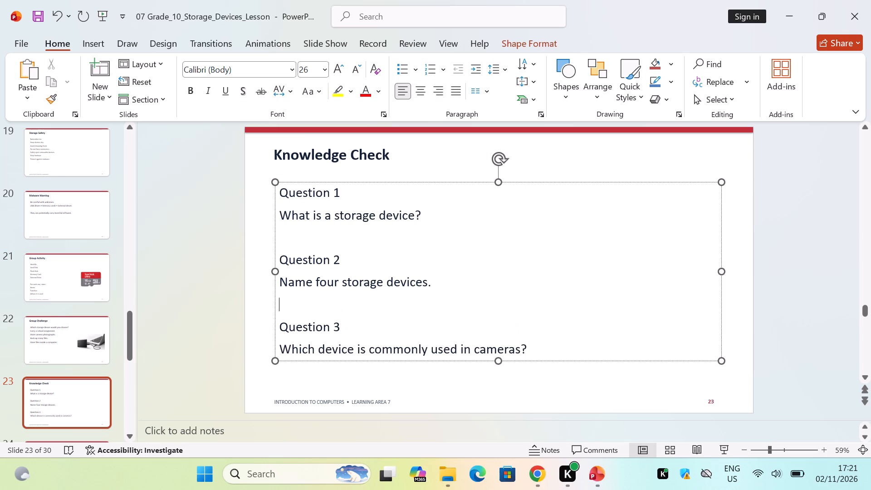
# Insert blank lines above Question 5 and Question 6 on the second Knowledge Check slide.
pyautogui.press('pagedown')
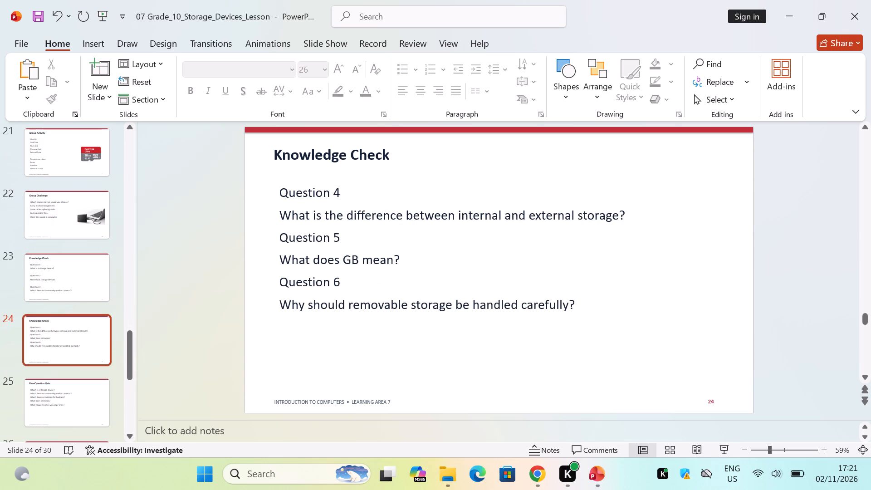
pyautogui.click(636, 216)
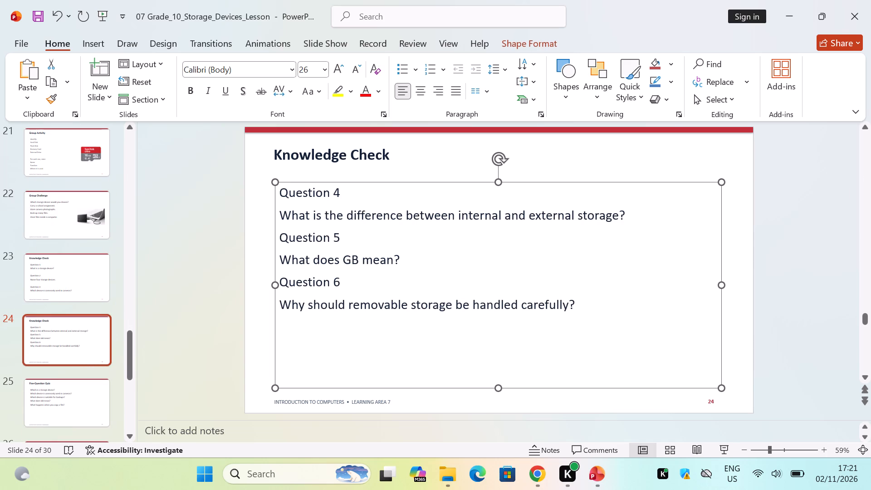
pyautogui.click(629, 211)
pyautogui.click(626, 220)
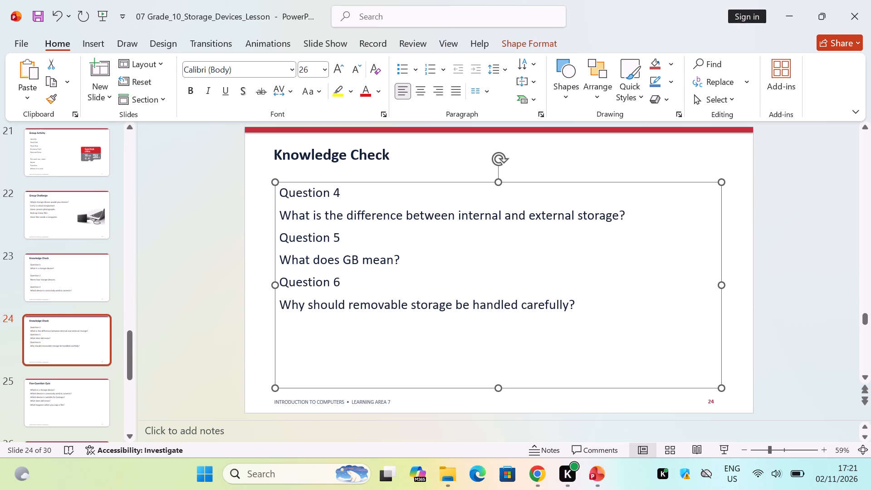
pyautogui.click(621, 218)
pyautogui.press('Right')
pyautogui.press('Return')
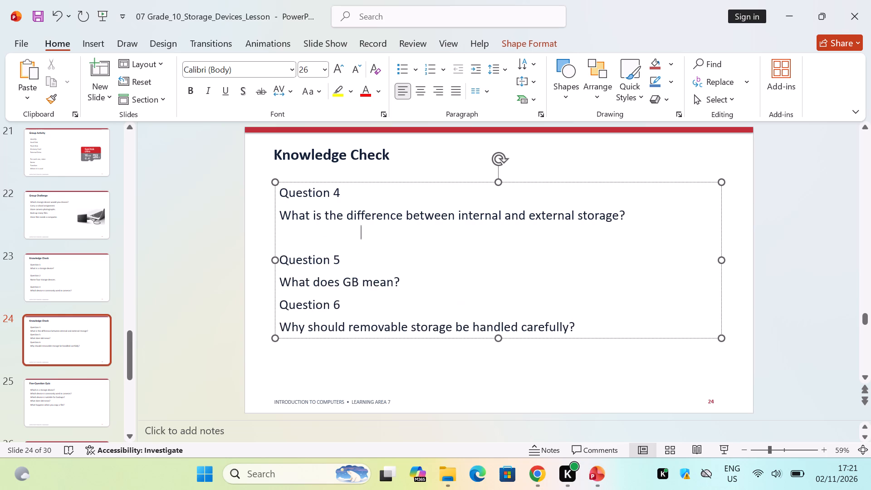
pyautogui.press('Down')
pyautogui.press('Down')
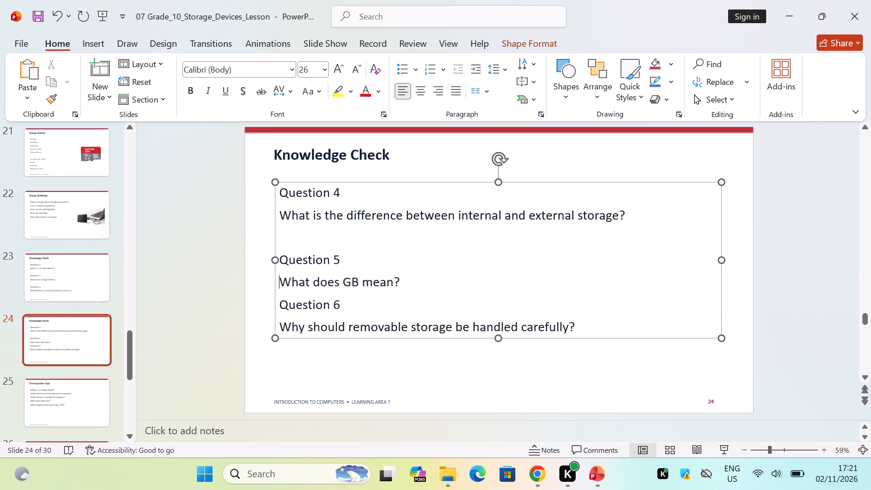
pyautogui.press('End')
pyautogui.press('Return')
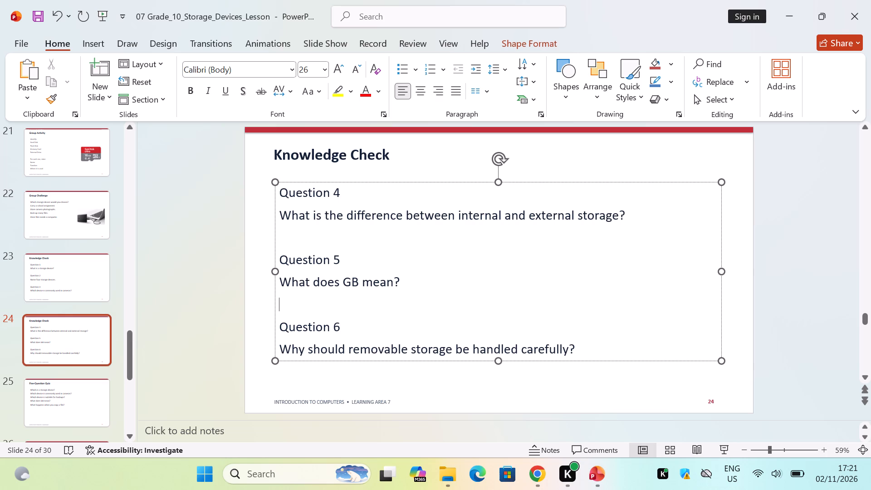
# Set the font size of the "Today we learned:" line on the Lesson Summary slide to 24.
pyautogui.press('pagedown')
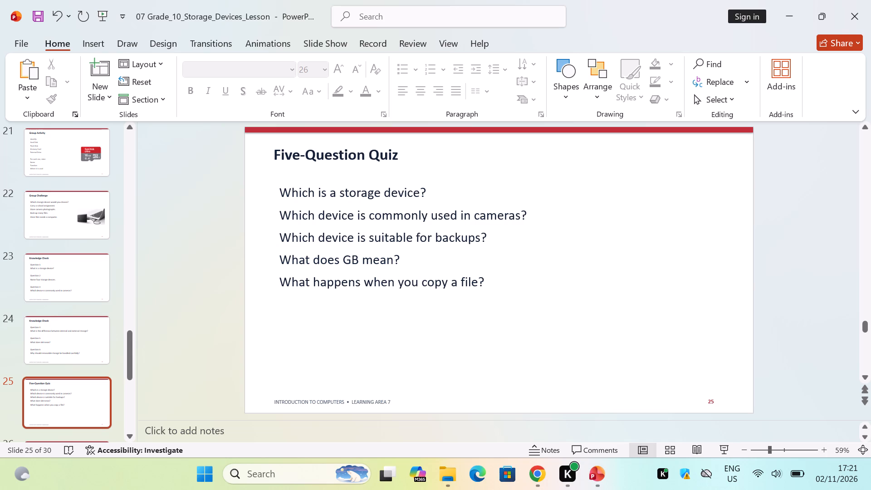
pyautogui.press('pagedown')
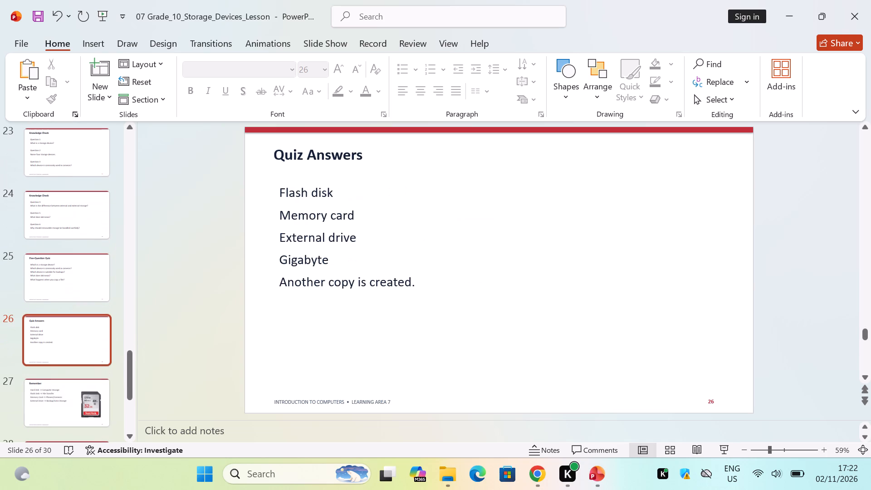
pyautogui.press('pagedown')
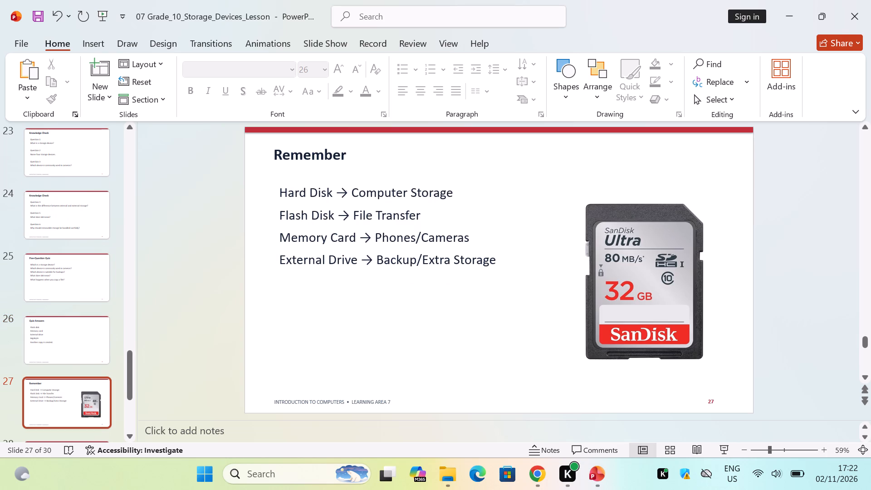
pyautogui.press('pagedown')
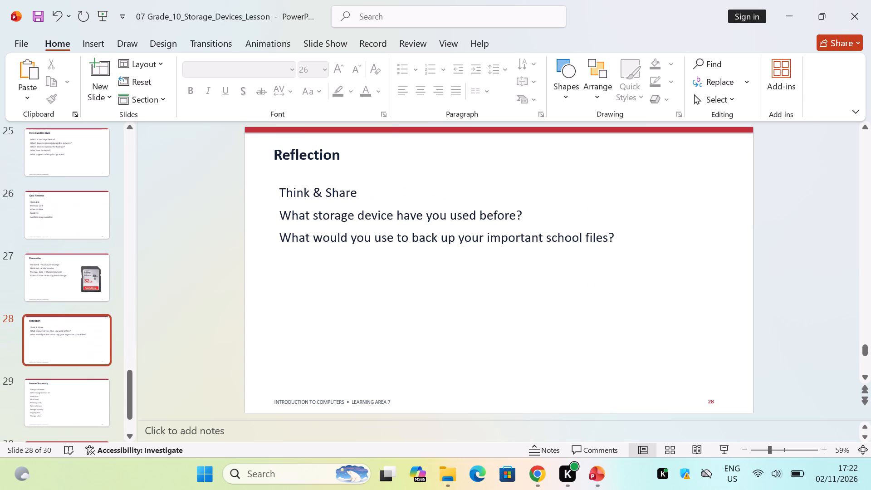
pyautogui.press('pagedown')
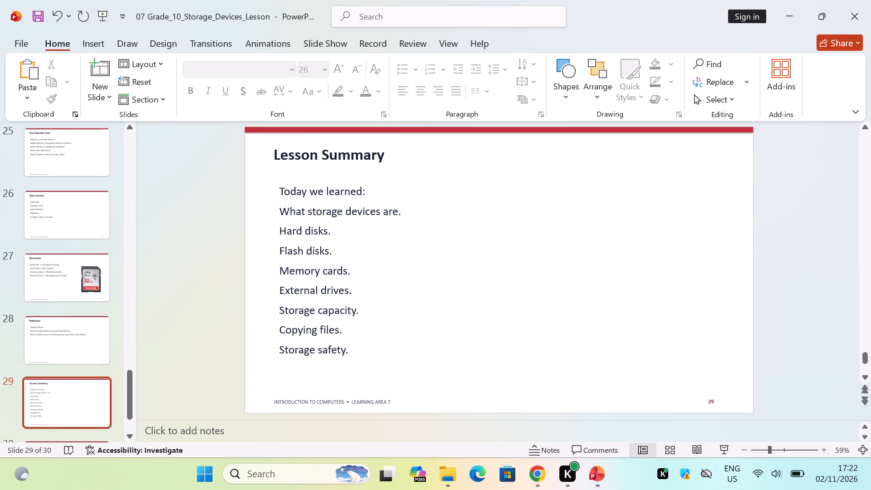
pyautogui.moveTo(369, 193); pyautogui.dragTo(294, 193)
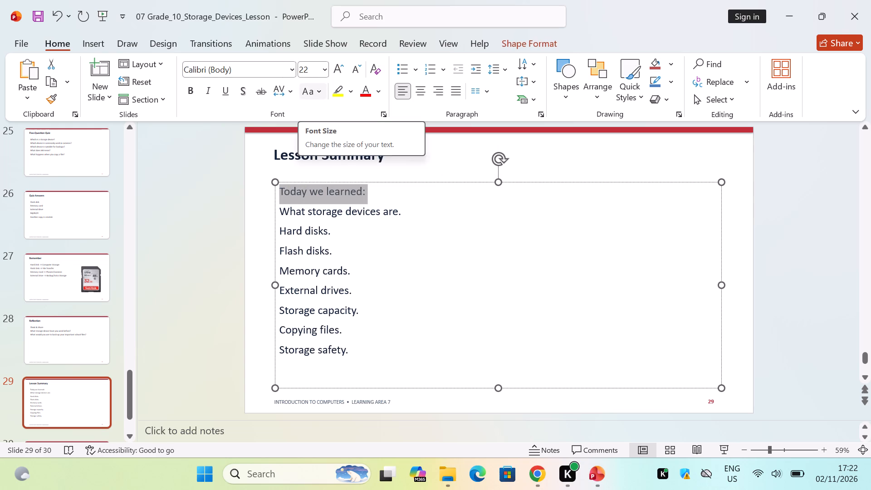
pyautogui.click(317, 209)
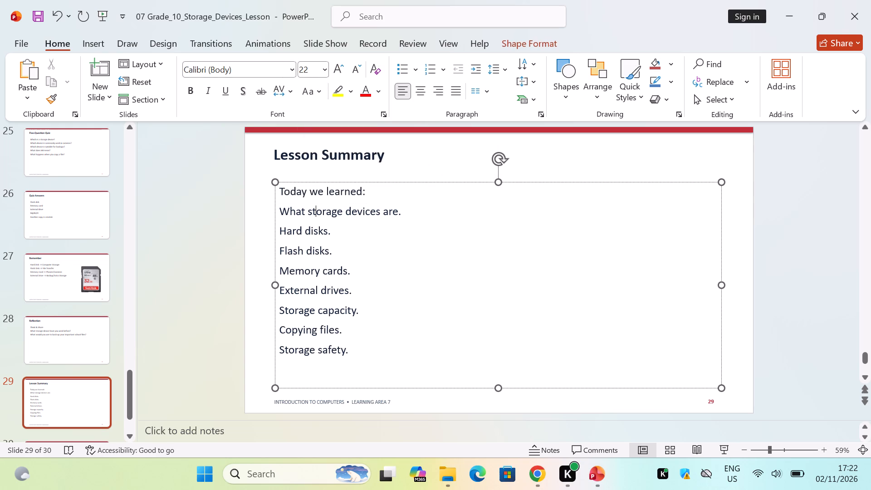
pyautogui.moveTo(372, 191); pyautogui.dragTo(371, 191)
pyautogui.moveTo(371, 191); pyautogui.dragTo(277, 199)
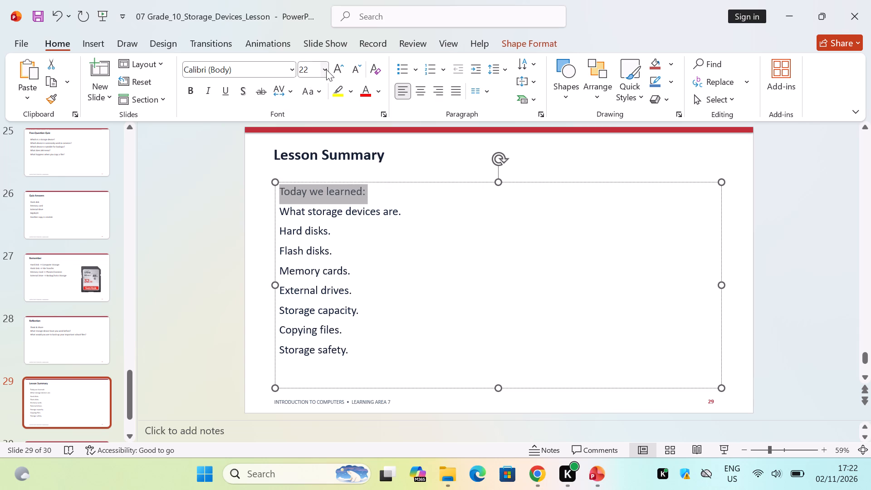
pyautogui.click(326, 69)
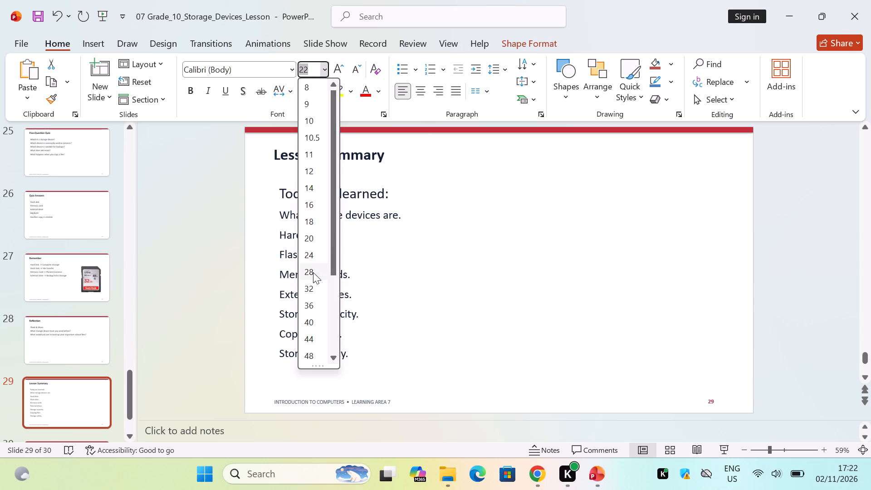
pyautogui.click(313, 258)
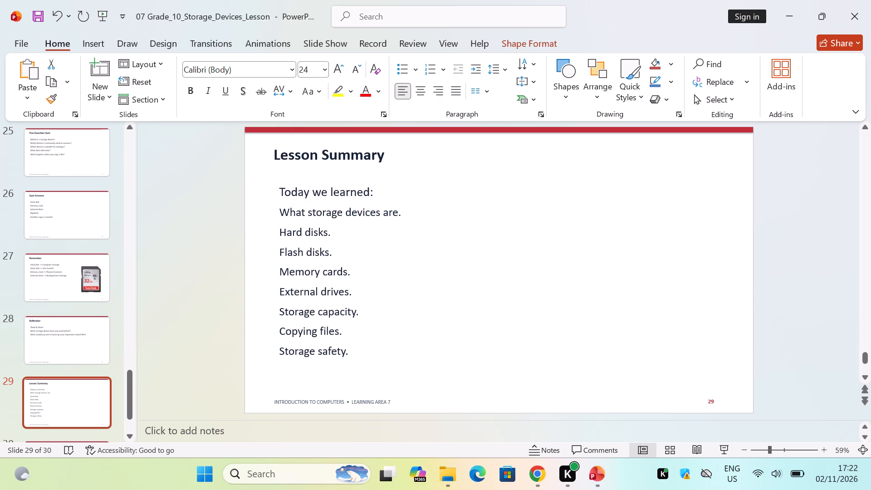
pyautogui.click(326, 157)
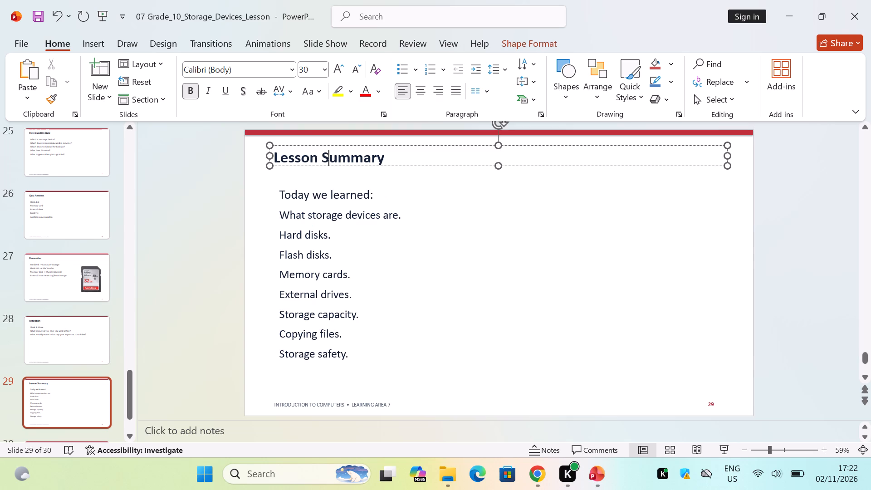
# Insert a blank line above "We will learn how to:" on the Next Lesson slide.
pyautogui.press('pagedown')
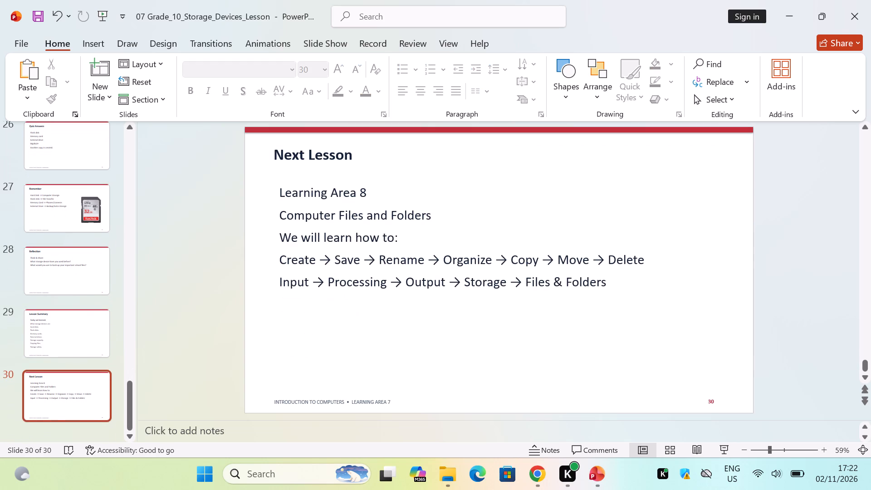
pyautogui.click(440, 219)
pyautogui.press('Return')
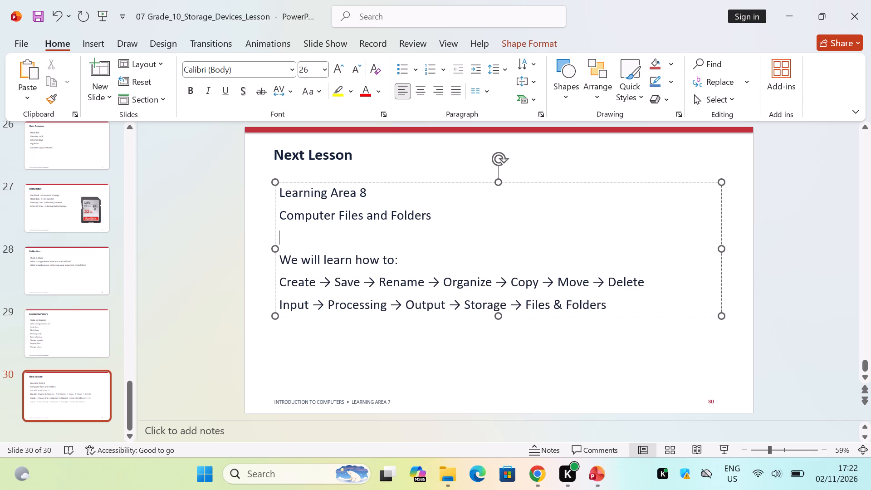
# Save the Storage Devices lesson presentation and close it.
pyautogui.click(41, 19)
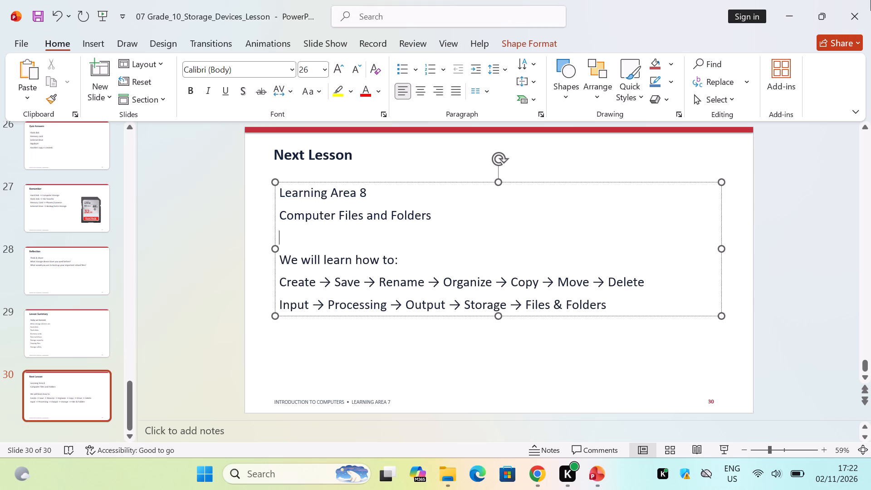
pyautogui.click(870, 3)
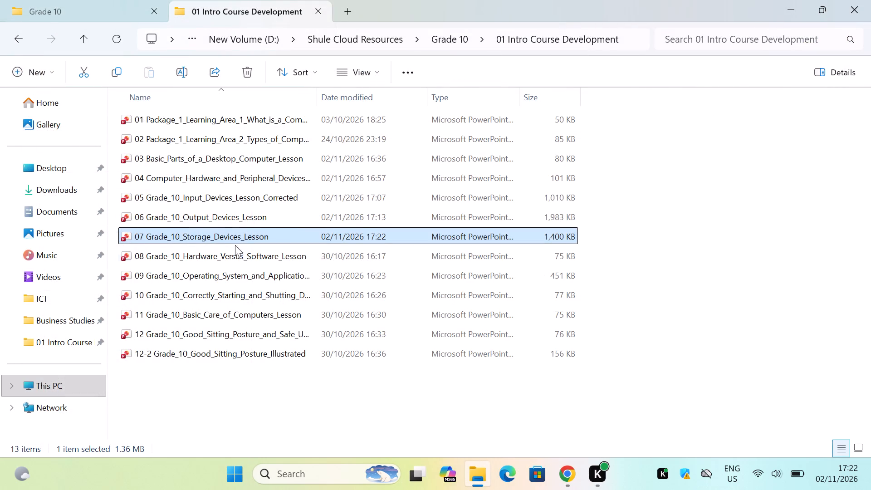
# Open the 08 Grade_10_Hardware_Versus_Software_Lesson presentation for editing and go to its Learning objectives slide.
pyautogui.doubleClick(226, 250)
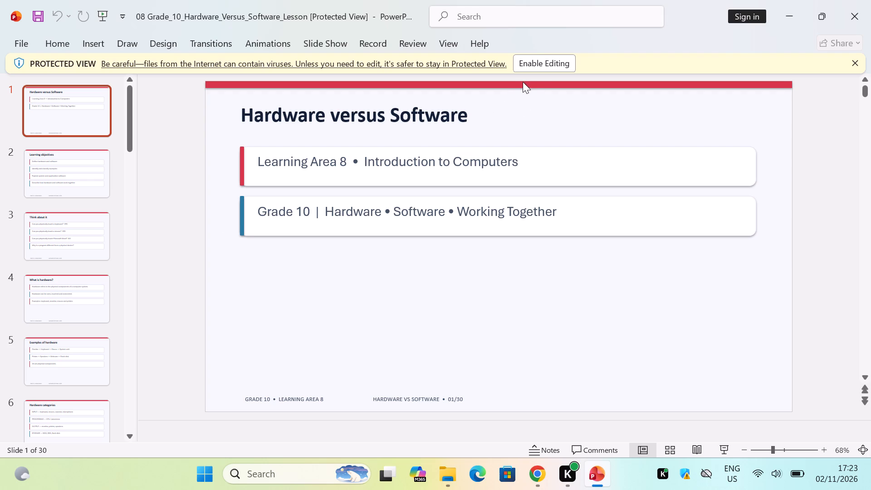
pyautogui.click(540, 60)
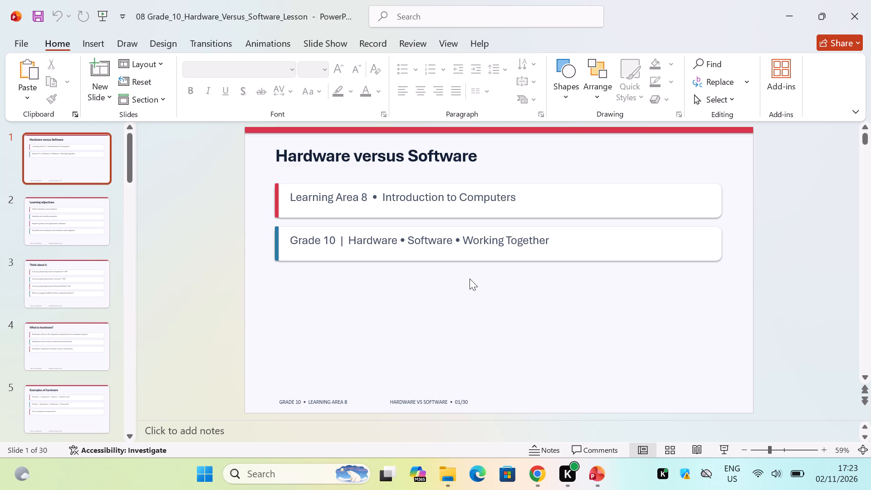
pyautogui.press('pagedown')
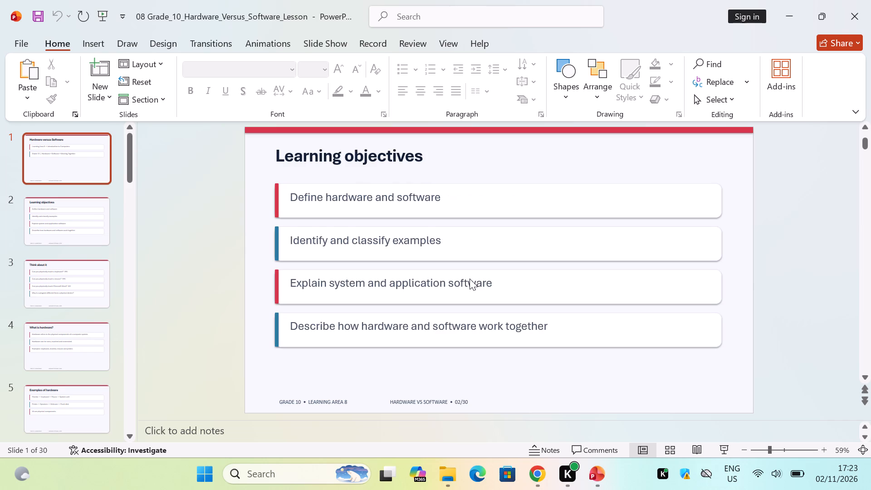
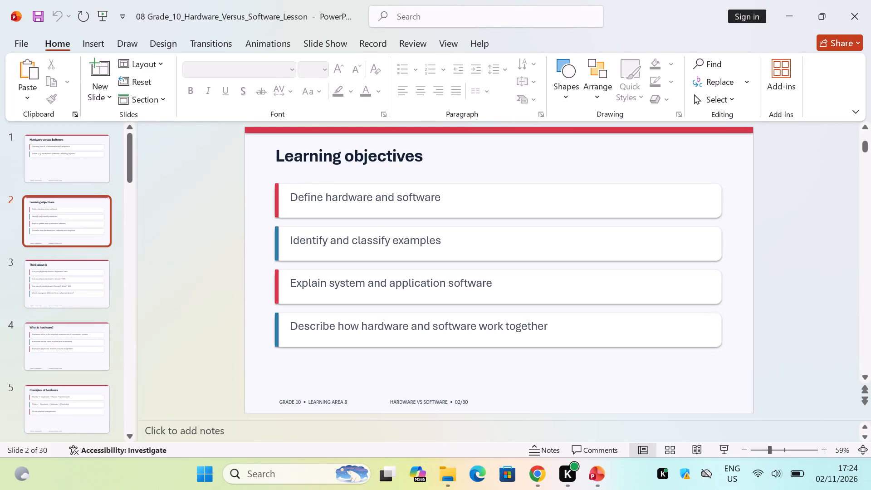
# Move on from the Learning objectives slide to review the Think about it slide of the Hardware Versus Software lesson.
pyautogui.press('pagedown')
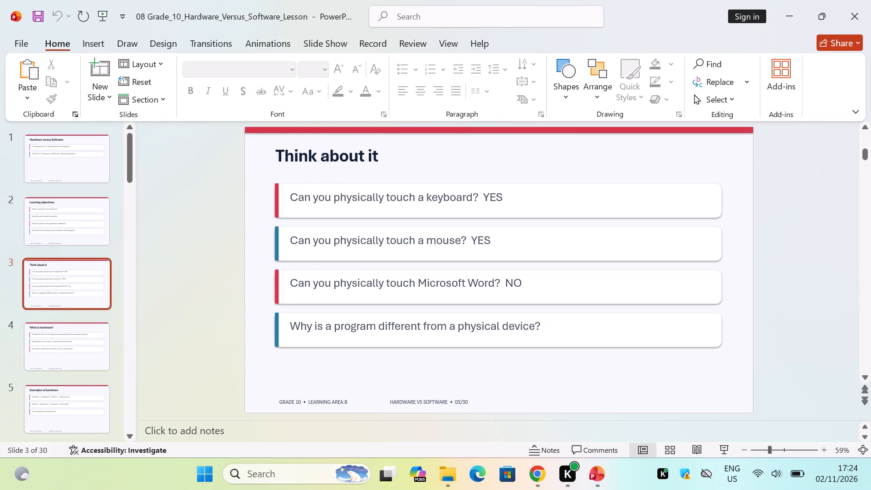
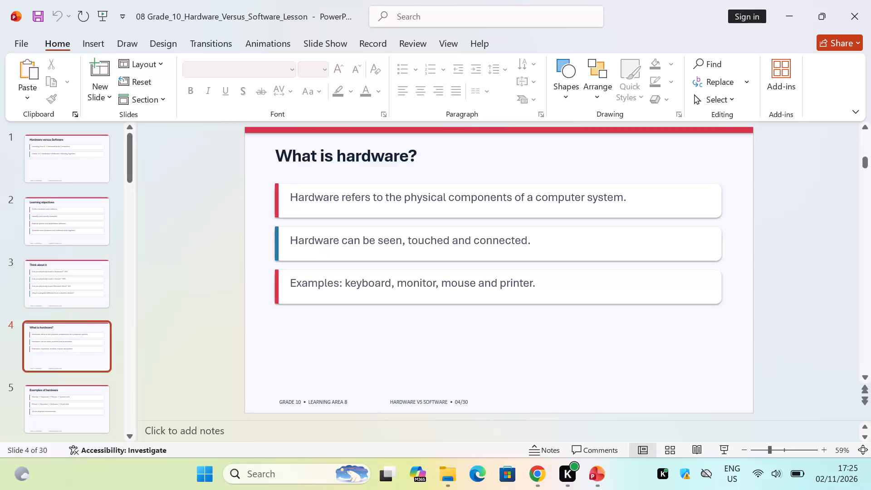
# Review the hardware and software definition slides, from Examples of hardware through Examples of software, rechecking Hardware categories and What is software?
pyautogui.press('pagedown')
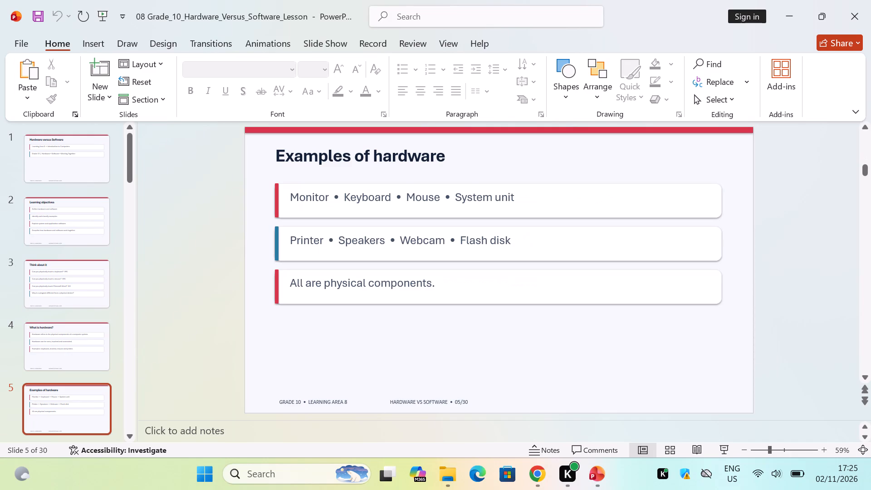
pyautogui.press('pagedown')
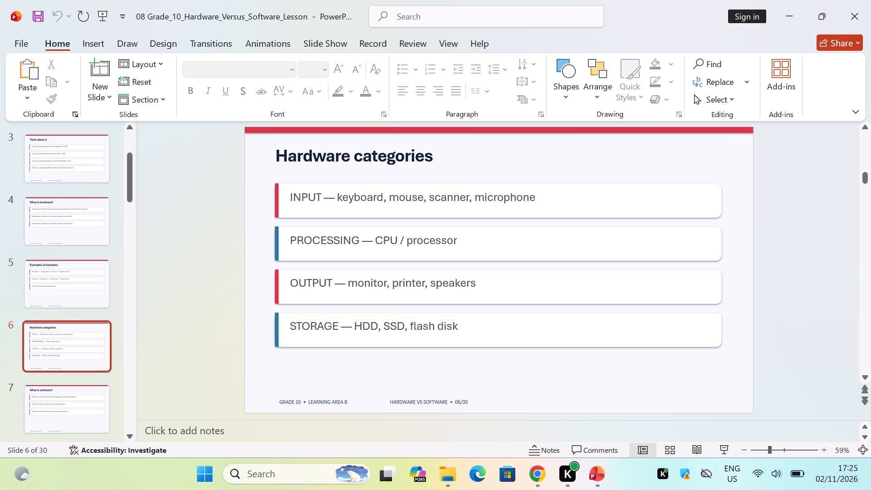
pyautogui.press('pagedown')
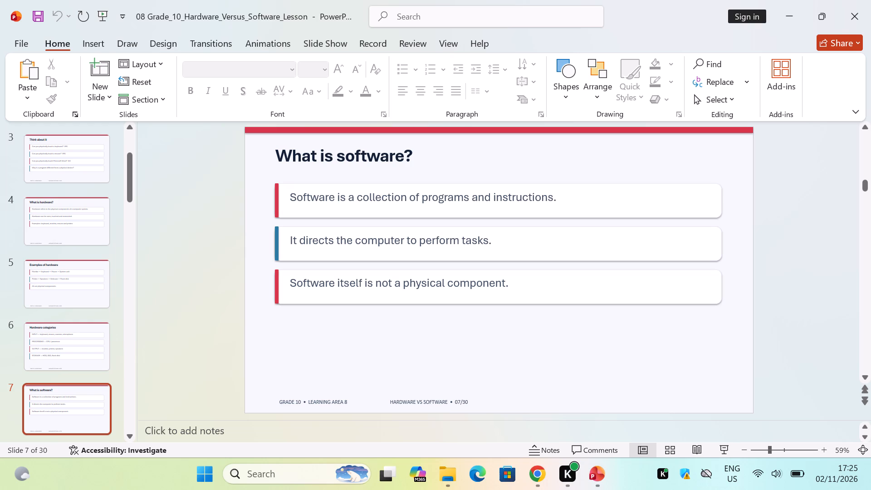
pyautogui.press('pageup')
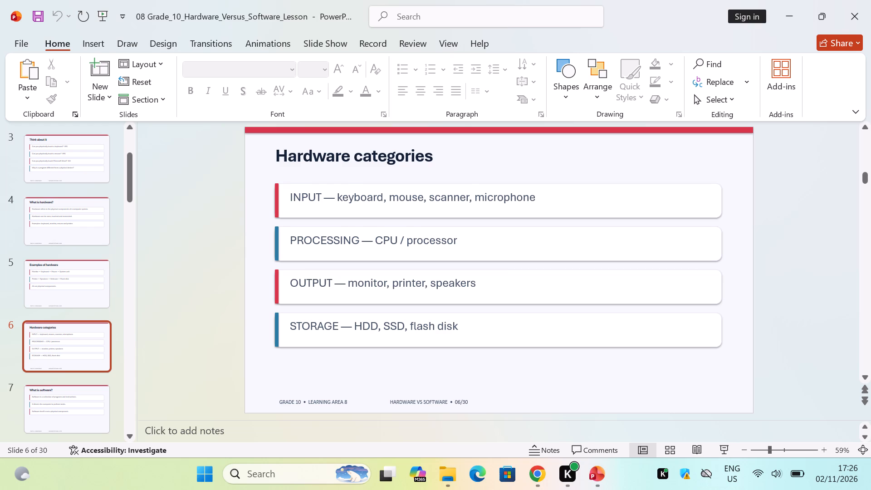
pyautogui.press('pagedown')
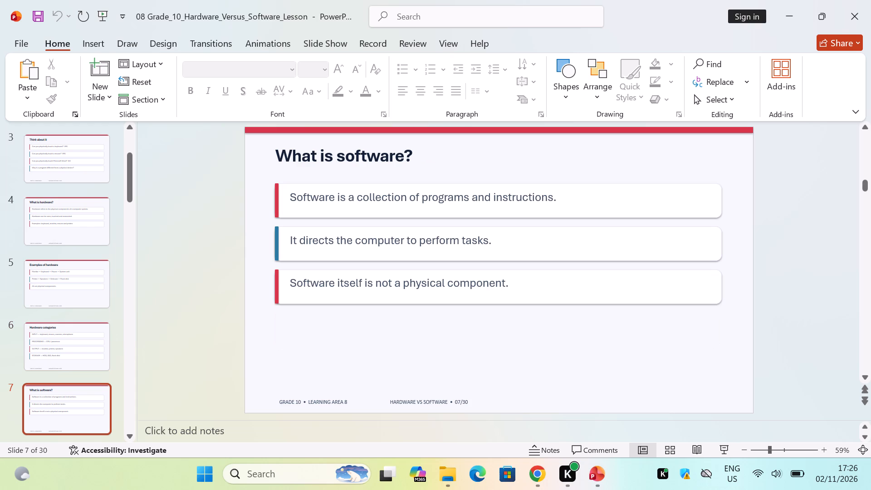
pyautogui.press('pagedown')
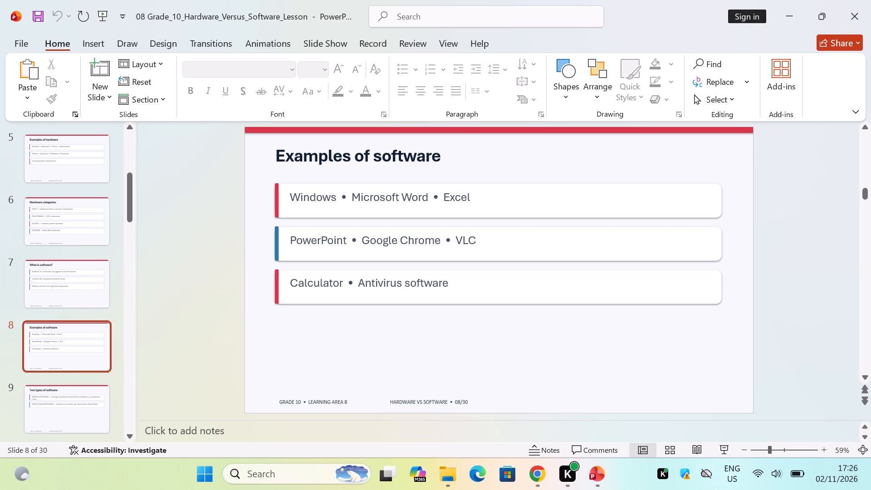
pyautogui.press('pageup')
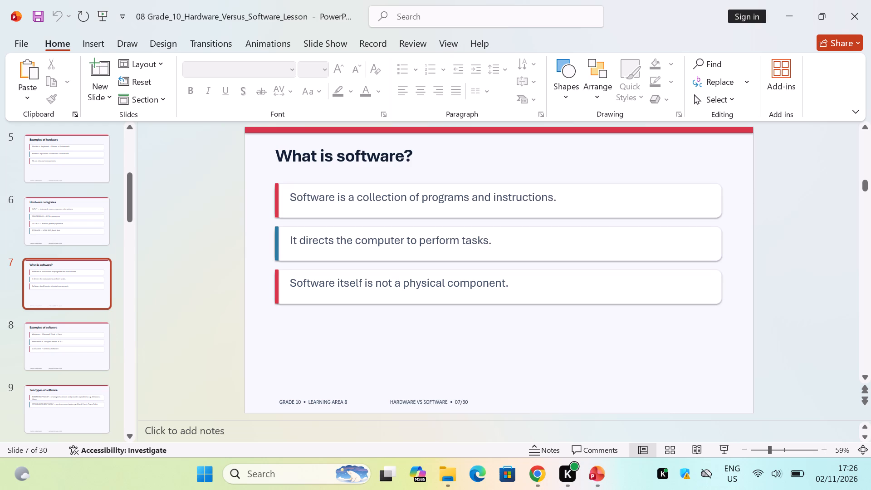
pyautogui.press('pagedown')
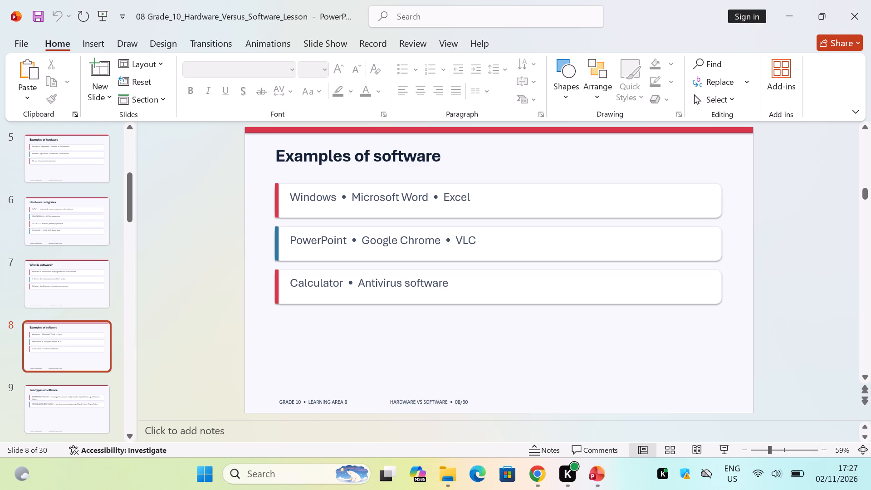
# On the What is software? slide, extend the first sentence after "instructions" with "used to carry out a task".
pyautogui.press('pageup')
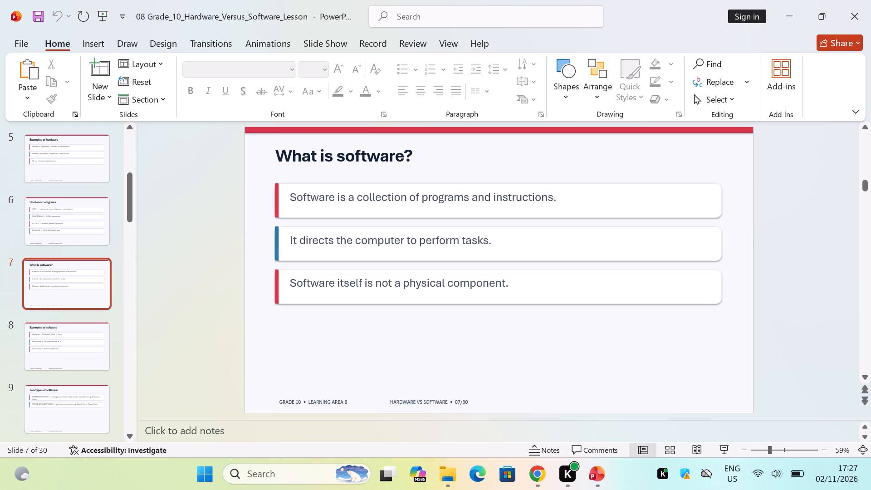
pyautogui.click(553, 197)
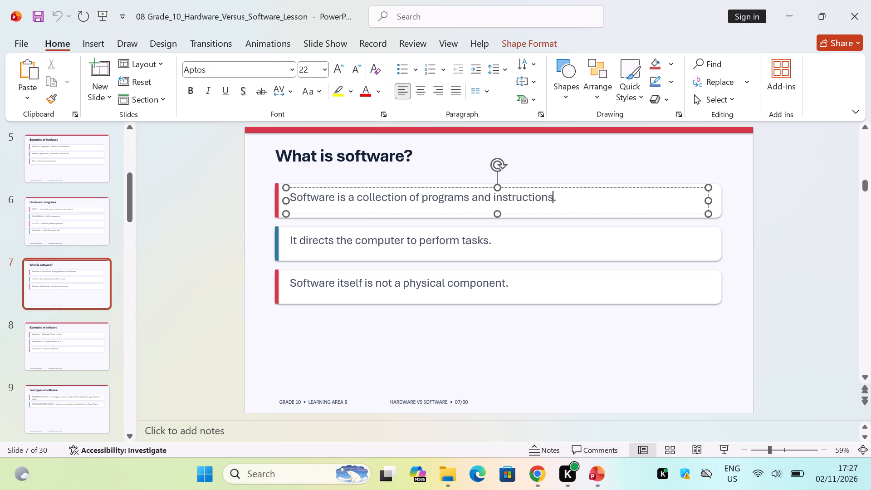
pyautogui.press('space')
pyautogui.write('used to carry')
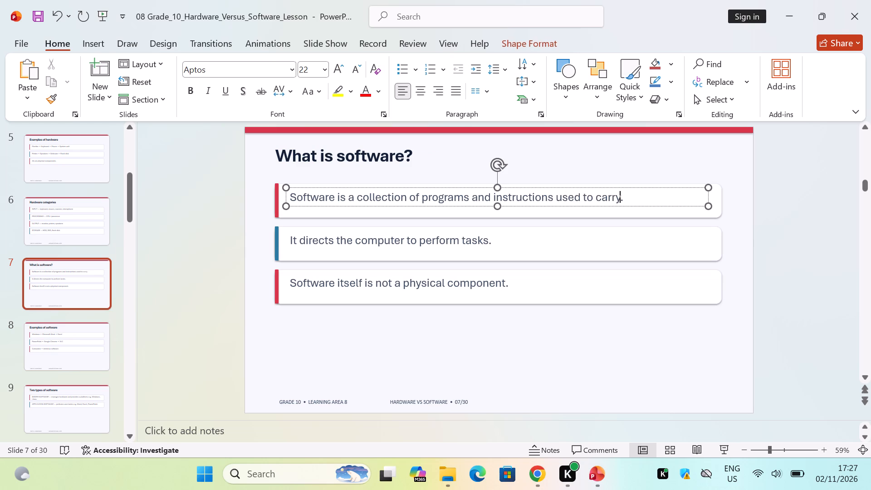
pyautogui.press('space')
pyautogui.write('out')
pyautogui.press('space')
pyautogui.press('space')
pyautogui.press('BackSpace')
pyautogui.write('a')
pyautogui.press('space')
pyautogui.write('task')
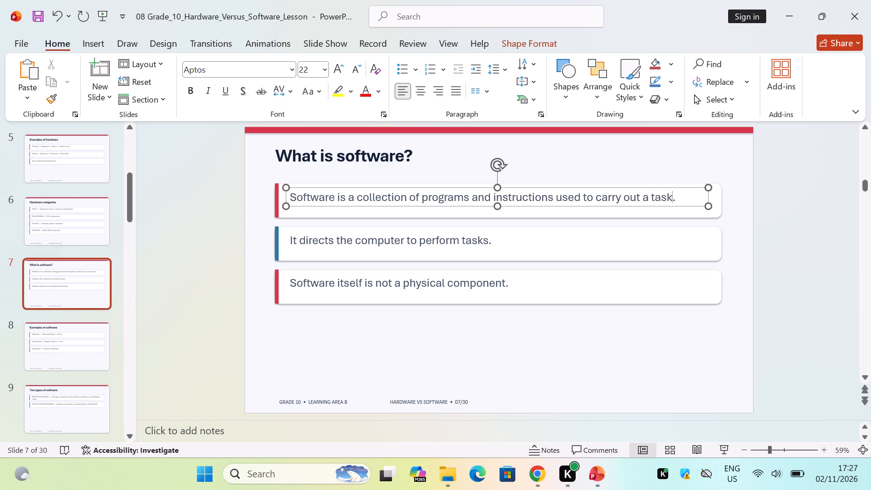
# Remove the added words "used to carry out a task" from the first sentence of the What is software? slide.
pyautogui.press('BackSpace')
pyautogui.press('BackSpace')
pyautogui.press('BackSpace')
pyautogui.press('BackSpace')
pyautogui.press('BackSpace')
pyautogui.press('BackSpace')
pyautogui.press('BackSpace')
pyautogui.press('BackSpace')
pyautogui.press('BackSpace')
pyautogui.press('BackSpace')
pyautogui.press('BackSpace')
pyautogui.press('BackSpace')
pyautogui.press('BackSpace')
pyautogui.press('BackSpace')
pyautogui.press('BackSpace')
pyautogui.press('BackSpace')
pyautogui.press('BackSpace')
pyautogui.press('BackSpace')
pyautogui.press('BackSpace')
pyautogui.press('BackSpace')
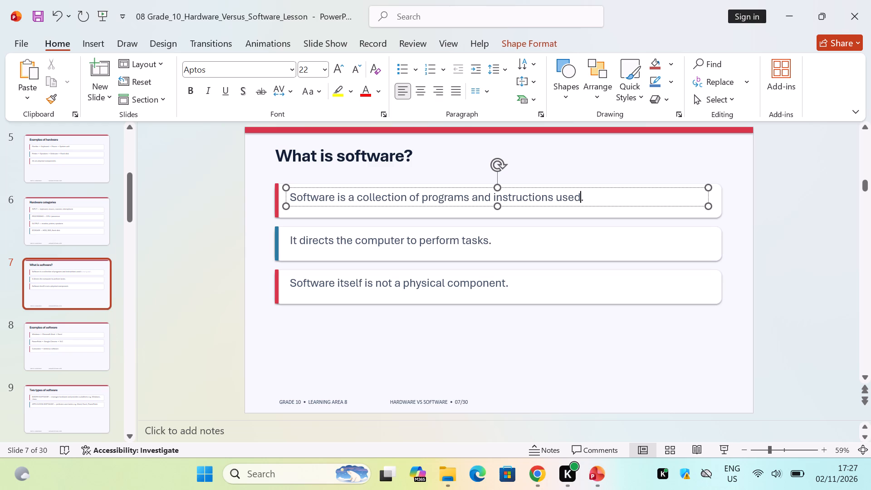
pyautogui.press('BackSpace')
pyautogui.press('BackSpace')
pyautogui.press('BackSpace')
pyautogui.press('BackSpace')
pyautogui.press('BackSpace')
# On the Hardware vs software slide, delete the white card shape behind the "Keyboard ≠ Word | Monitor ≠ Windows" line.
pyautogui.press('pagedown')
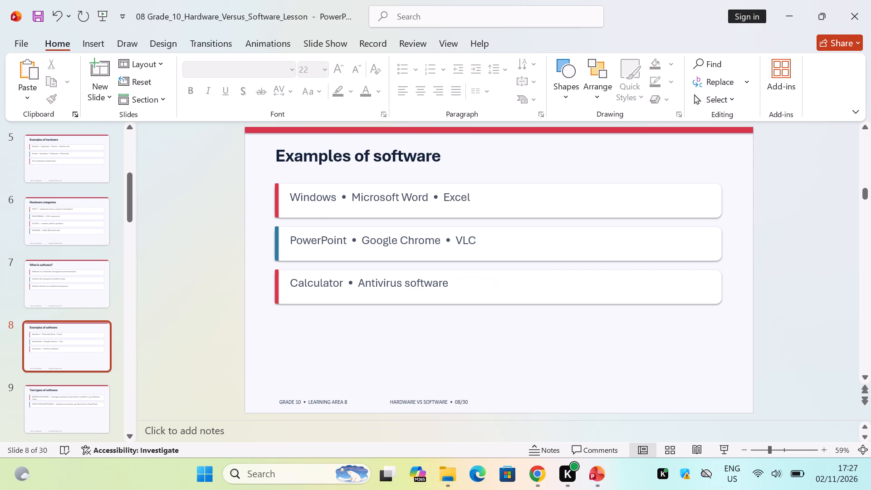
pyautogui.press('pagedown')
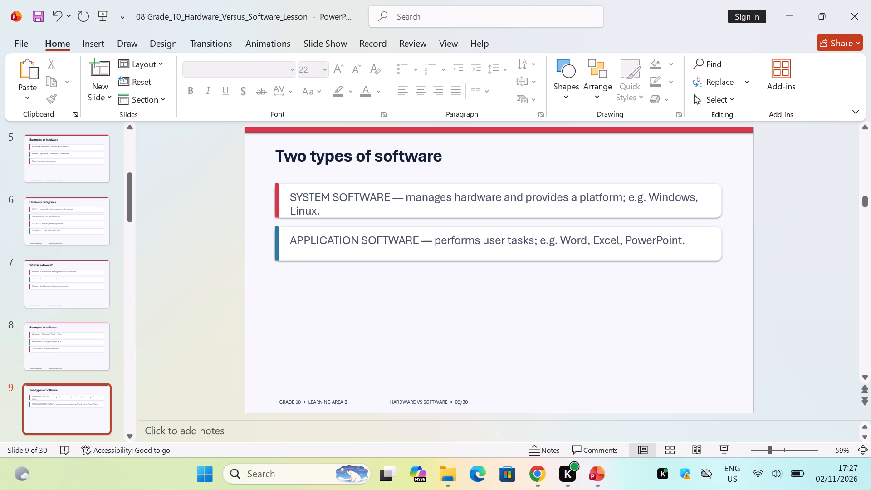
pyautogui.press('pagedown')
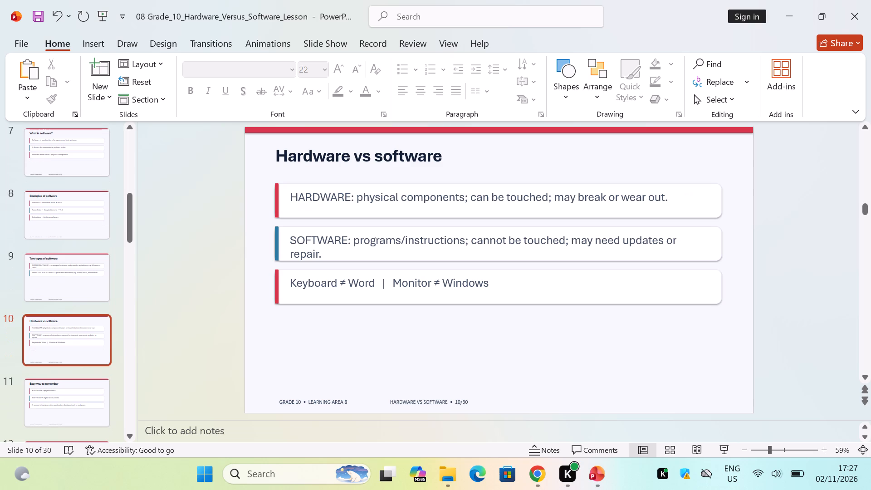
pyautogui.click(431, 303)
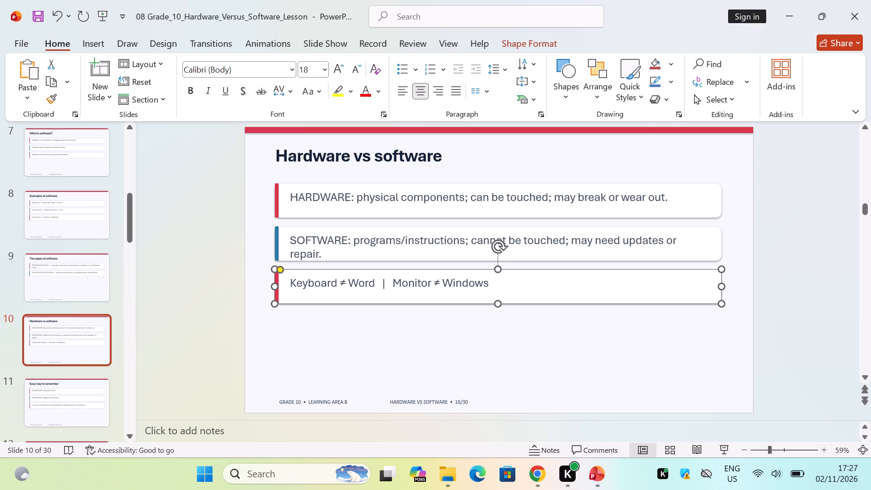
pyautogui.press('Delete')
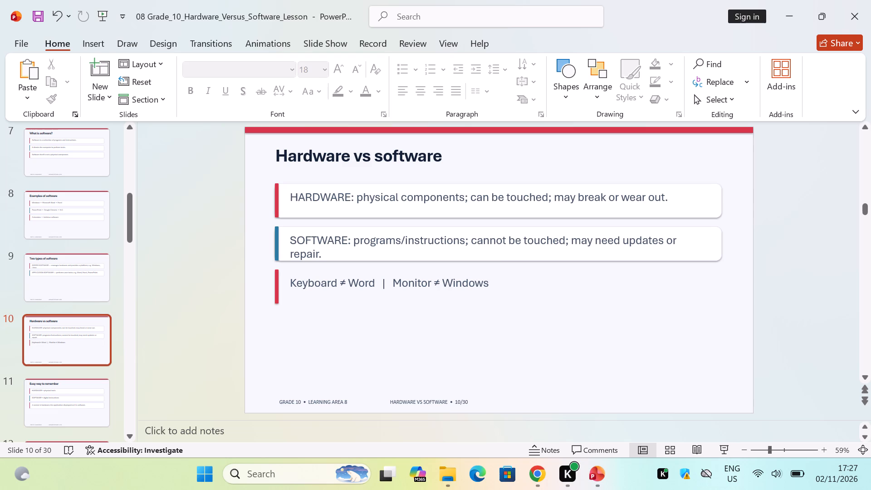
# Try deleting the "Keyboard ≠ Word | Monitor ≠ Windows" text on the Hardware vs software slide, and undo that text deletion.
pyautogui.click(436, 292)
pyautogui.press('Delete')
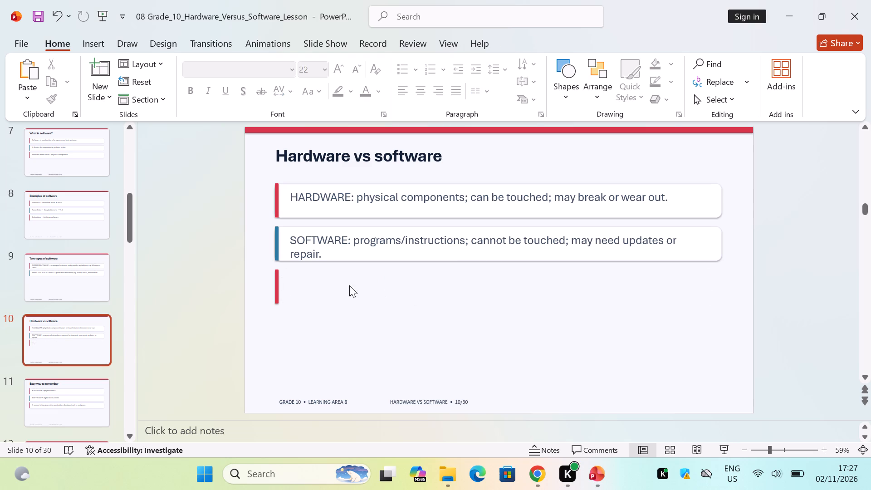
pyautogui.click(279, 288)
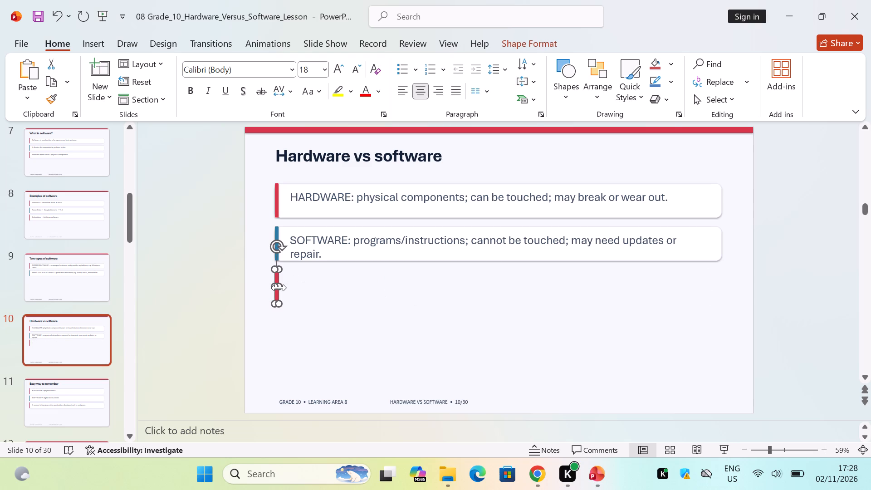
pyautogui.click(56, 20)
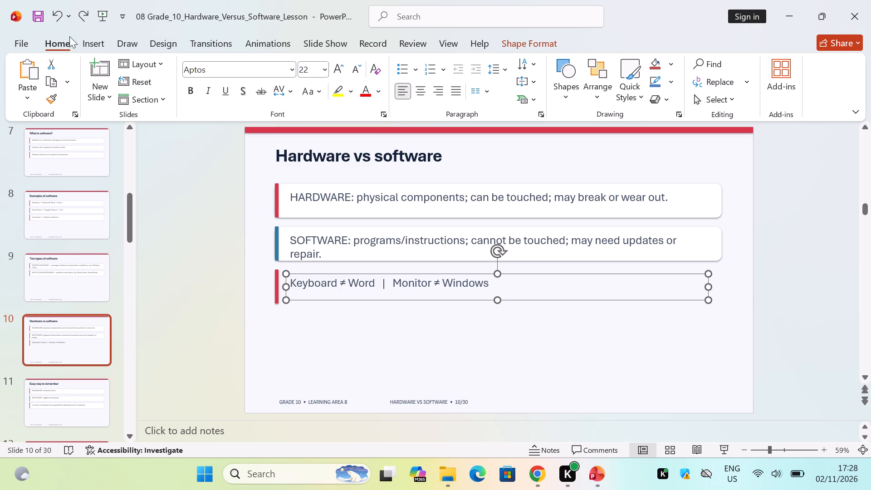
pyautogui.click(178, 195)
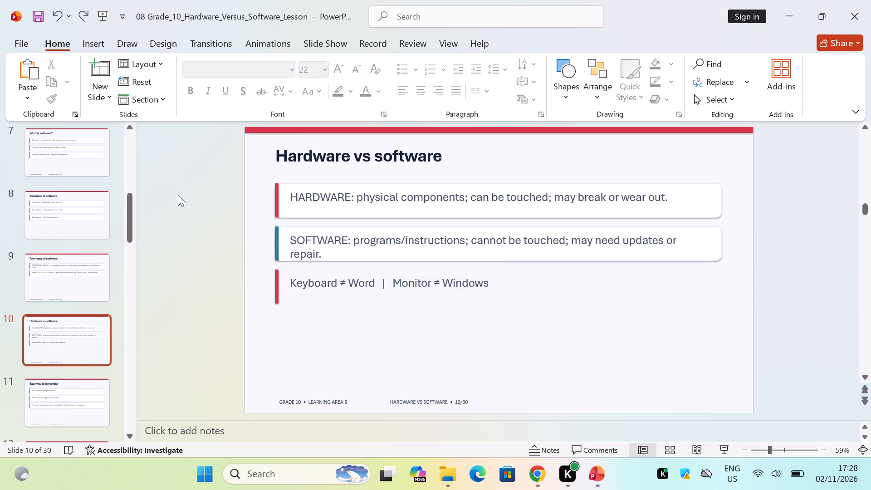
# Review the slides from Easy way to remember through Your turn: H or S?, including the worked examples and practical tasks.
pyautogui.press('pagedown')
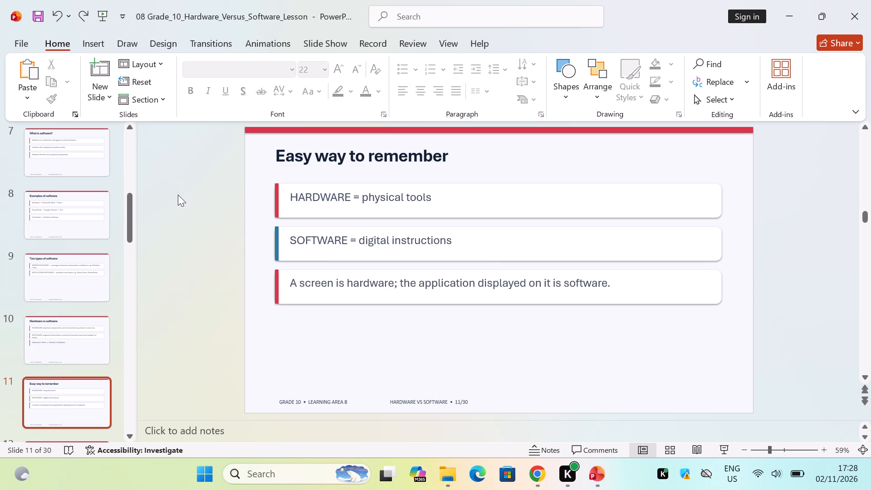
pyautogui.press('pagedown')
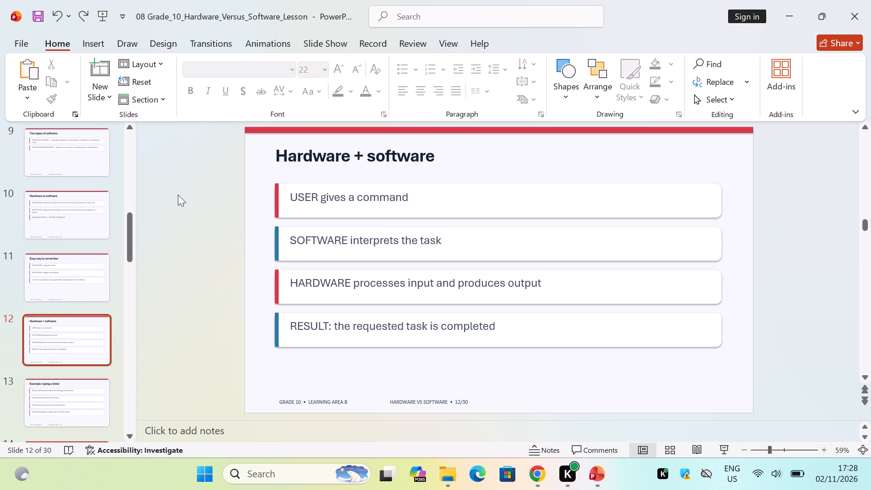
pyautogui.press('pagedown')
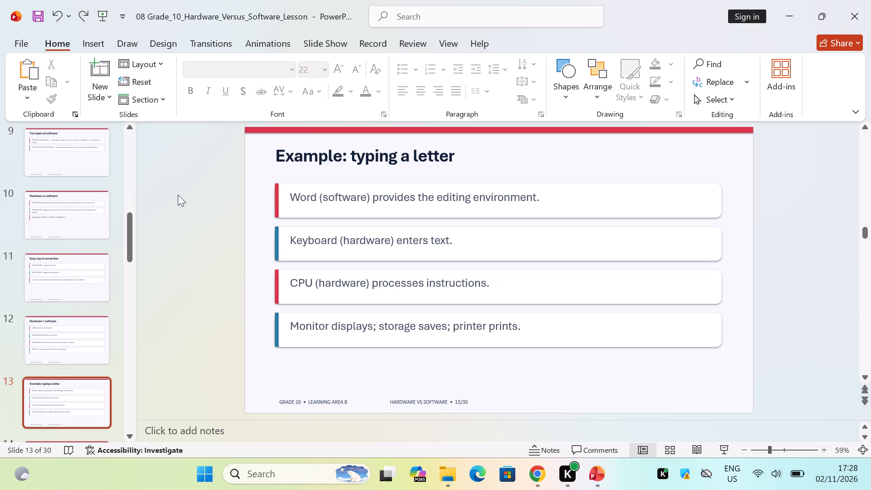
pyautogui.press('pagedown')
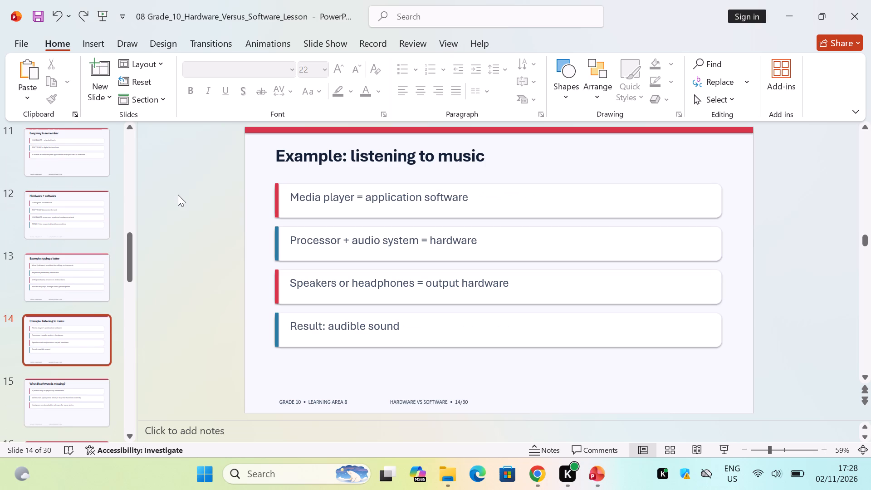
pyautogui.press('pagedown')
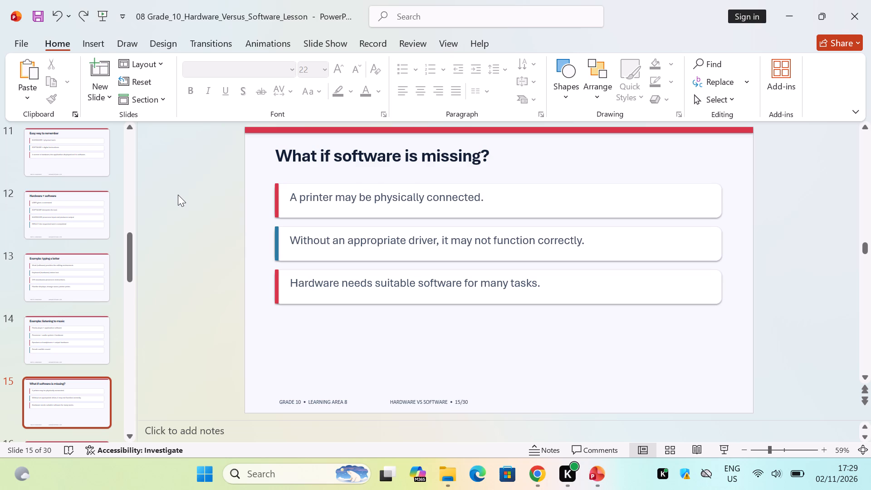
pyautogui.press('pagedown')
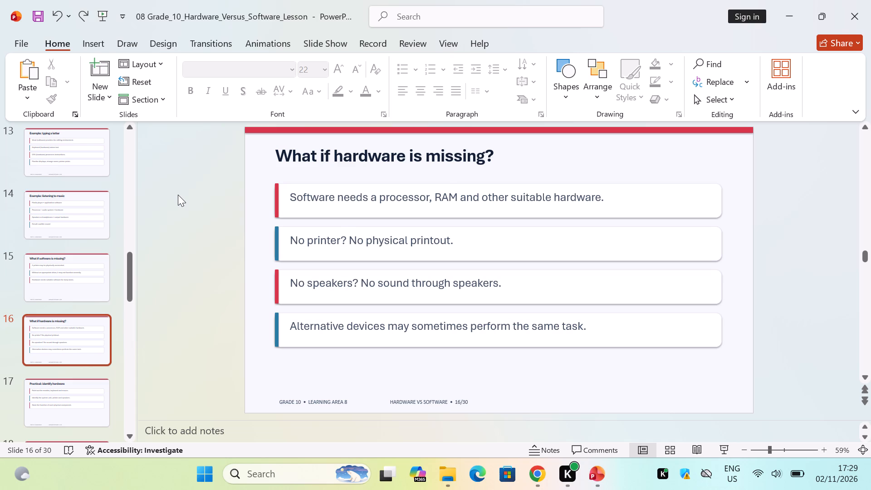
pyautogui.press('pagedown')
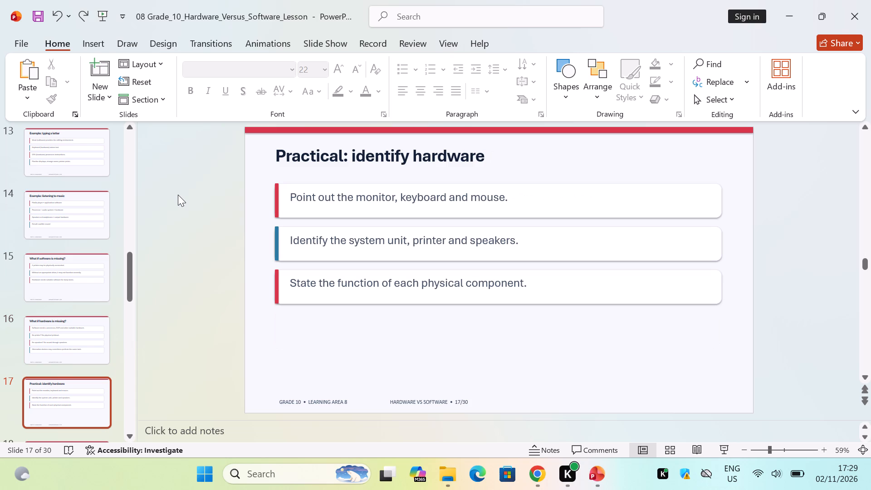
pyautogui.press('pagedown')
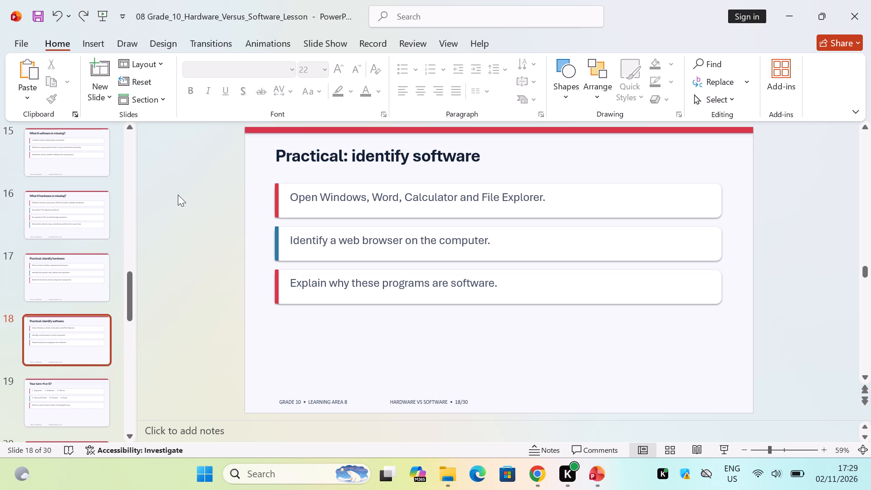
pyautogui.press('pagedown')
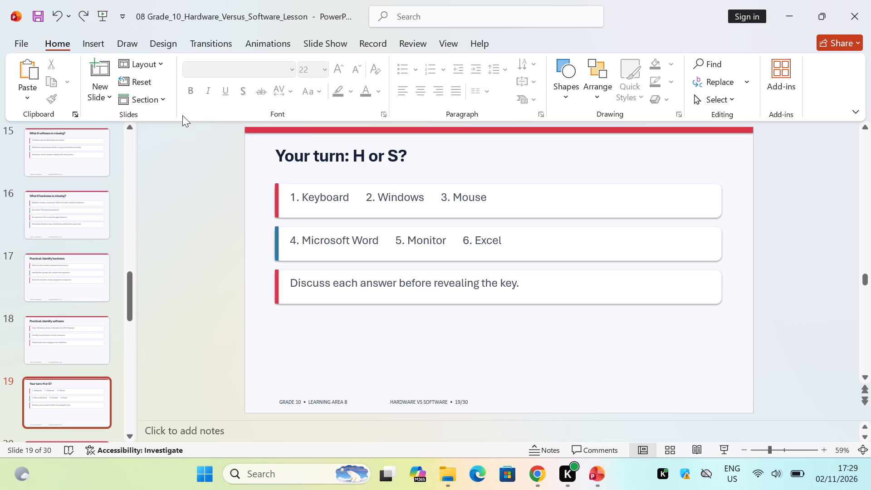
# Expand the title of the Your turn slide to read "Your turn: H or S (Hardware or Software?".
pyautogui.click(394, 157)
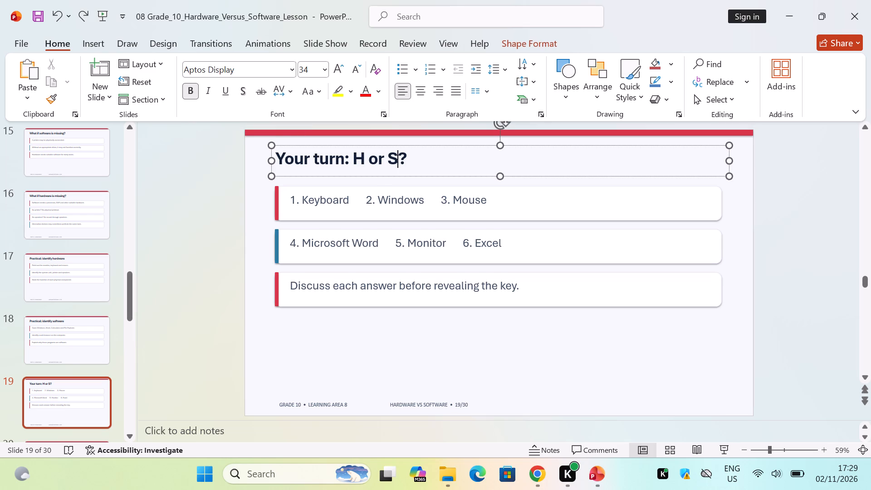
pyautogui.press('space')
pyautogui.write('IHardware or Soft')
pyautogui.write('ware')
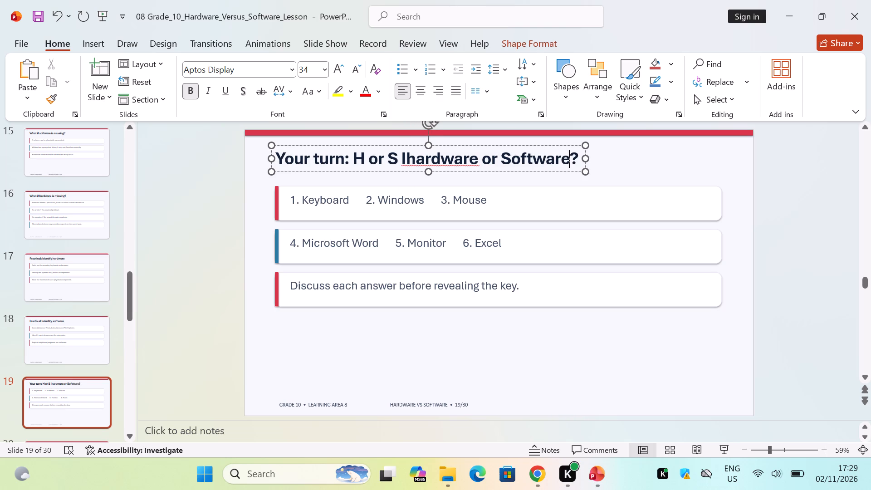
pyautogui.click(405, 154)
pyautogui.press('BackSpace')
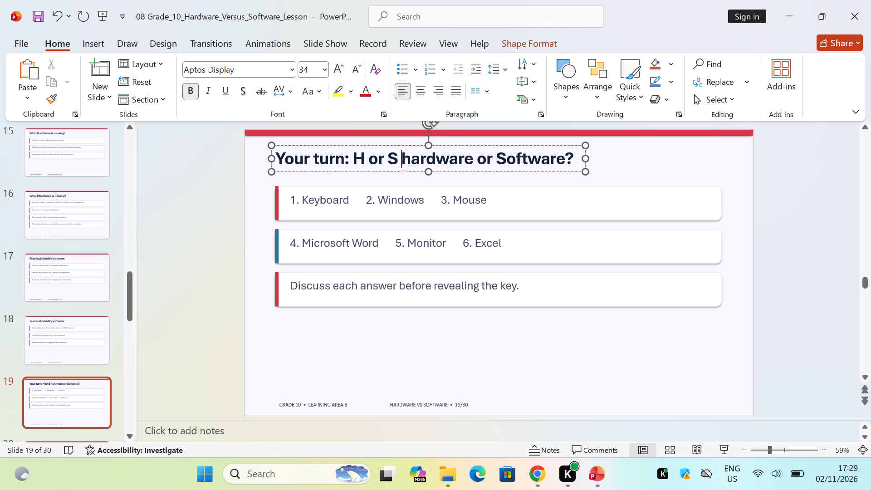
pyautogui.write('(H')
pyautogui.press('Delete')
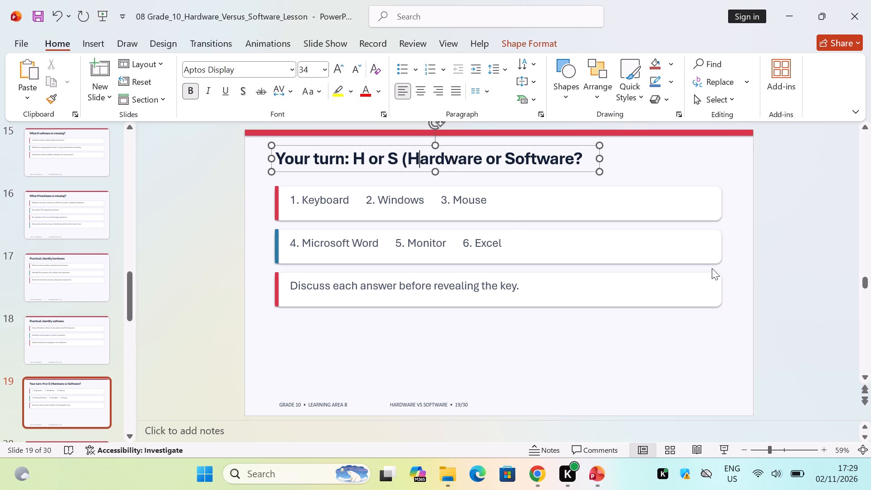
pyautogui.click(783, 265)
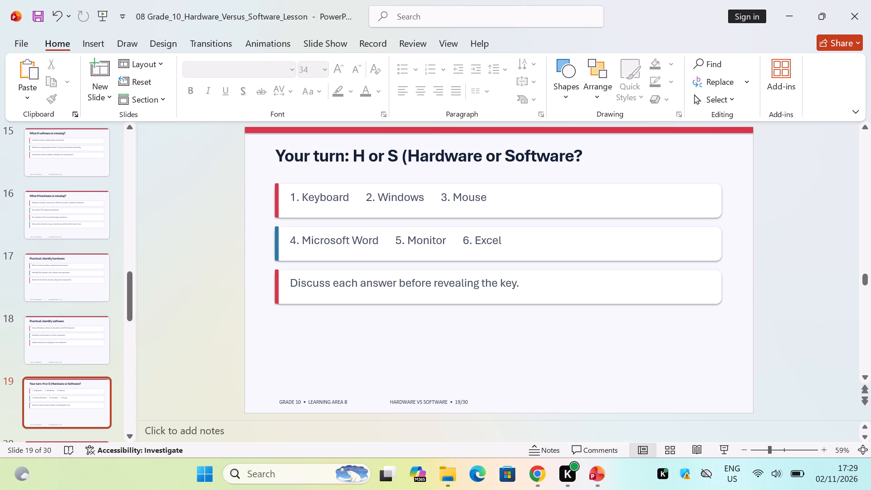
# Continue the review with the Group activity slide.
pyautogui.press('pagedown')
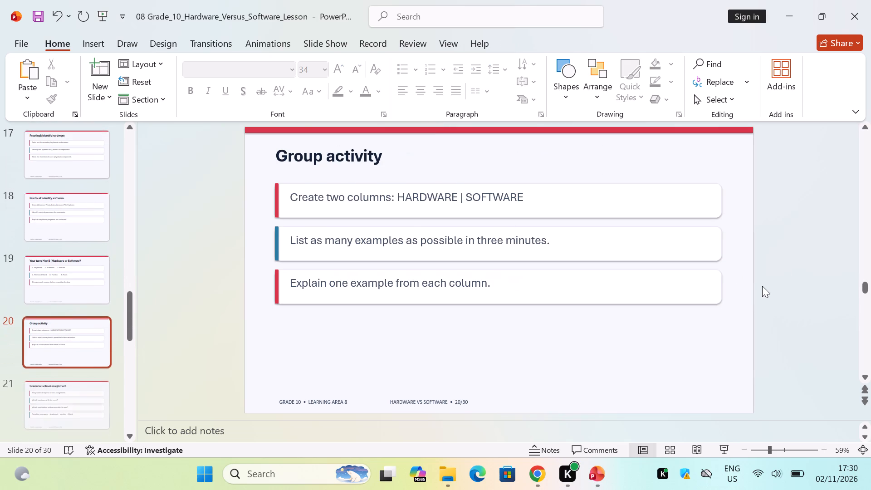
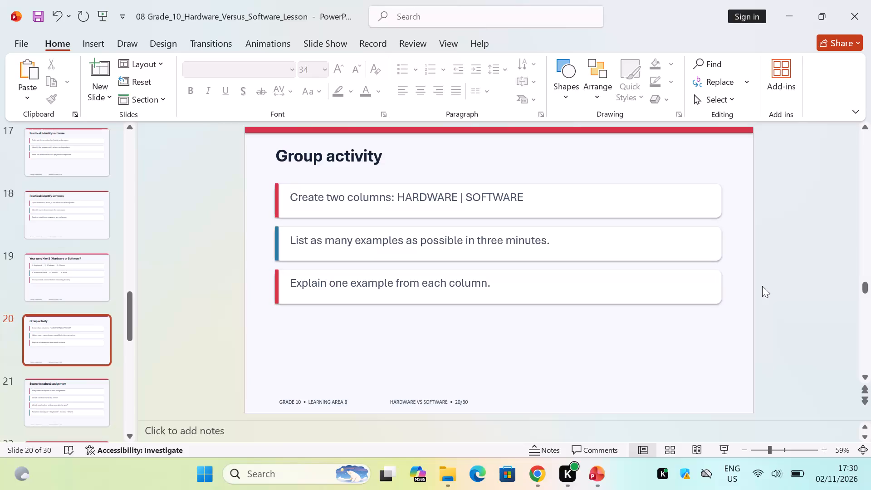
# Review the slides from Scenario: school assignment through Quiz answers, including the music scenario, both knowledge checks and the five-question quiz.
pyautogui.press('pagedown')
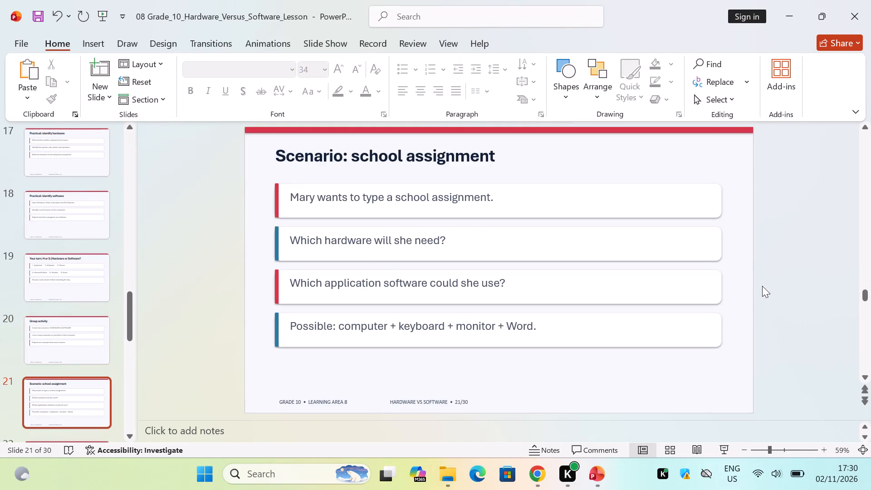
pyautogui.press('pagedown')
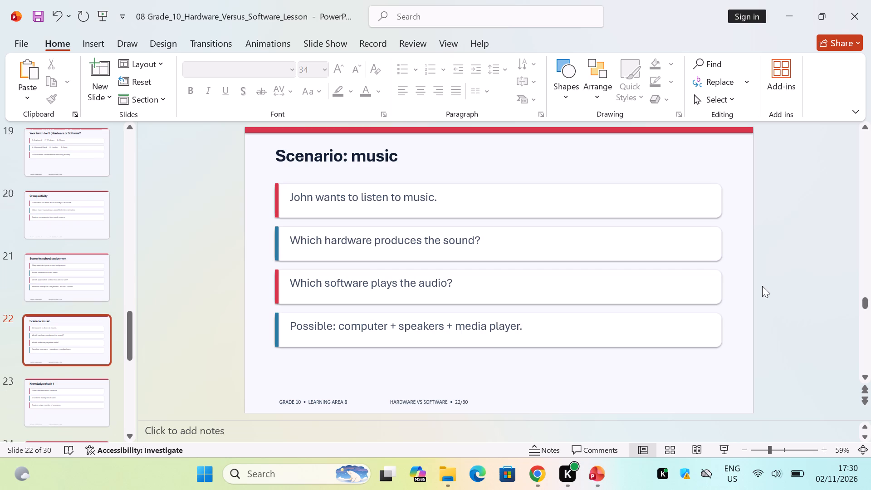
pyautogui.press('pageup')
pyautogui.press('pagedown')
pyautogui.press('pagedown')
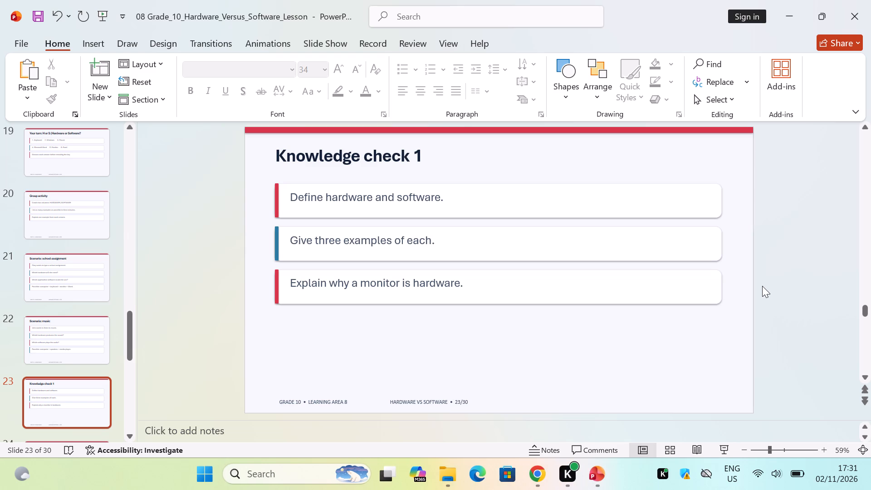
pyautogui.press('pagedown')
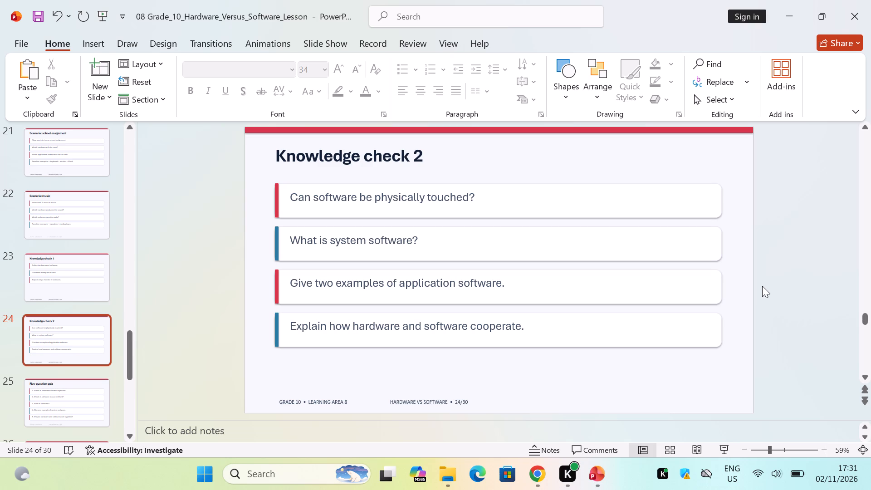
pyautogui.press('pagedown')
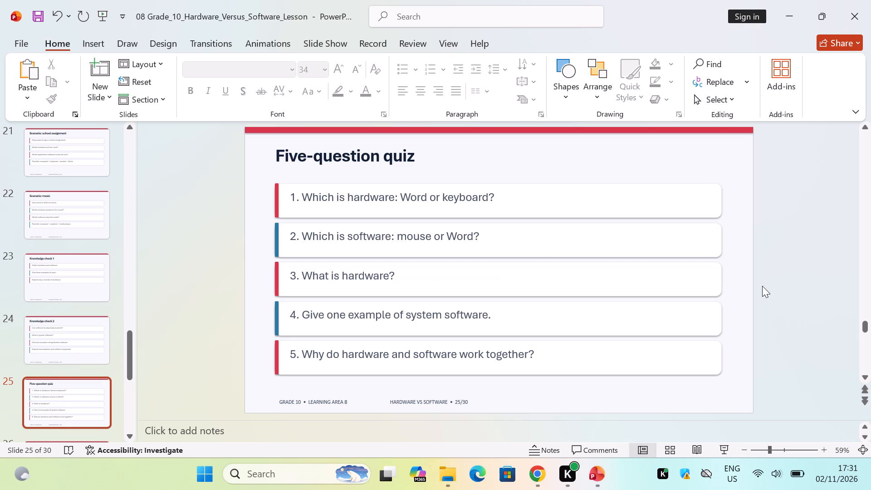
pyautogui.press('pagedown')
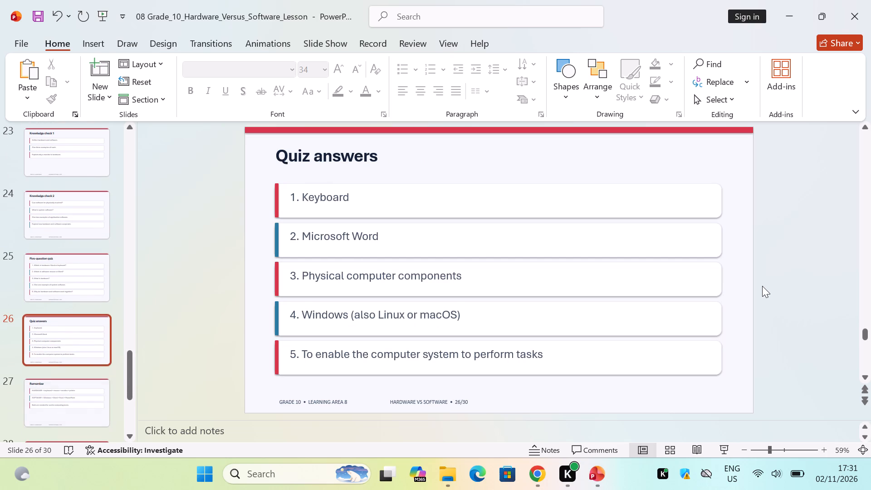
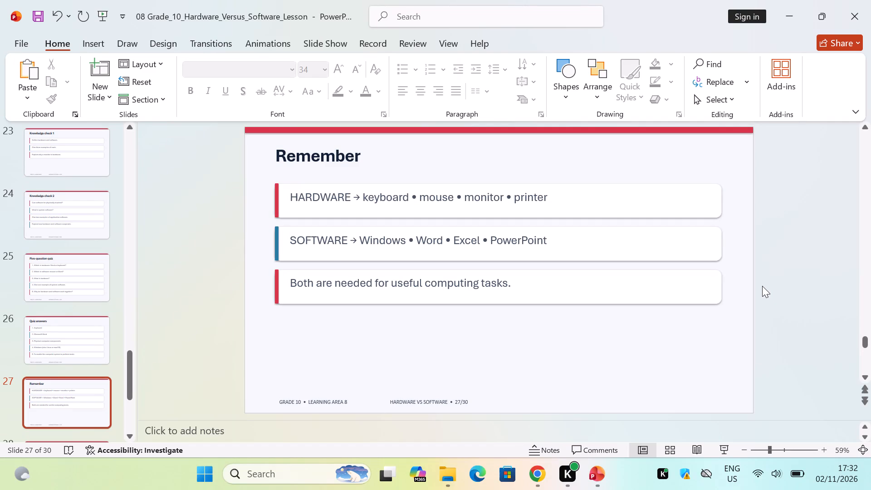
# Review the remaining Hardware Versus Software slides: Reflection, Lesson summary and Next lesson.
pyautogui.press('pagedown')
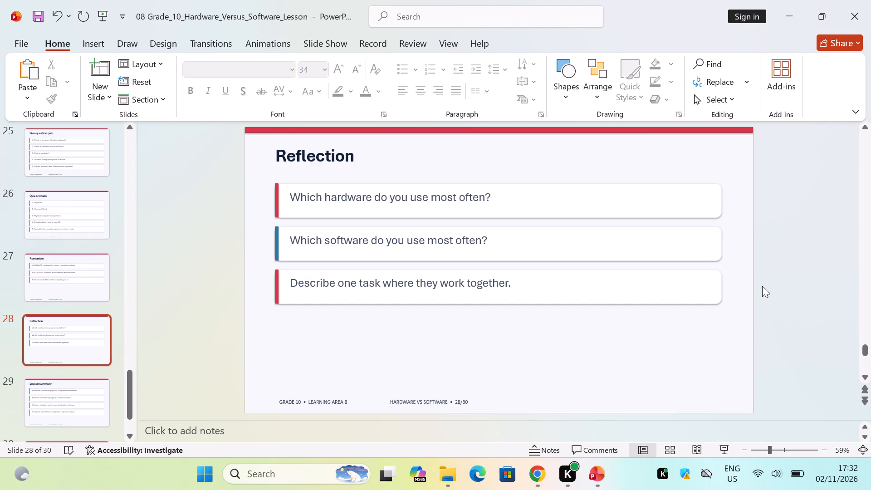
pyautogui.press('pagedown')
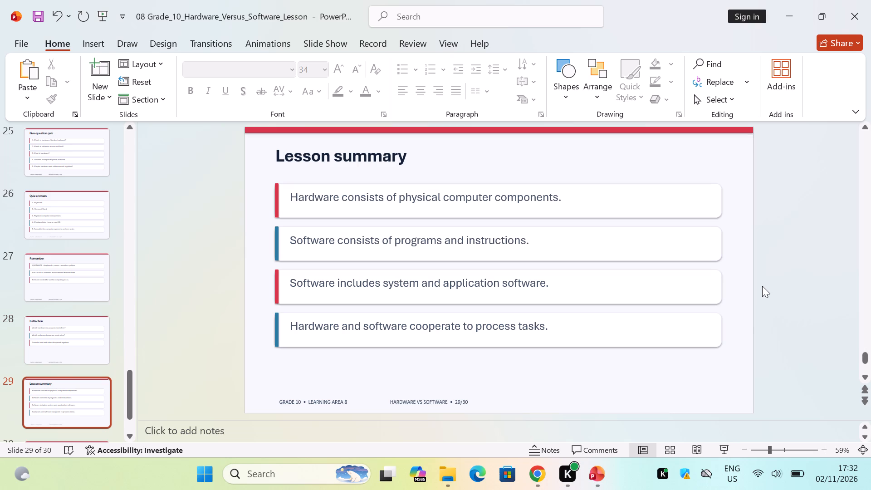
pyautogui.press('pagedown')
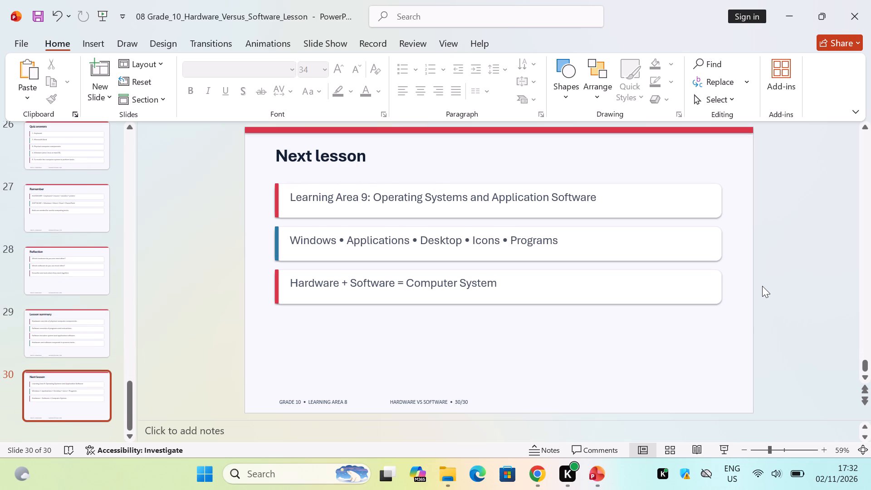
pyautogui.press('pagedown')
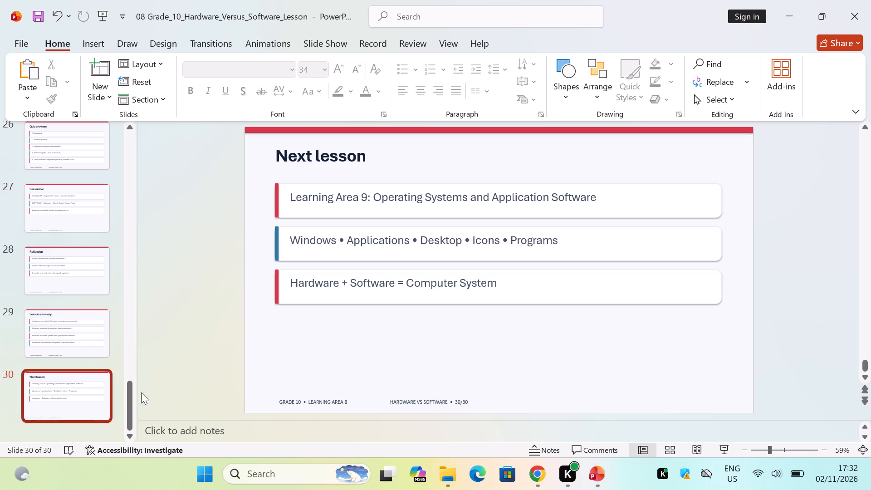
# Save and close the Hardware Versus Software lesson presentation.
pyautogui.click(36, 17)
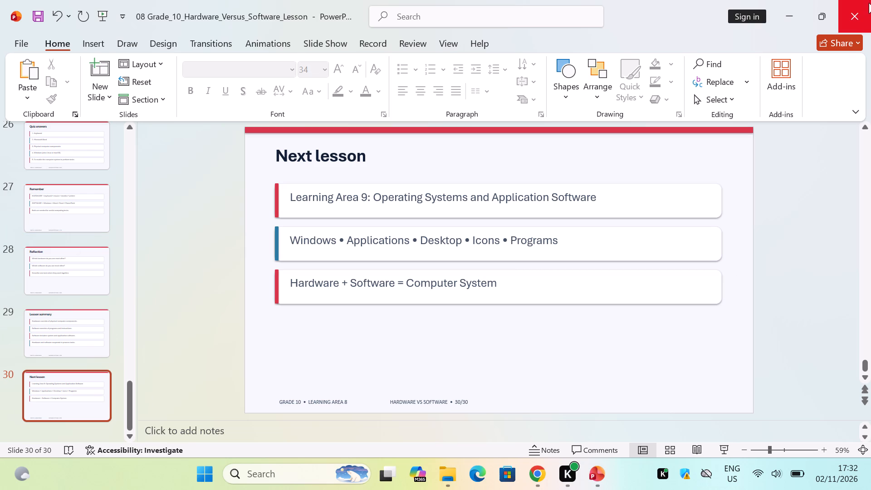
pyautogui.click(865, 0)
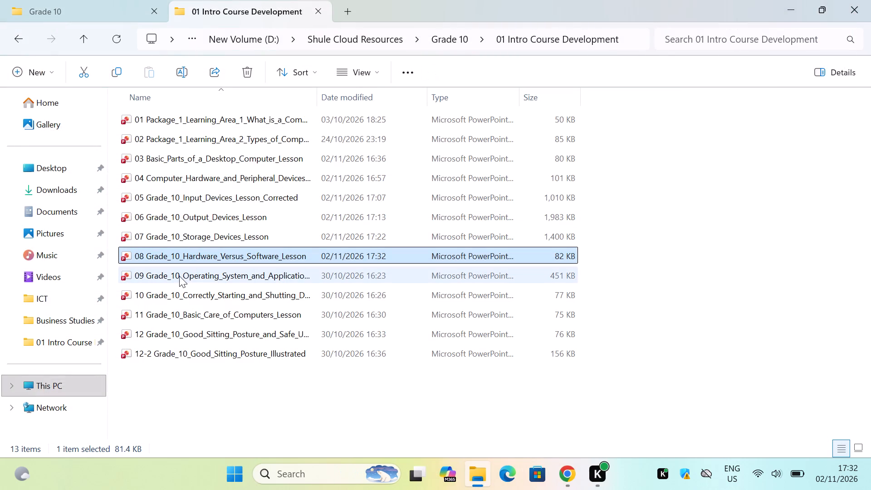
# Open the 09 Grade_10_Operating_System_and_Application_Software_Lesson presentation from the course folder and enable editing.
pyautogui.doubleClick(189, 276)
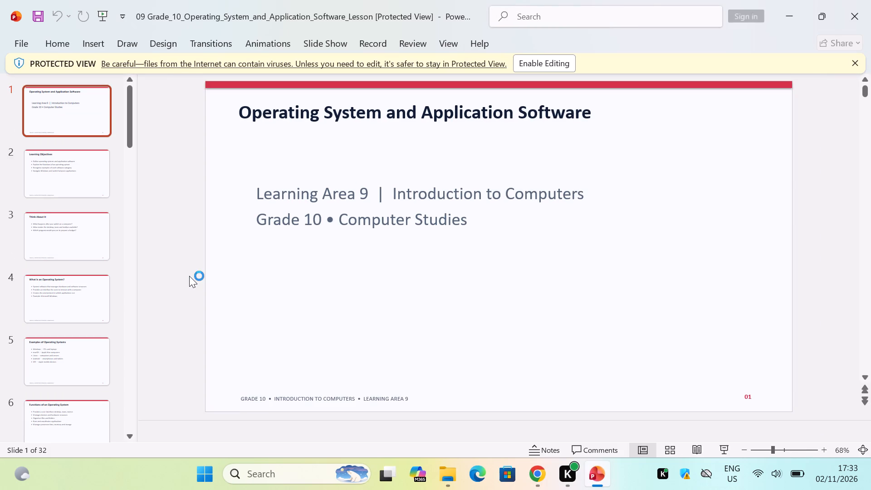
pyautogui.click(529, 68)
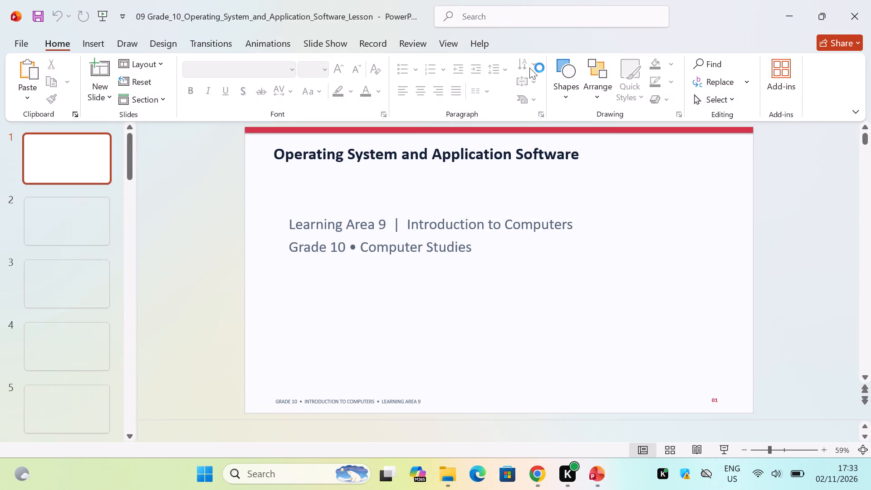
# Read the first slides up to What Is an Operating System?, and skim the deck backwards from its last slide to the title slide.
pyautogui.press('pagedown')
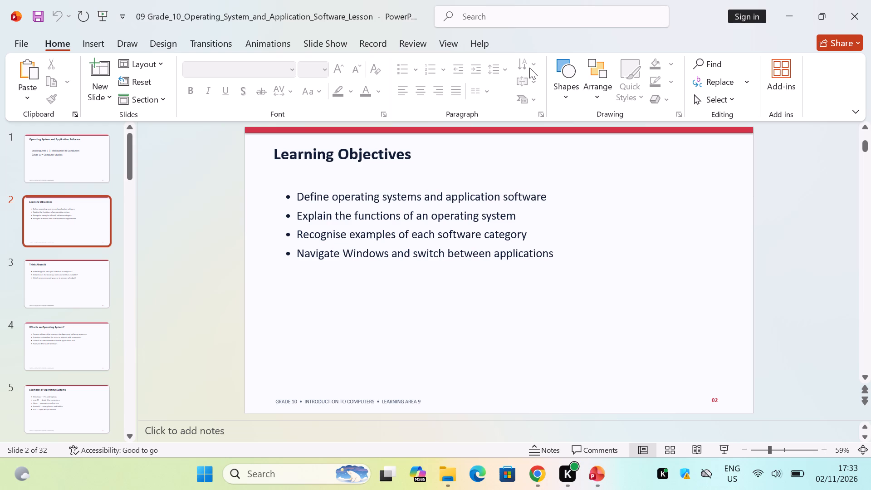
pyautogui.press('pagedown')
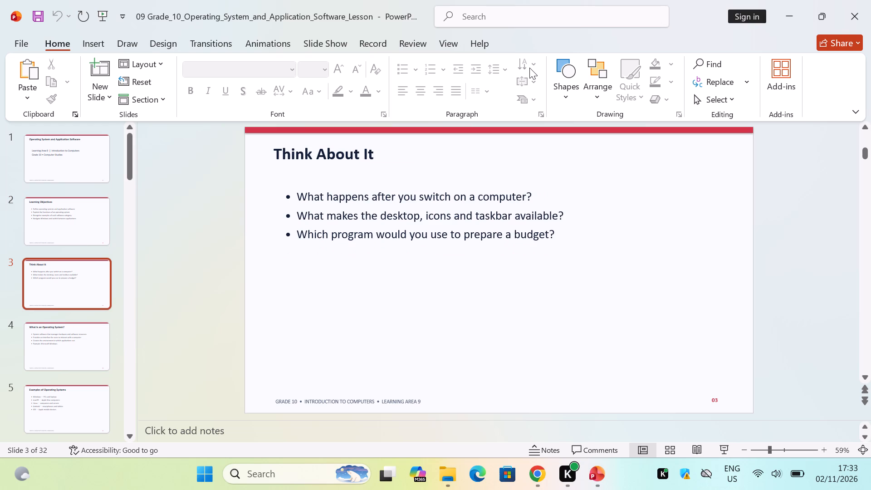
pyautogui.press('pagedown')
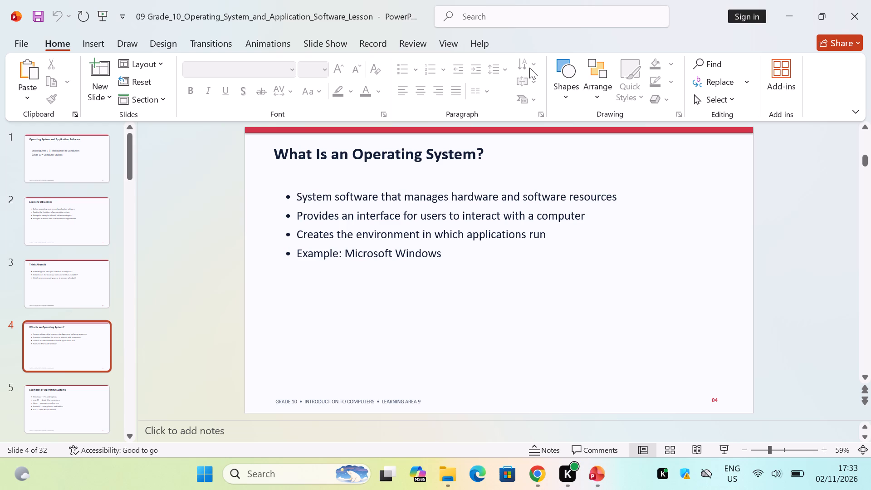
pyautogui.press('End')
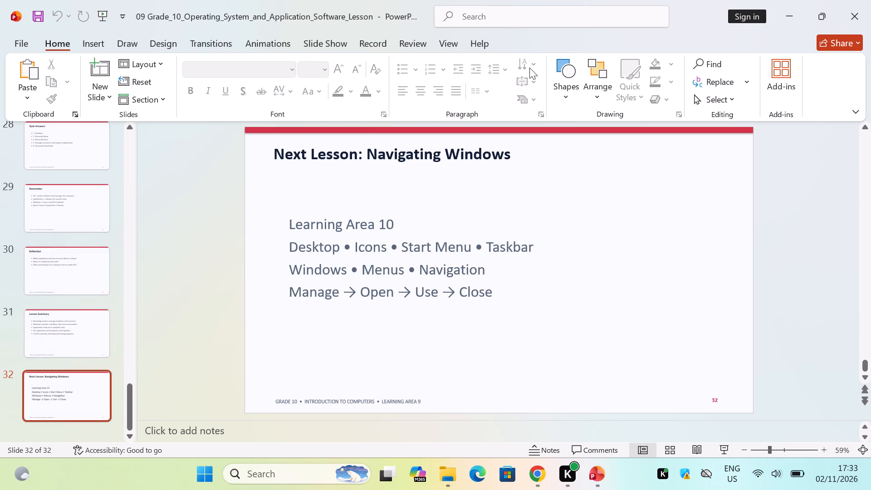
pyautogui.press('pageup')
pyautogui.press('pageup')
pyautogui.press('pageup')
pyautogui.press('pageup')
pyautogui.press('pageup')
pyautogui.press('pageup')
pyautogui.press('pageup')
pyautogui.press('pageup')
pyautogui.press('pageup')
pyautogui.press('pageup')
pyautogui.press('pageup')
pyautogui.press('pageup')
pyautogui.press('pageup')
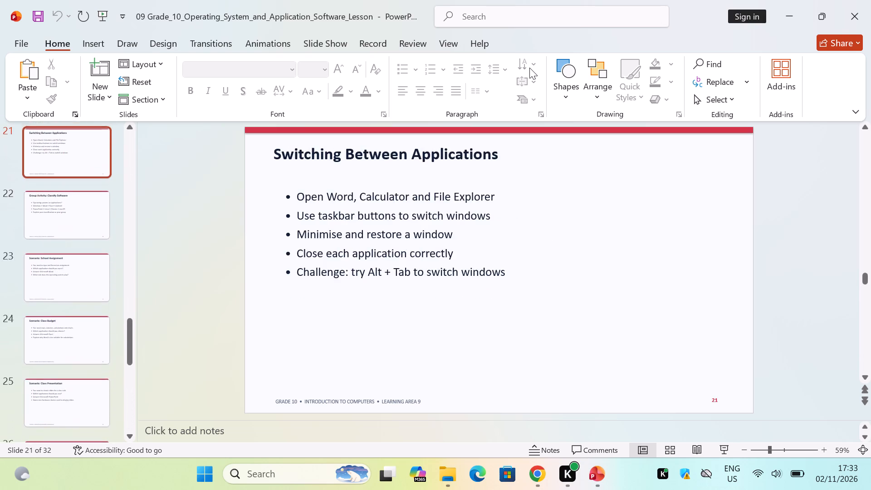
pyautogui.press('pageup')
pyautogui.press('pageup')
pyautogui.press('pageup')
pyautogui.press('pageup')
pyautogui.press('pageup')
pyautogui.press('pageup')
pyautogui.press('pageup')
pyautogui.press('pageup')
pyautogui.press('pageup')
pyautogui.press('pageup')
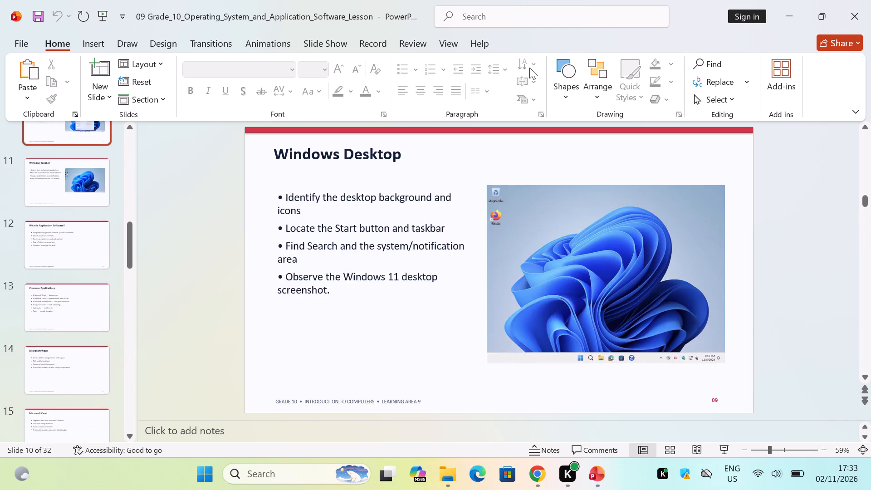
pyautogui.press('pageup')
pyautogui.press('pageup')
pyautogui.press('pageup')
pyautogui.press('pageup')
pyautogui.press('pageup')
pyautogui.press('pageup')
pyautogui.press('pageup')
pyautogui.press('pageup')
pyautogui.press('pageup')
pyautogui.press('pageup')
pyautogui.press('pageup')
pyautogui.press('pageup')
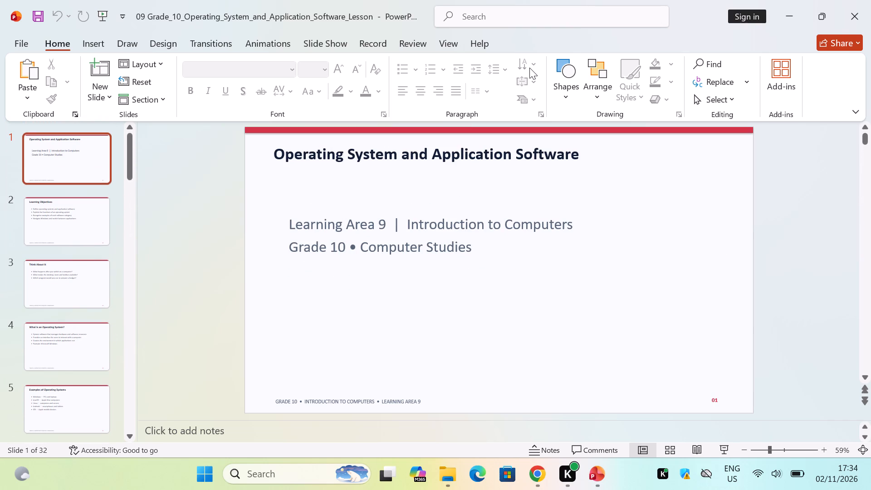
# Insert an empty line after HARDWARE on the slide The OS Connects User and Hardware.
pyautogui.press('pagedown')
pyautogui.press('pagedown')
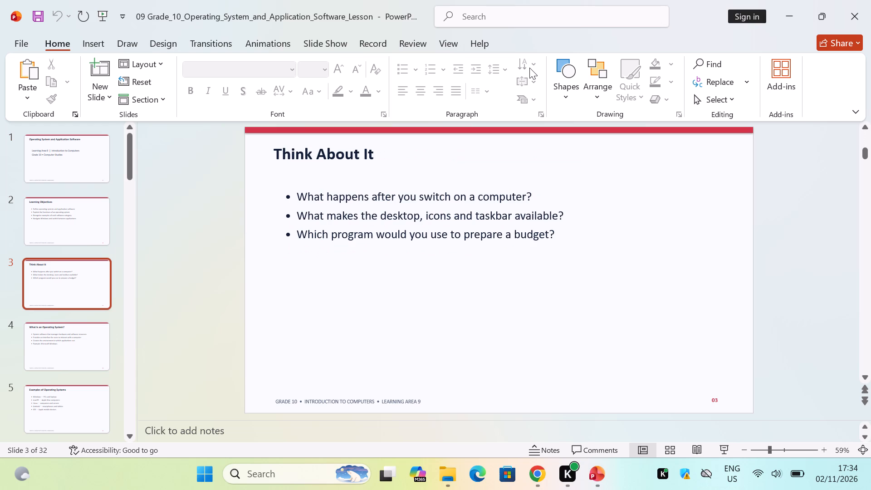
pyautogui.press('pagedown')
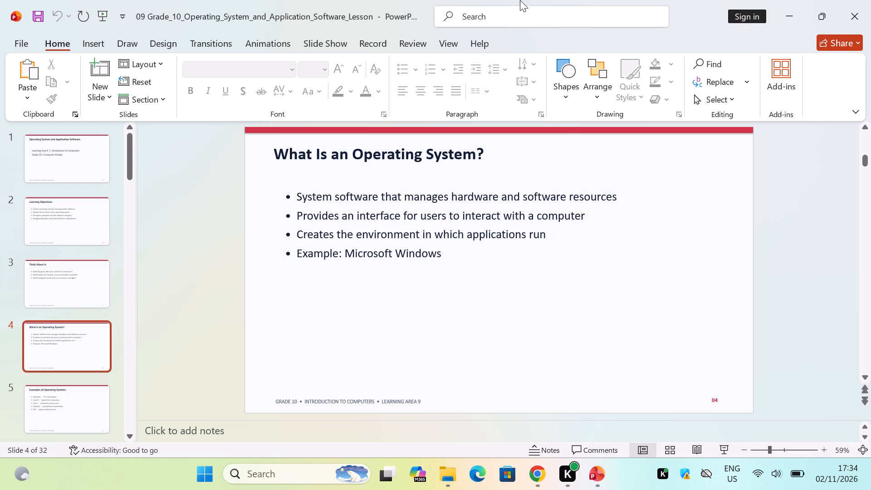
pyautogui.press('pagedown')
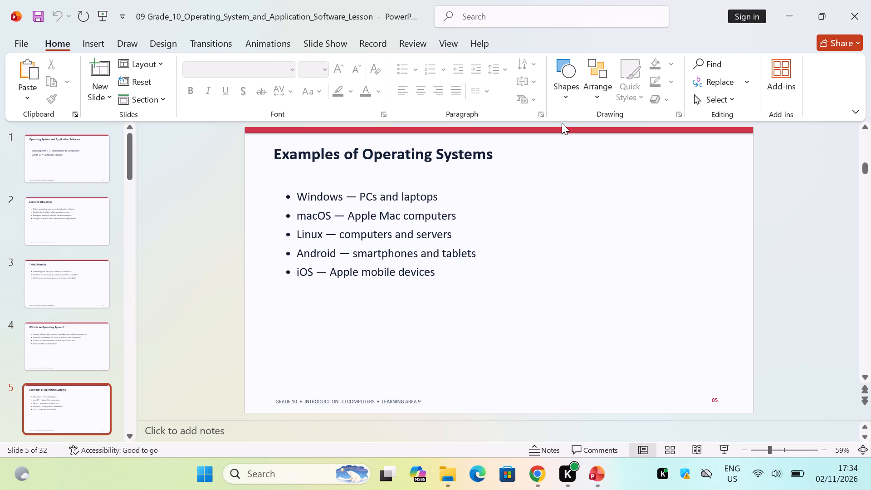
pyautogui.press('pagedown')
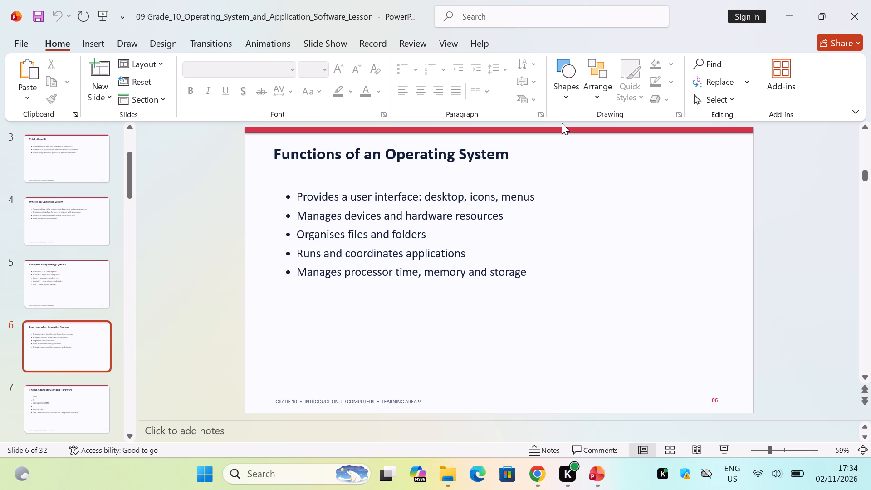
pyautogui.press('pagedown')
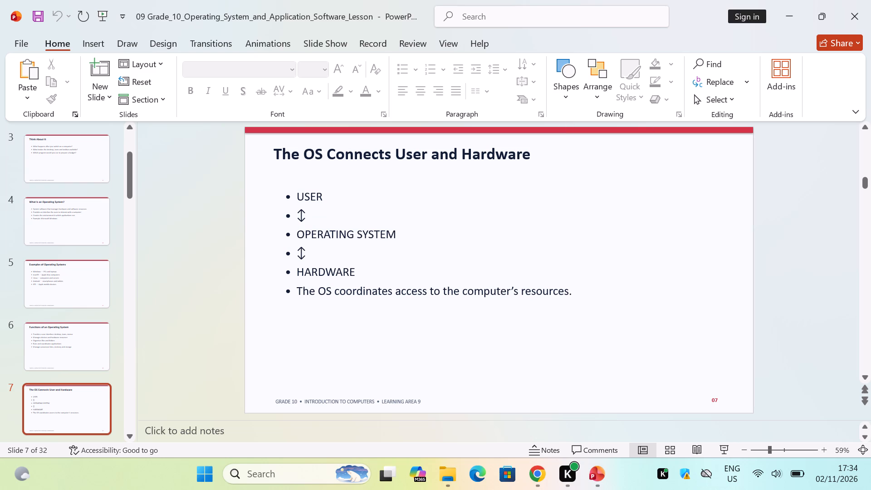
pyautogui.click(361, 267)
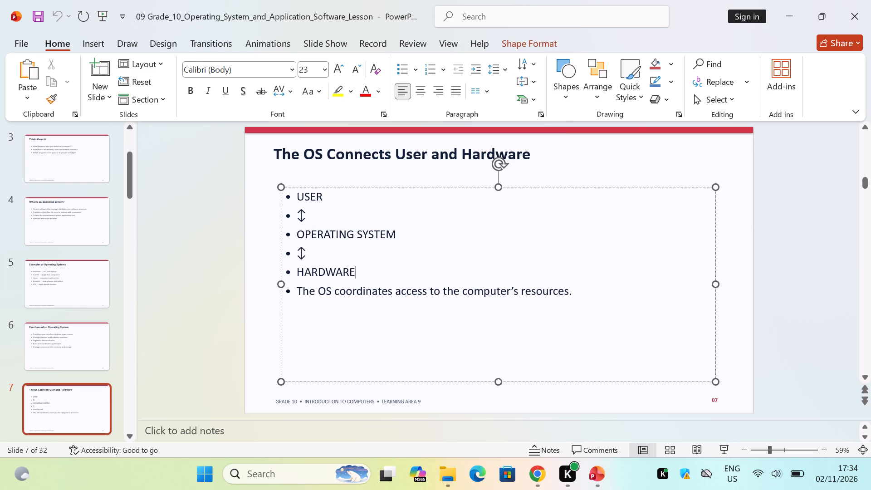
pyautogui.press('Return')
# Review the slides from Windows Operating System through What Is Application Software?, including the Windows Desktop, Start Menu and Taskbar screenshots.
pyautogui.press('pagedown')
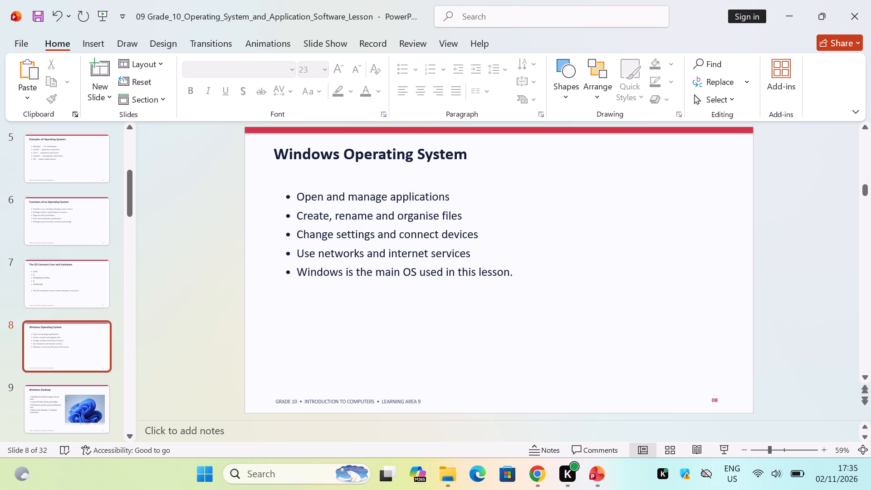
pyautogui.press('pagedown')
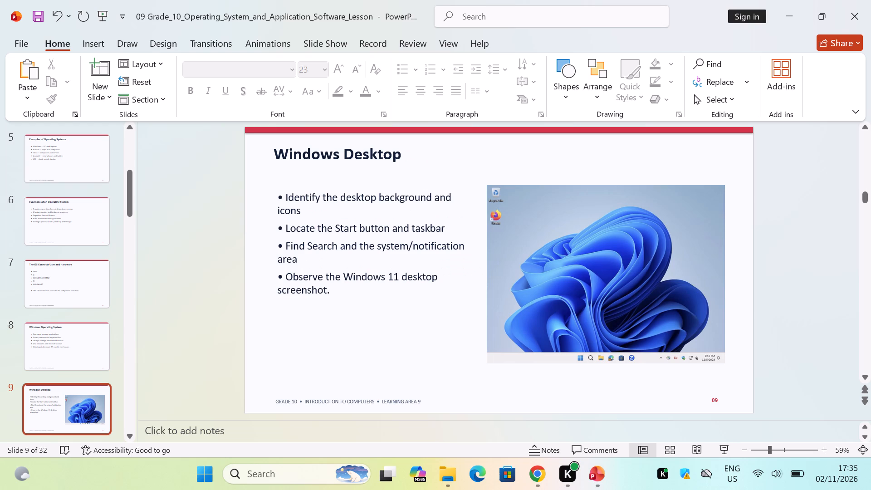
pyautogui.click(587, 205)
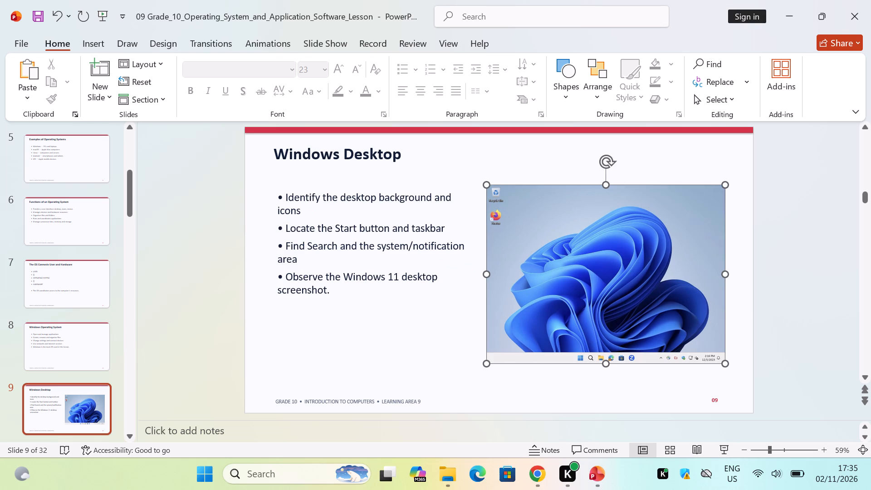
pyautogui.press('pagedown')
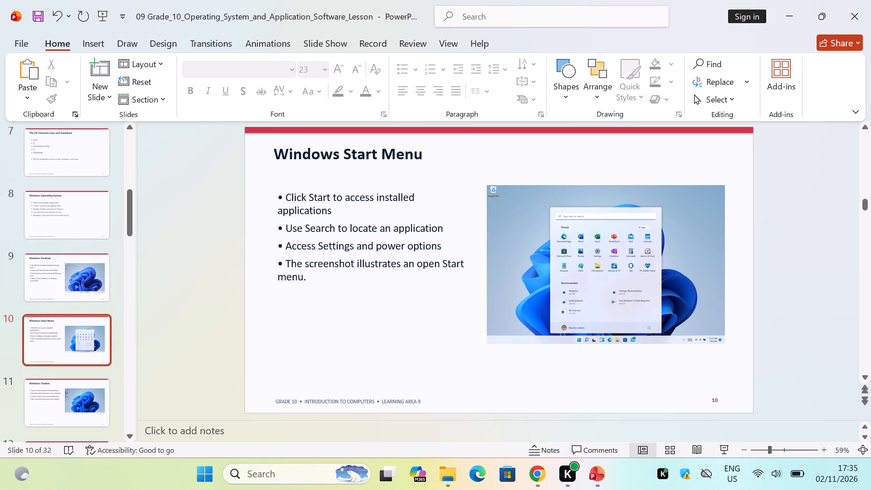
pyautogui.press('pagedown')
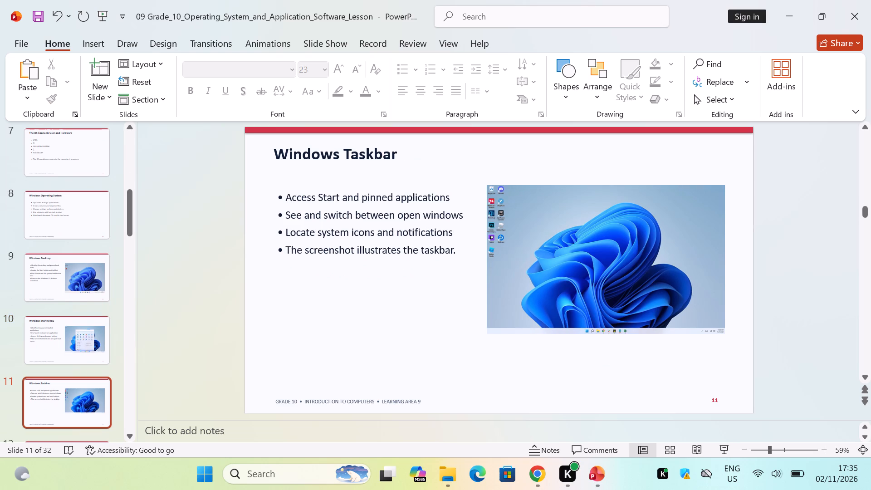
pyautogui.press('pagedown')
pyautogui.press('pageup')
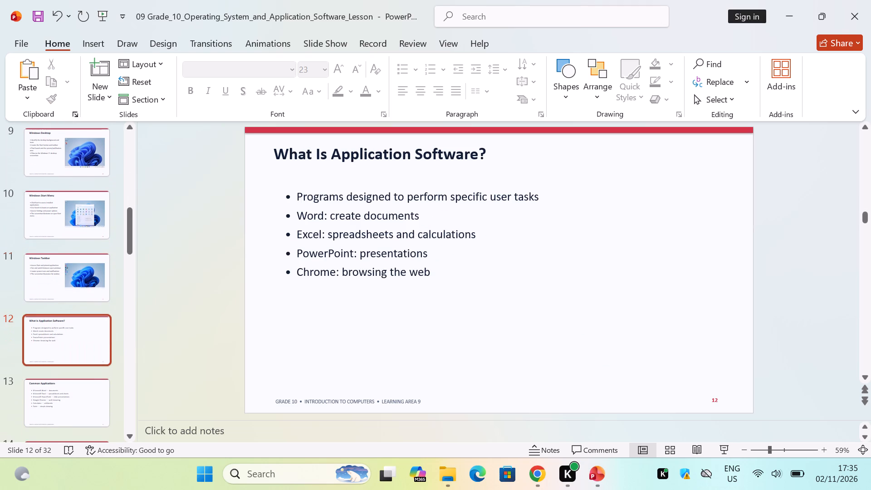
pyautogui.press('pagedown')
# Append ". They include:" to the first bullet on the What Is Application Software? slide.
pyautogui.click(540, 195)
pyautogui.click(538, 201)
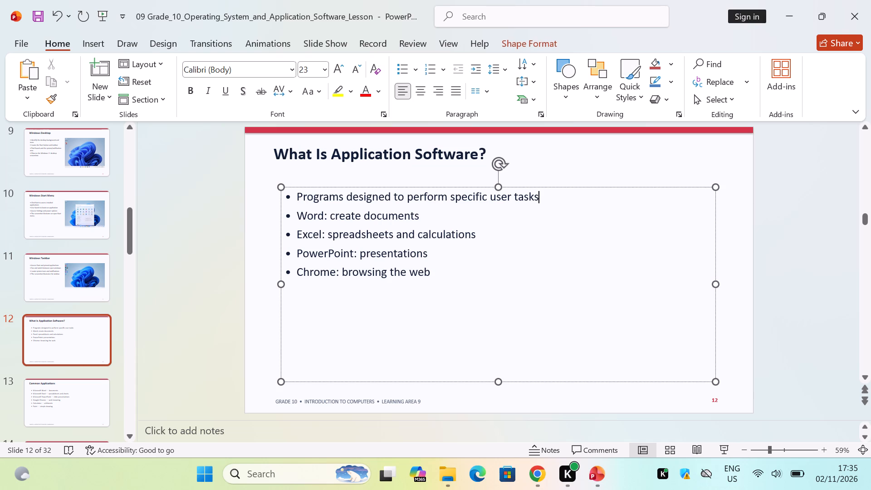
pyautogui.write('. The y')
pyautogui.press('BackSpace')
pyautogui.press('BackSpace')
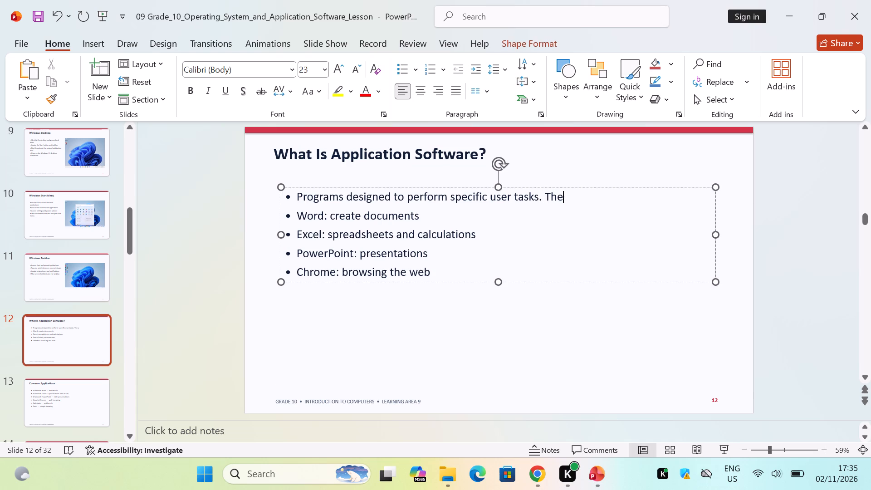
pyautogui.write('y include:')
# Prefix the Word, Excel and PowerPoint bullets on the What Is Application Software? slide with "Ms".
pyautogui.click(299, 215)
pyautogui.write('Ms')
pyautogui.press('space')
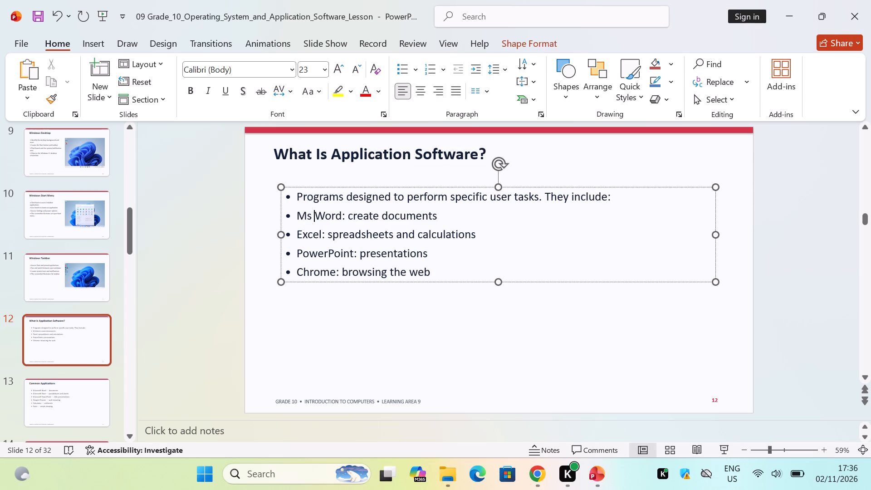
pyautogui.click(300, 230)
pyautogui.press('Left')
pyautogui.write('Ms')
pyautogui.press('space')
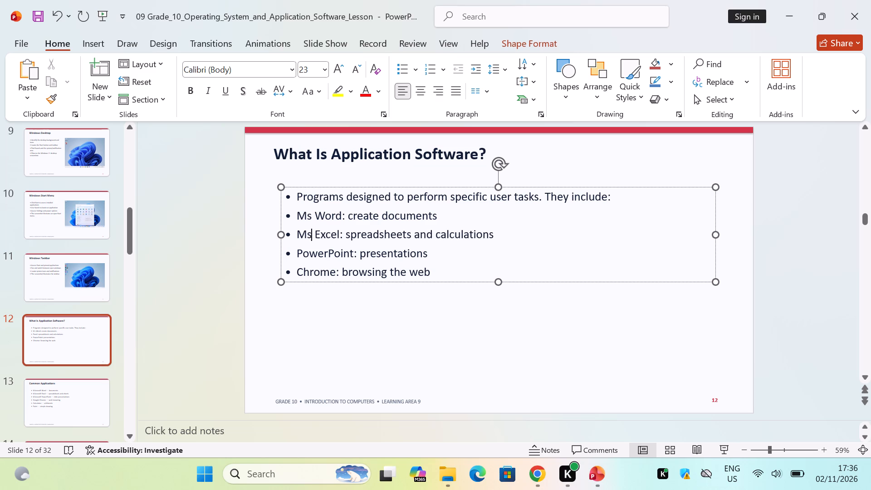
pyautogui.click(297, 259)
pyautogui.write('Ms')
pyautogui.press('space')
pyautogui.press('space')
pyautogui.press('BackSpace')
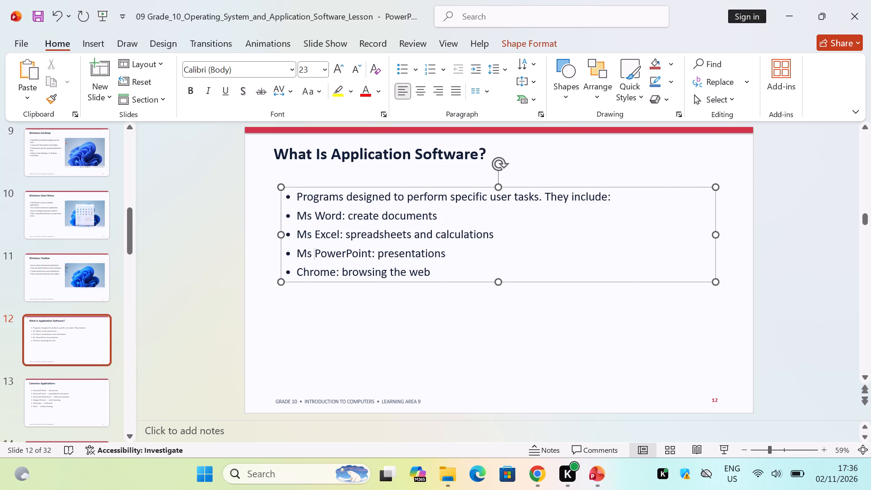
# Review the slides from Common Applications through Group Activity: Classify Software, reading the application, operating system comparison and Windows practical content.
pyautogui.press('pagedown')
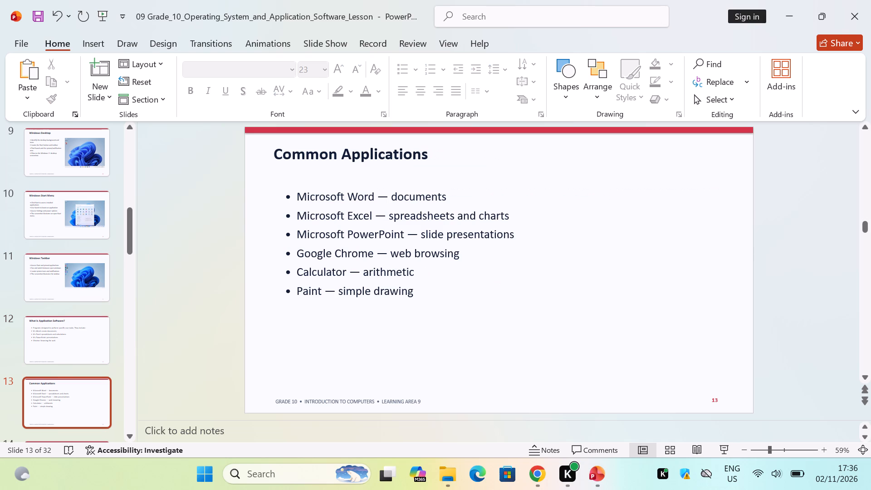
pyautogui.press('pagedown')
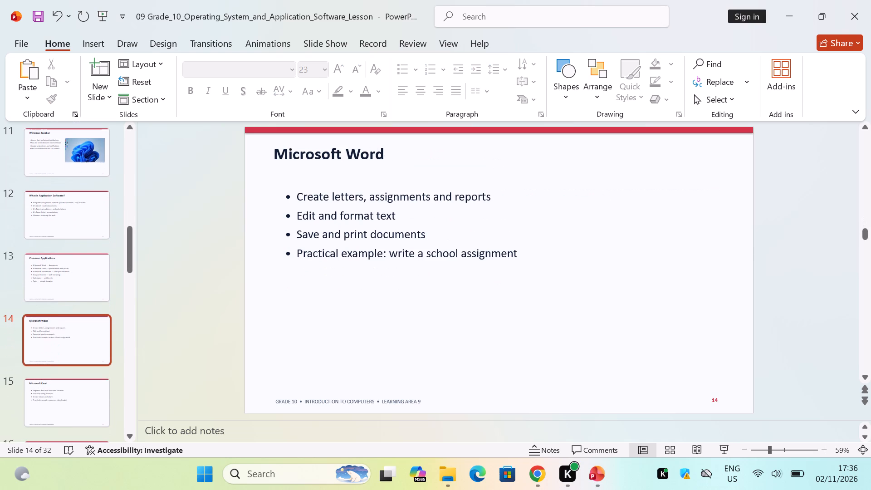
pyautogui.press('pagedown')
pyautogui.press('pagedown')
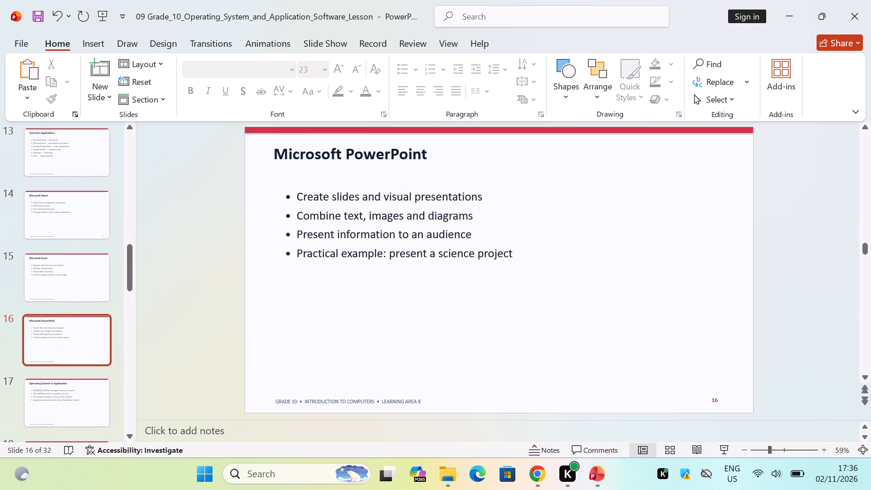
pyautogui.press('pagedown')
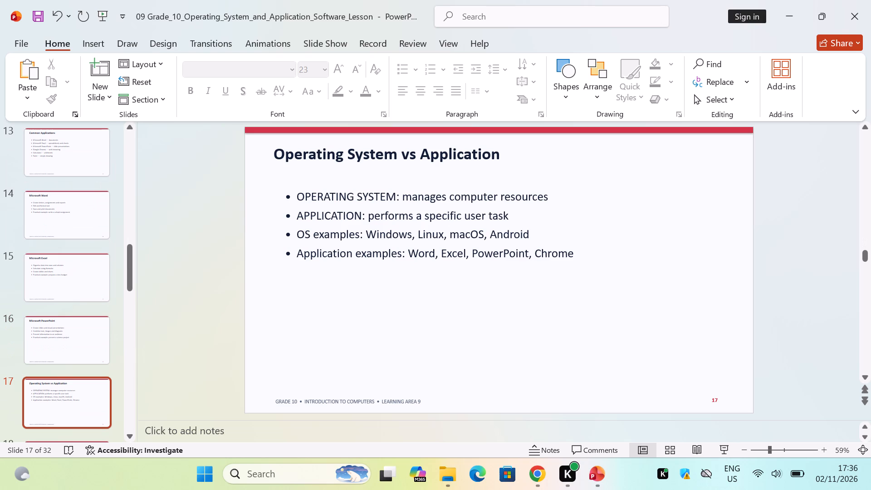
pyautogui.press('pagedown')
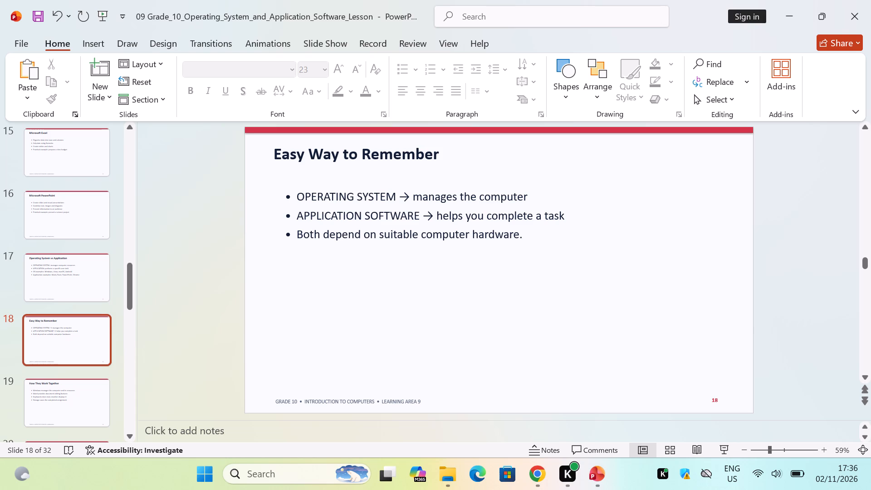
pyautogui.press('pagedown')
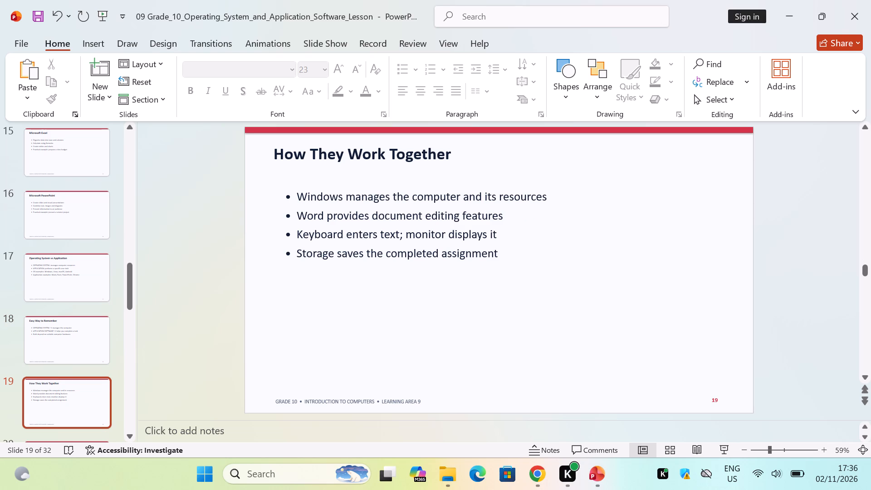
pyautogui.press('pagedown')
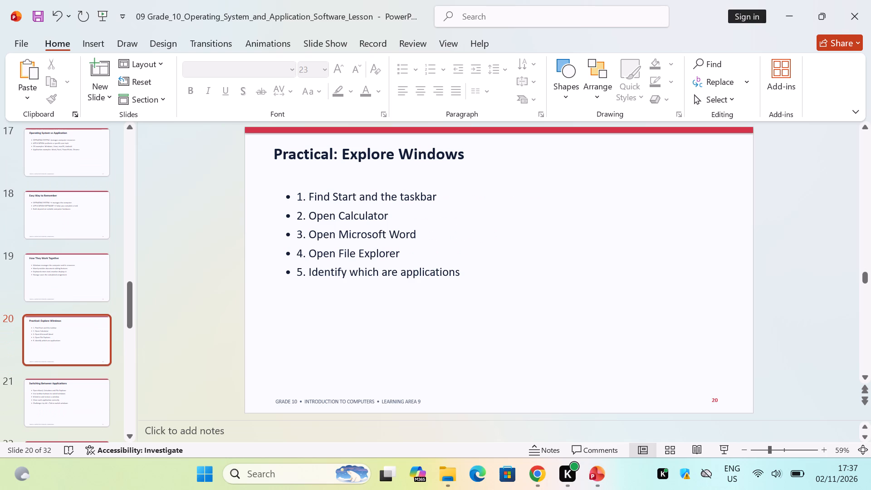
pyautogui.press('pagedown')
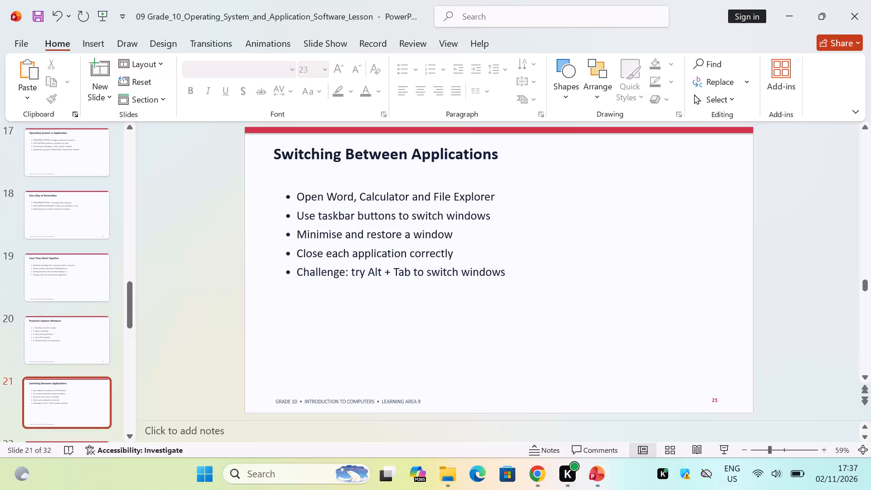
pyautogui.press('pagedown')
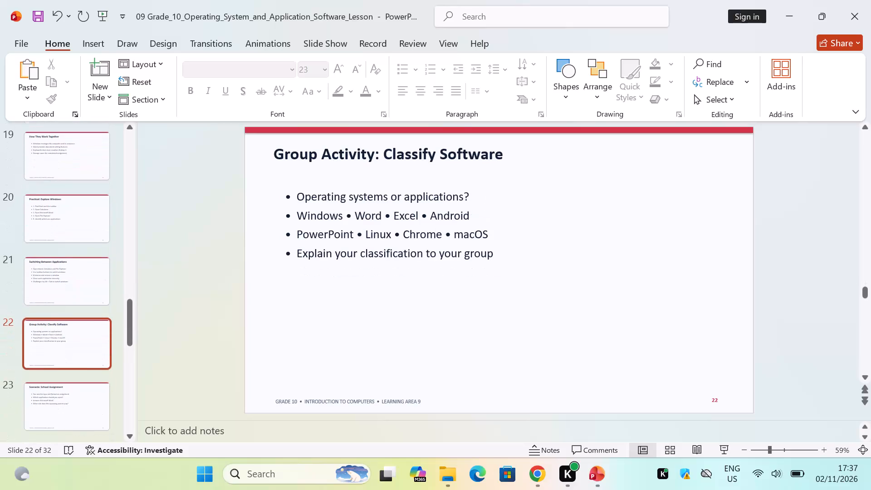